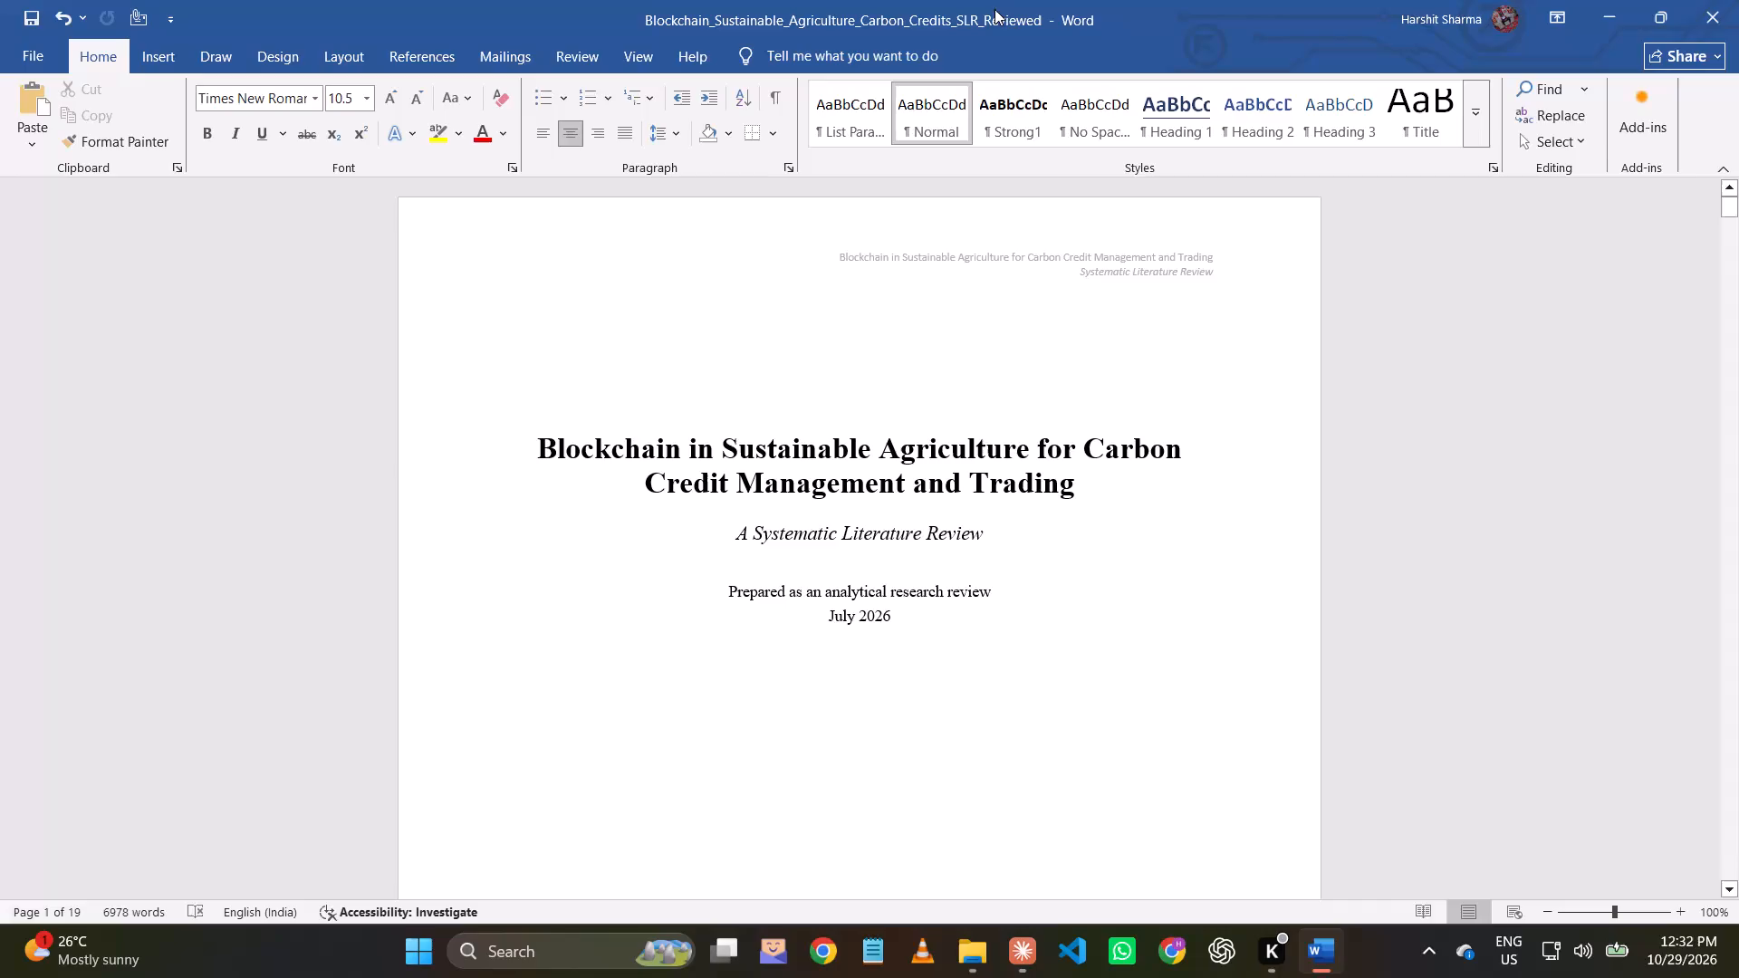
# Switch to Chrome and examine the student list of the 6 October period 7 Software Engineering Lab (G1) attendance for 3 C.
pyautogui.click(1183, 952)
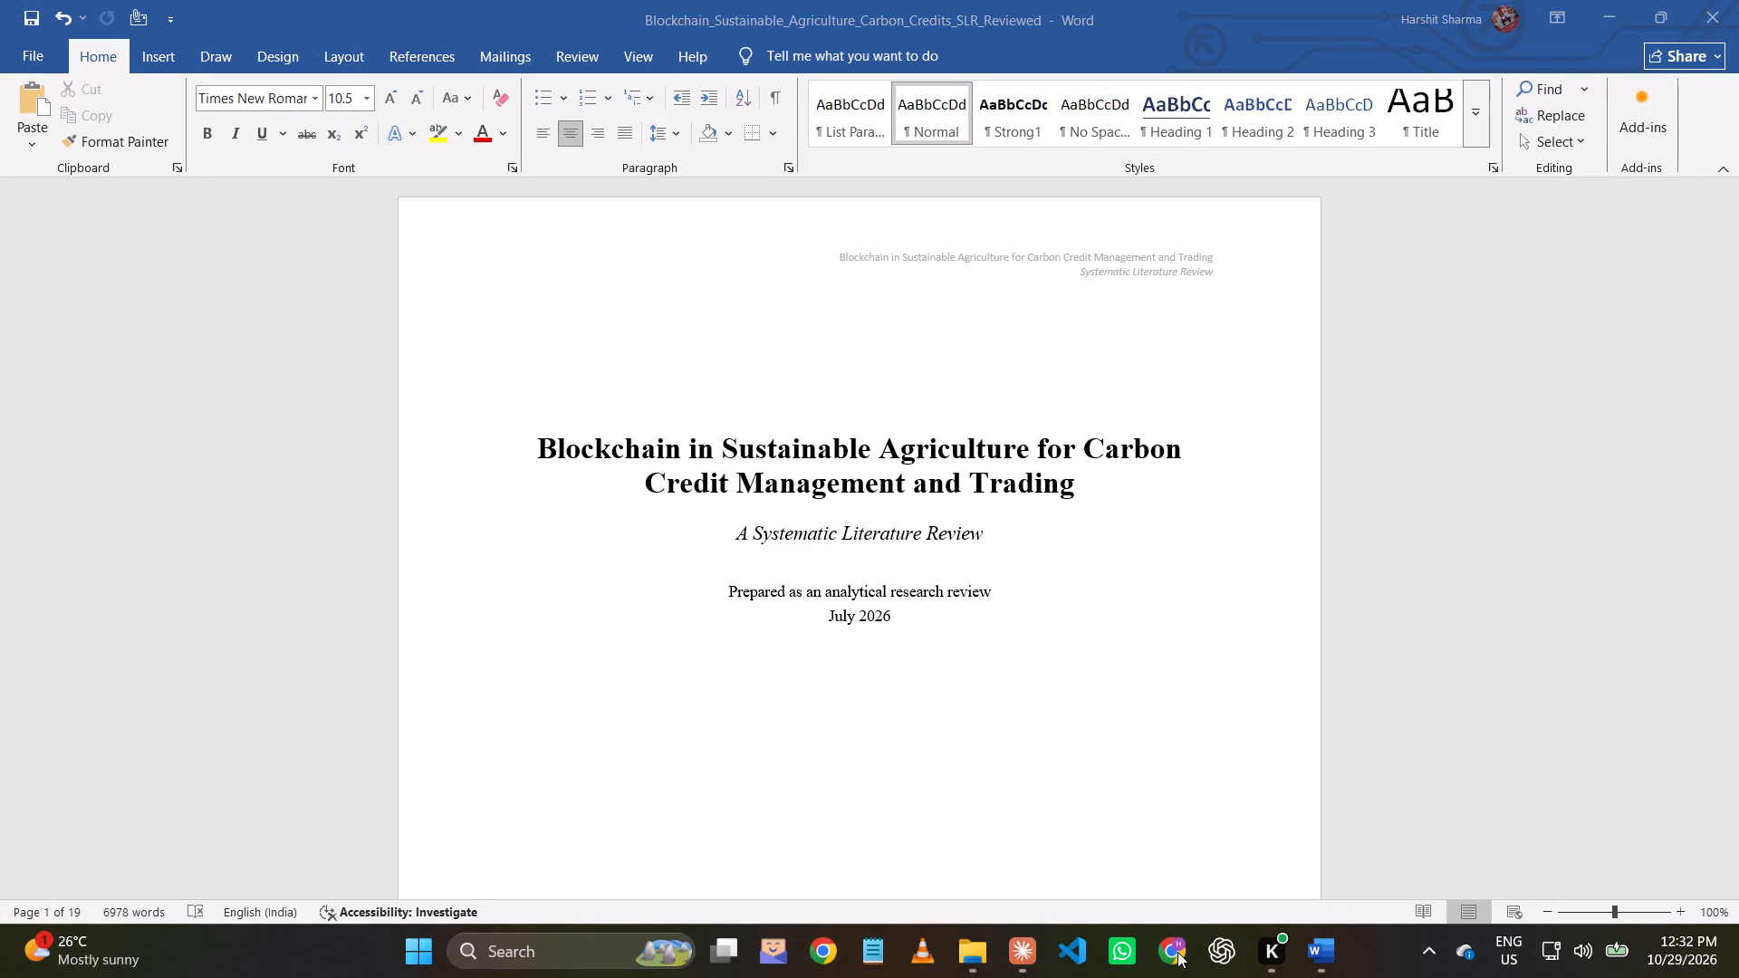
pyautogui.click(341, 15)
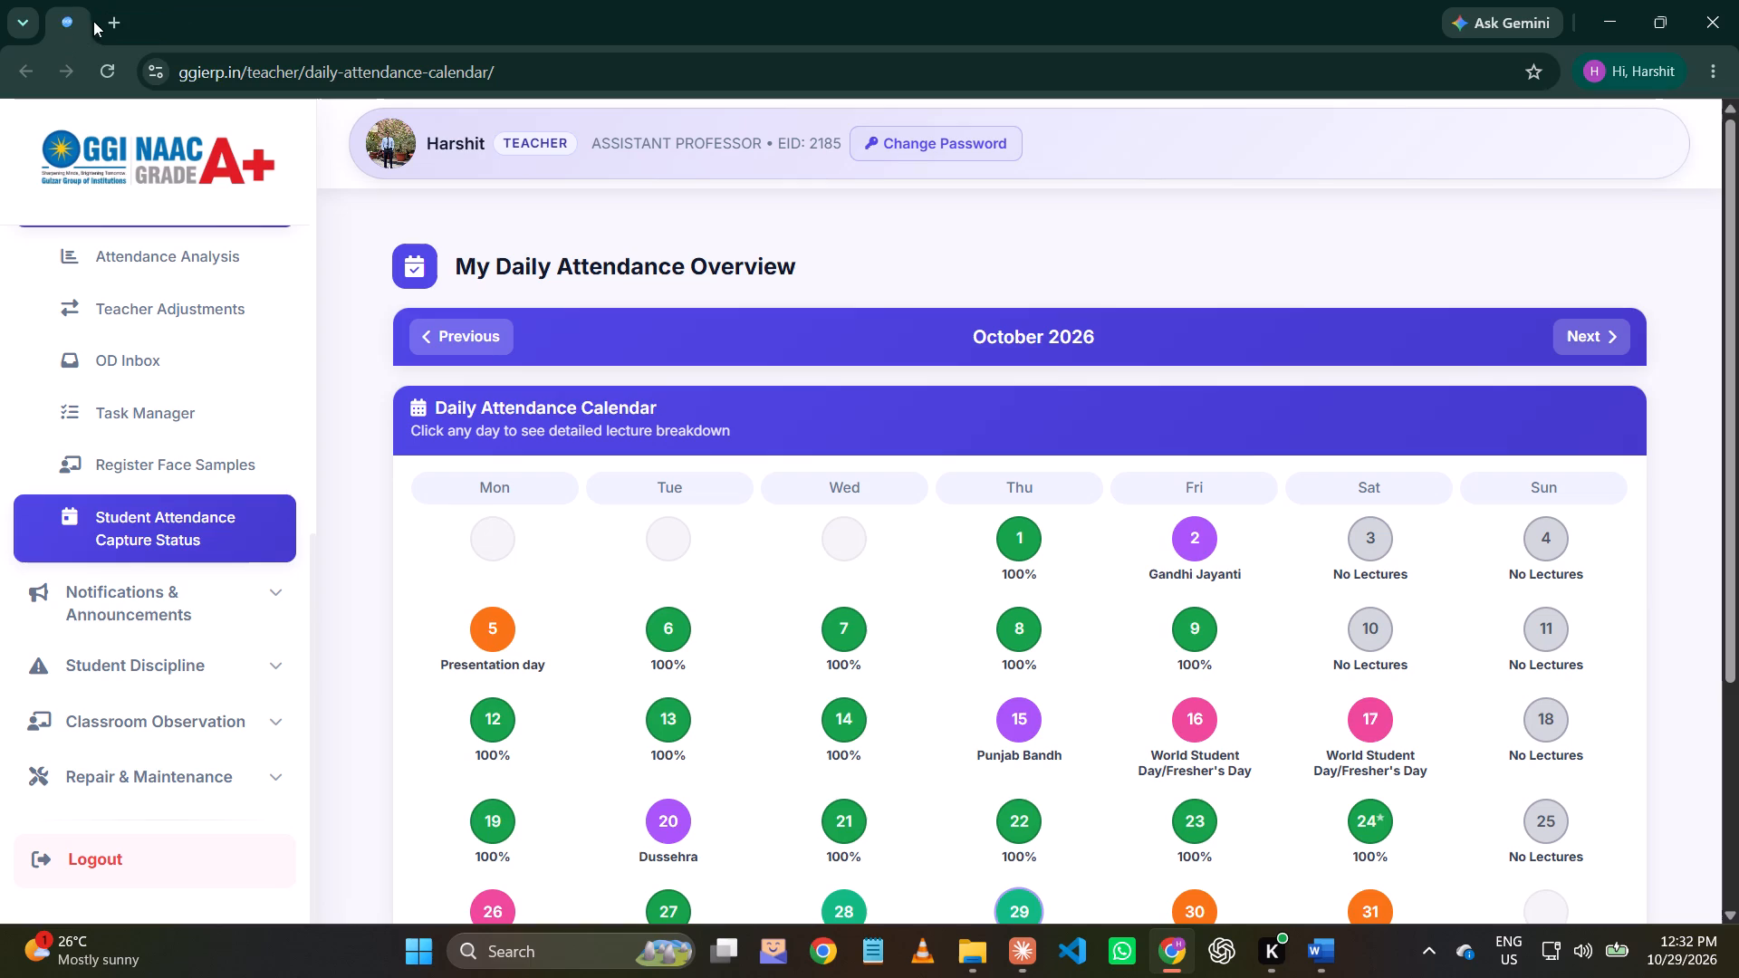
pyautogui.click(672, 622)
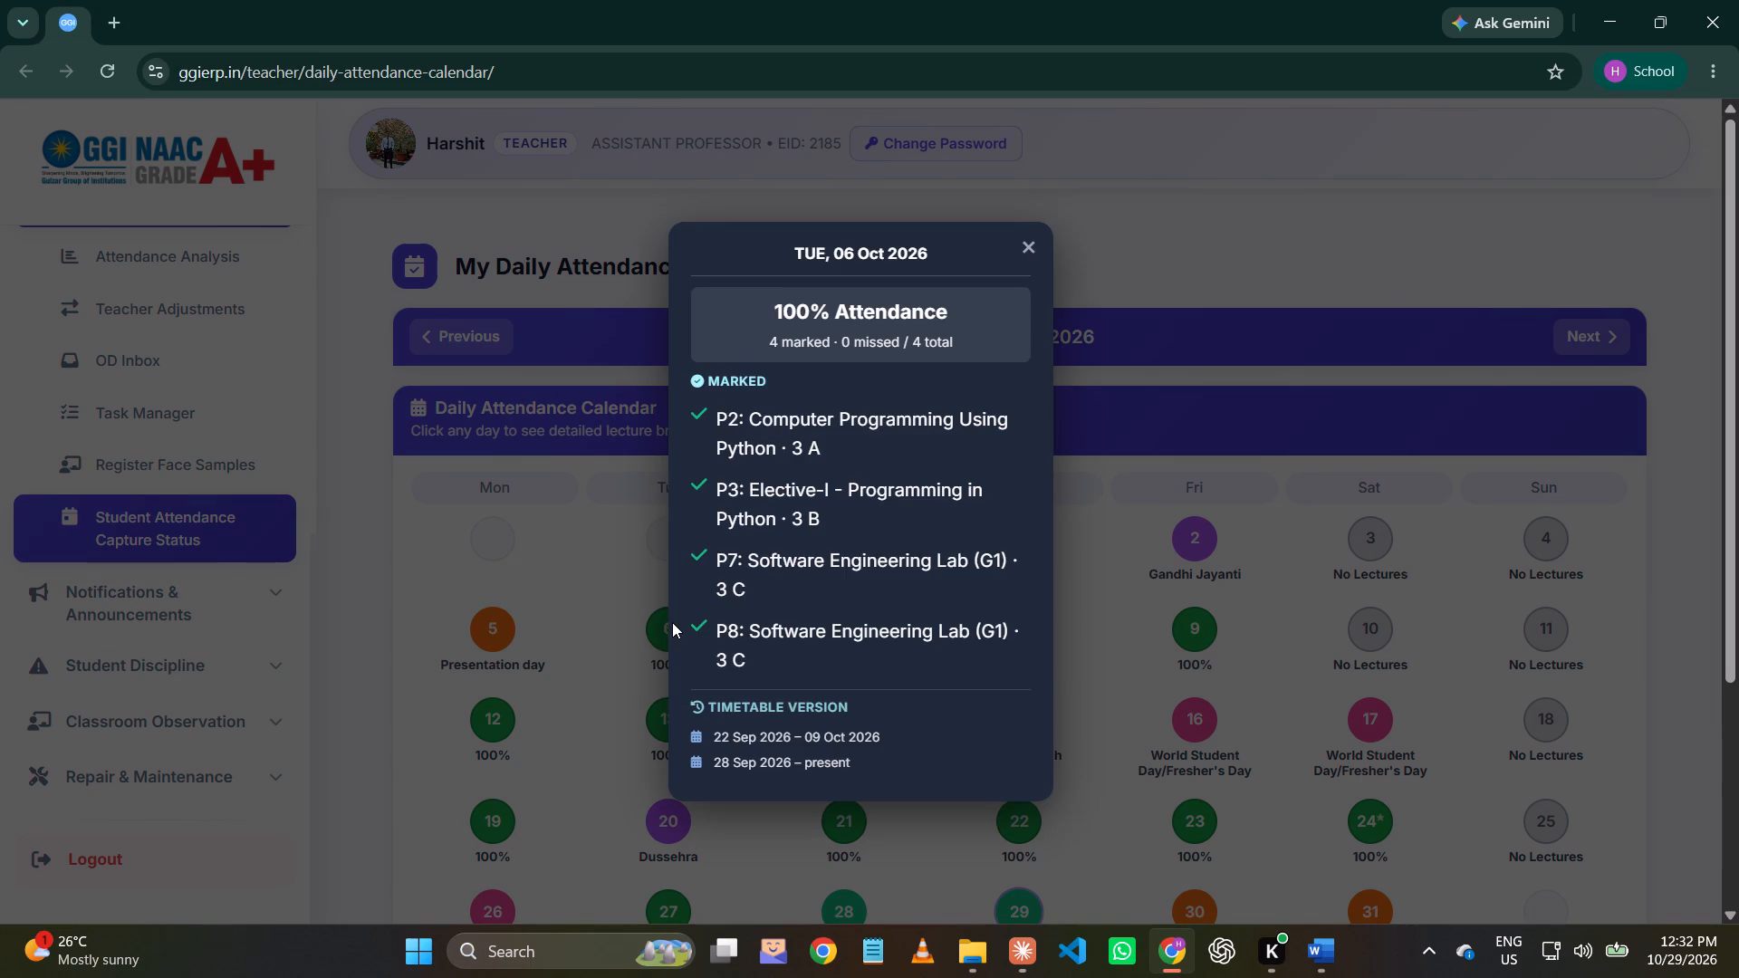
pyautogui.click(820, 567)
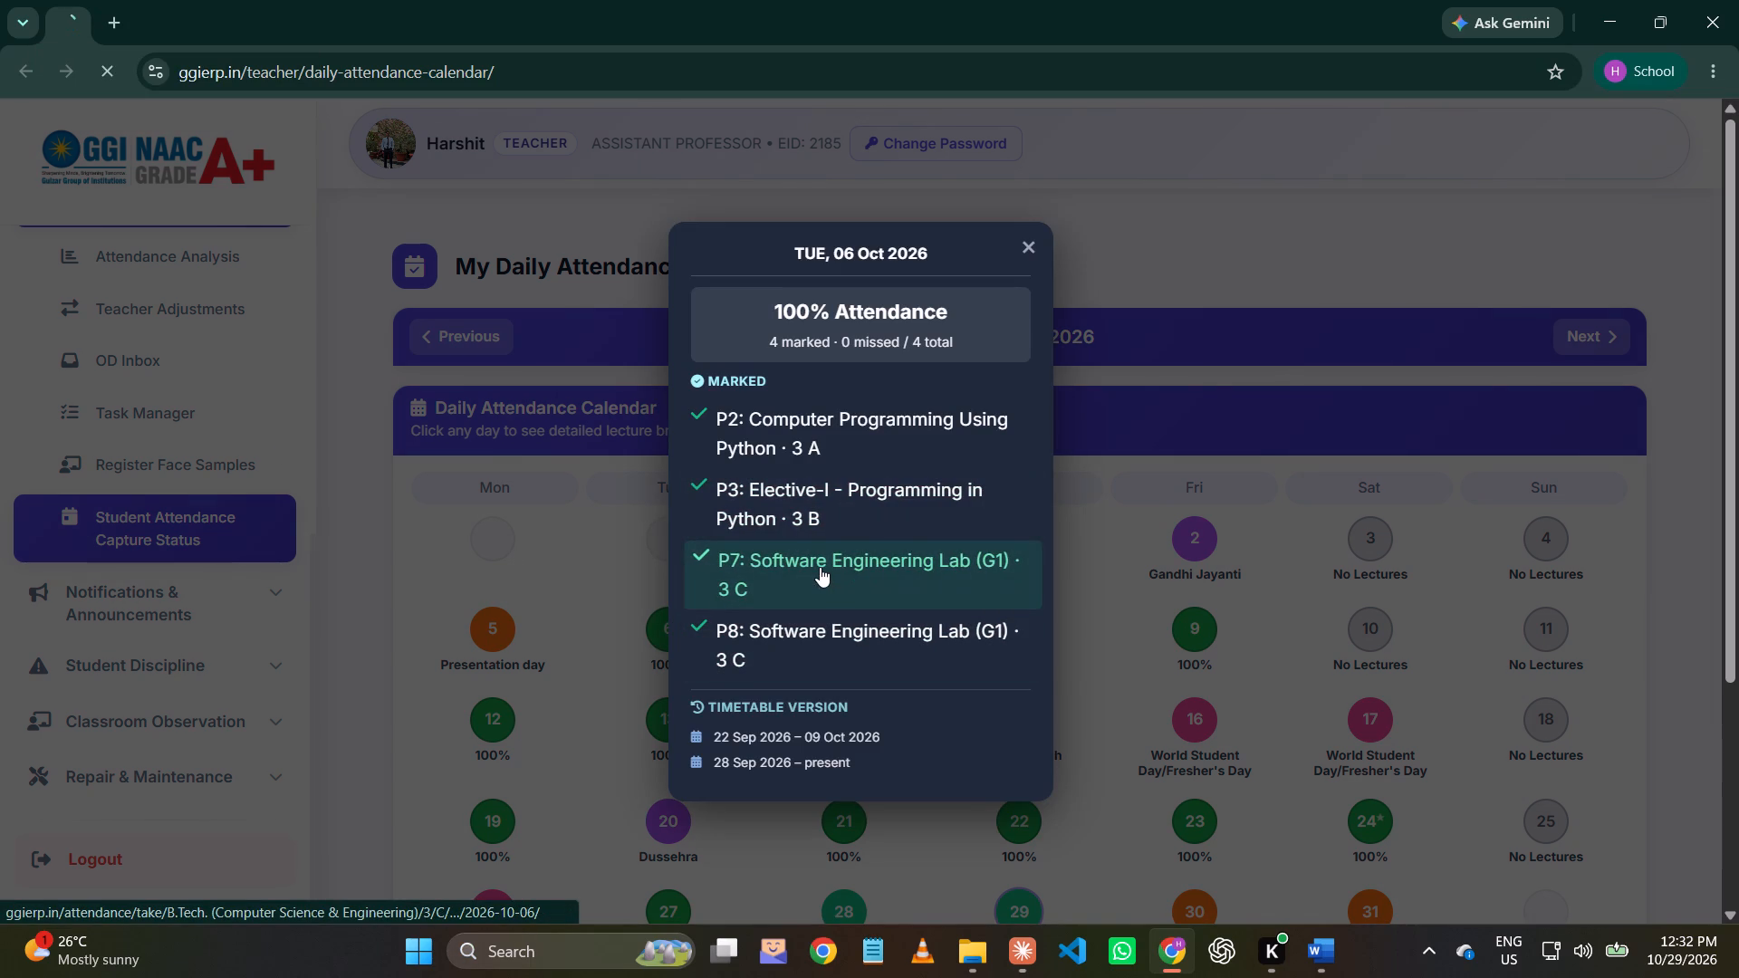
pyautogui.scroll(-12, 819, 567)
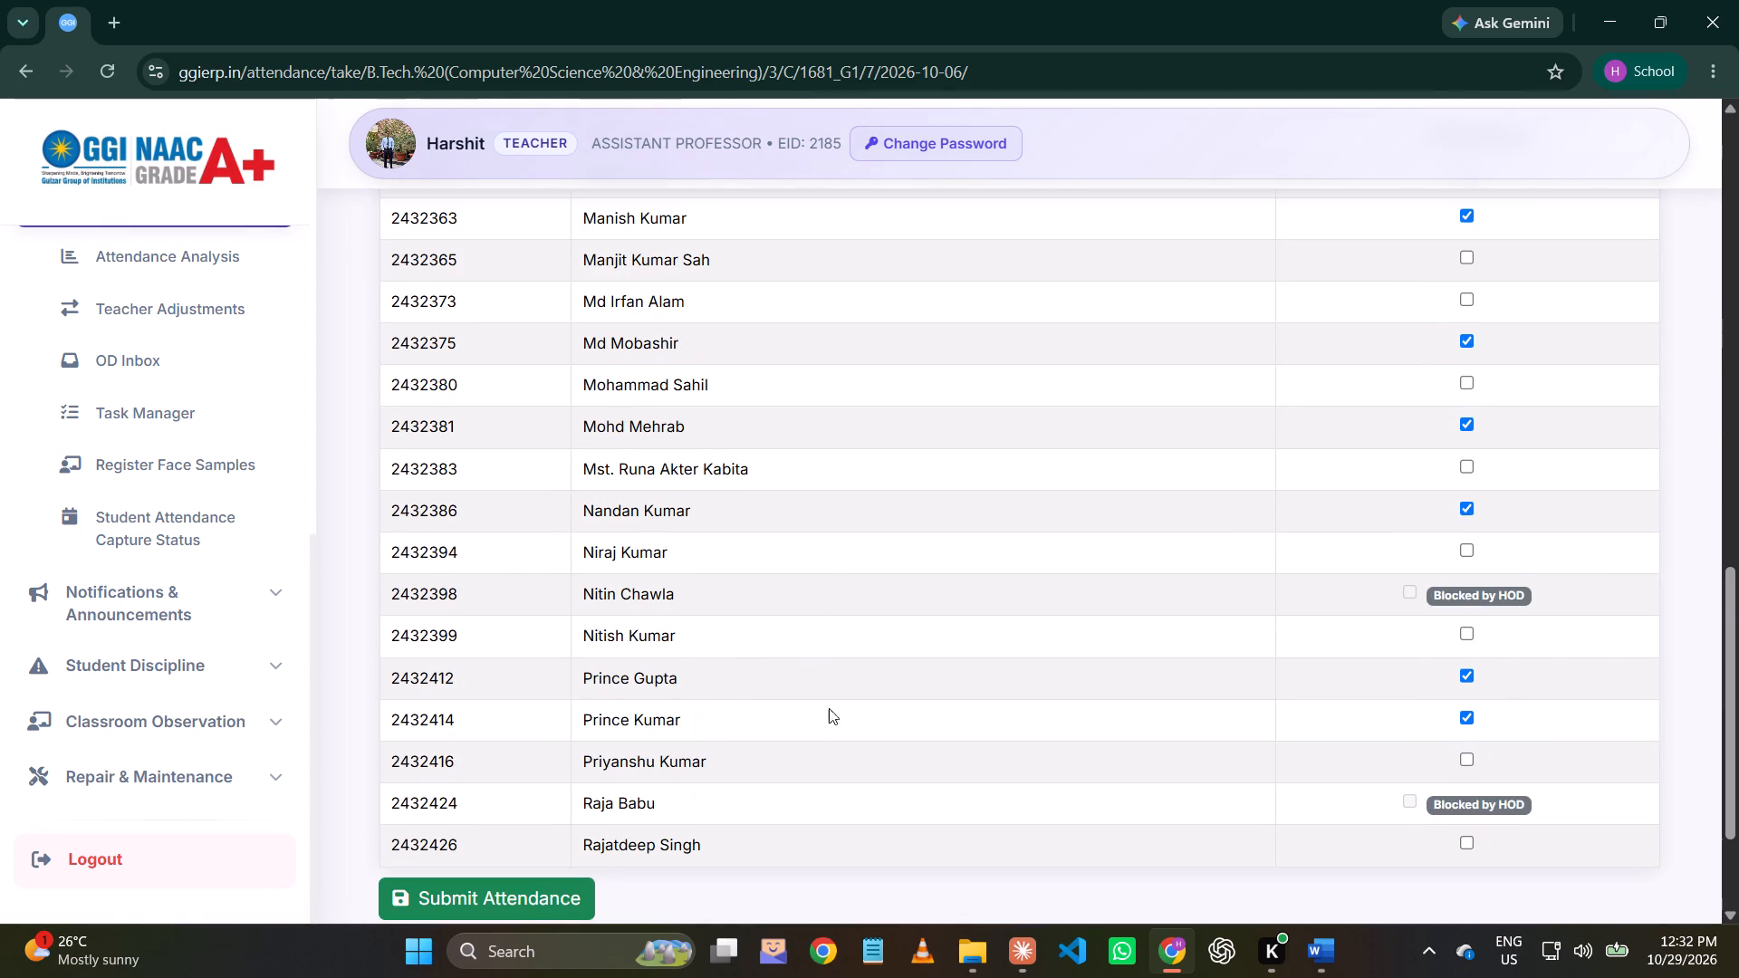
pyautogui.scroll(3, 765, 542)
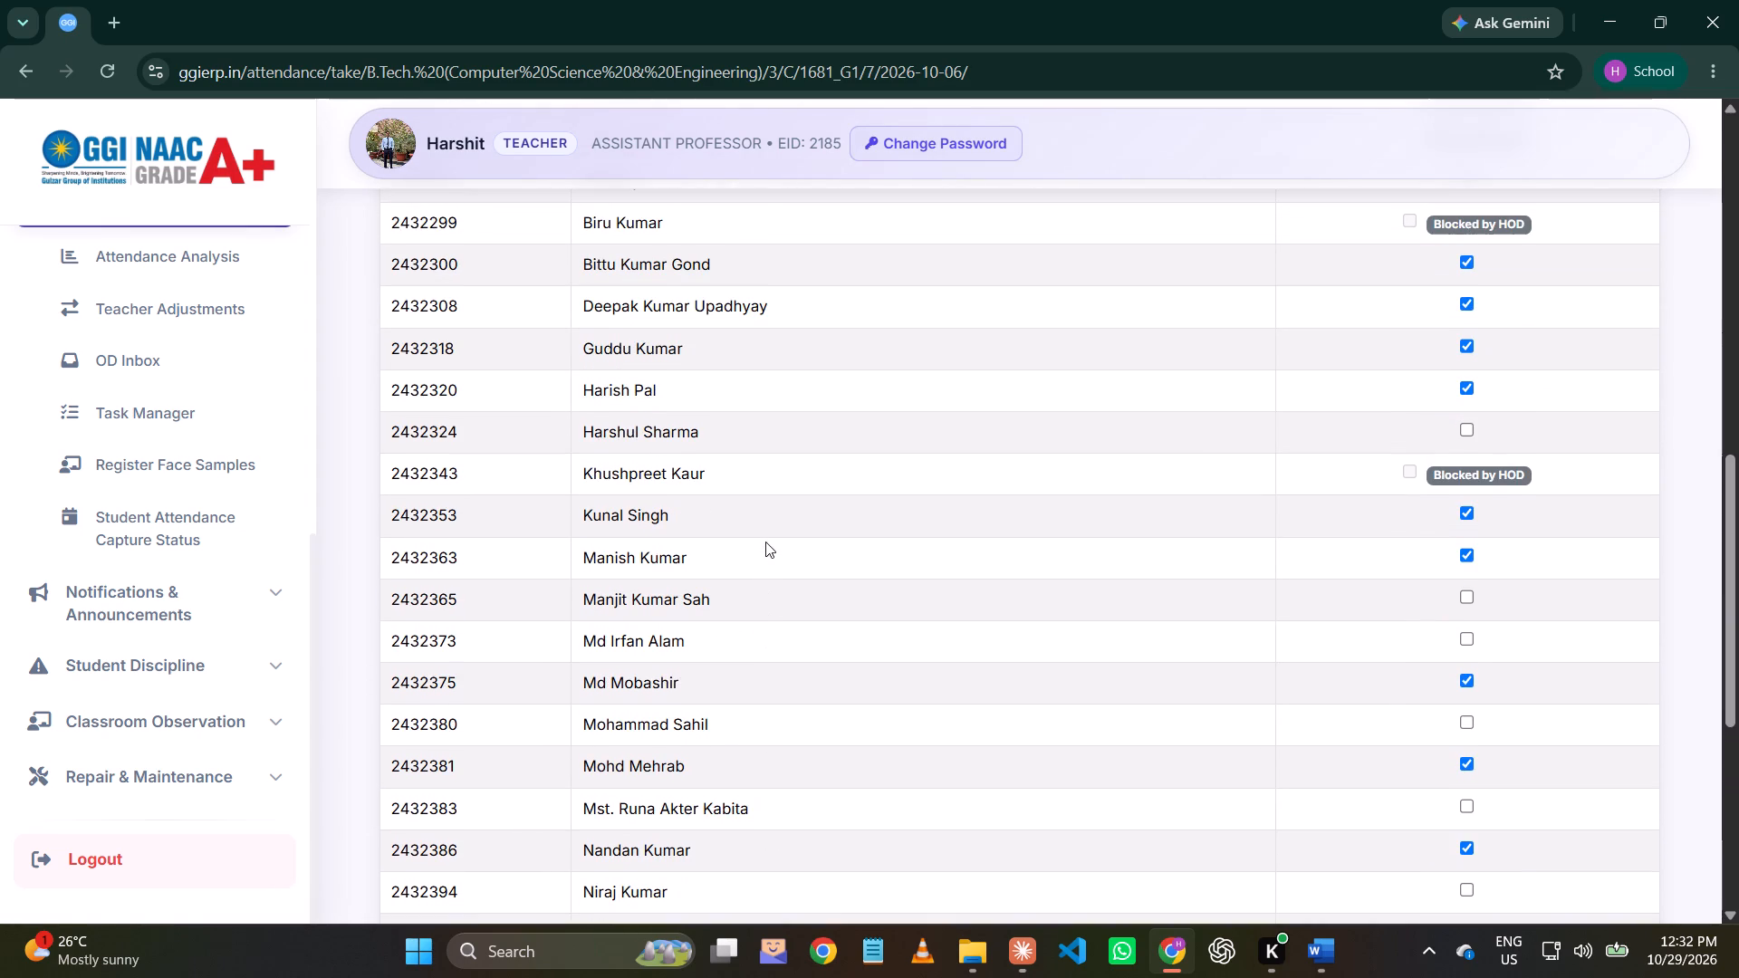
pyautogui.scroll(-3, 1000, 599)
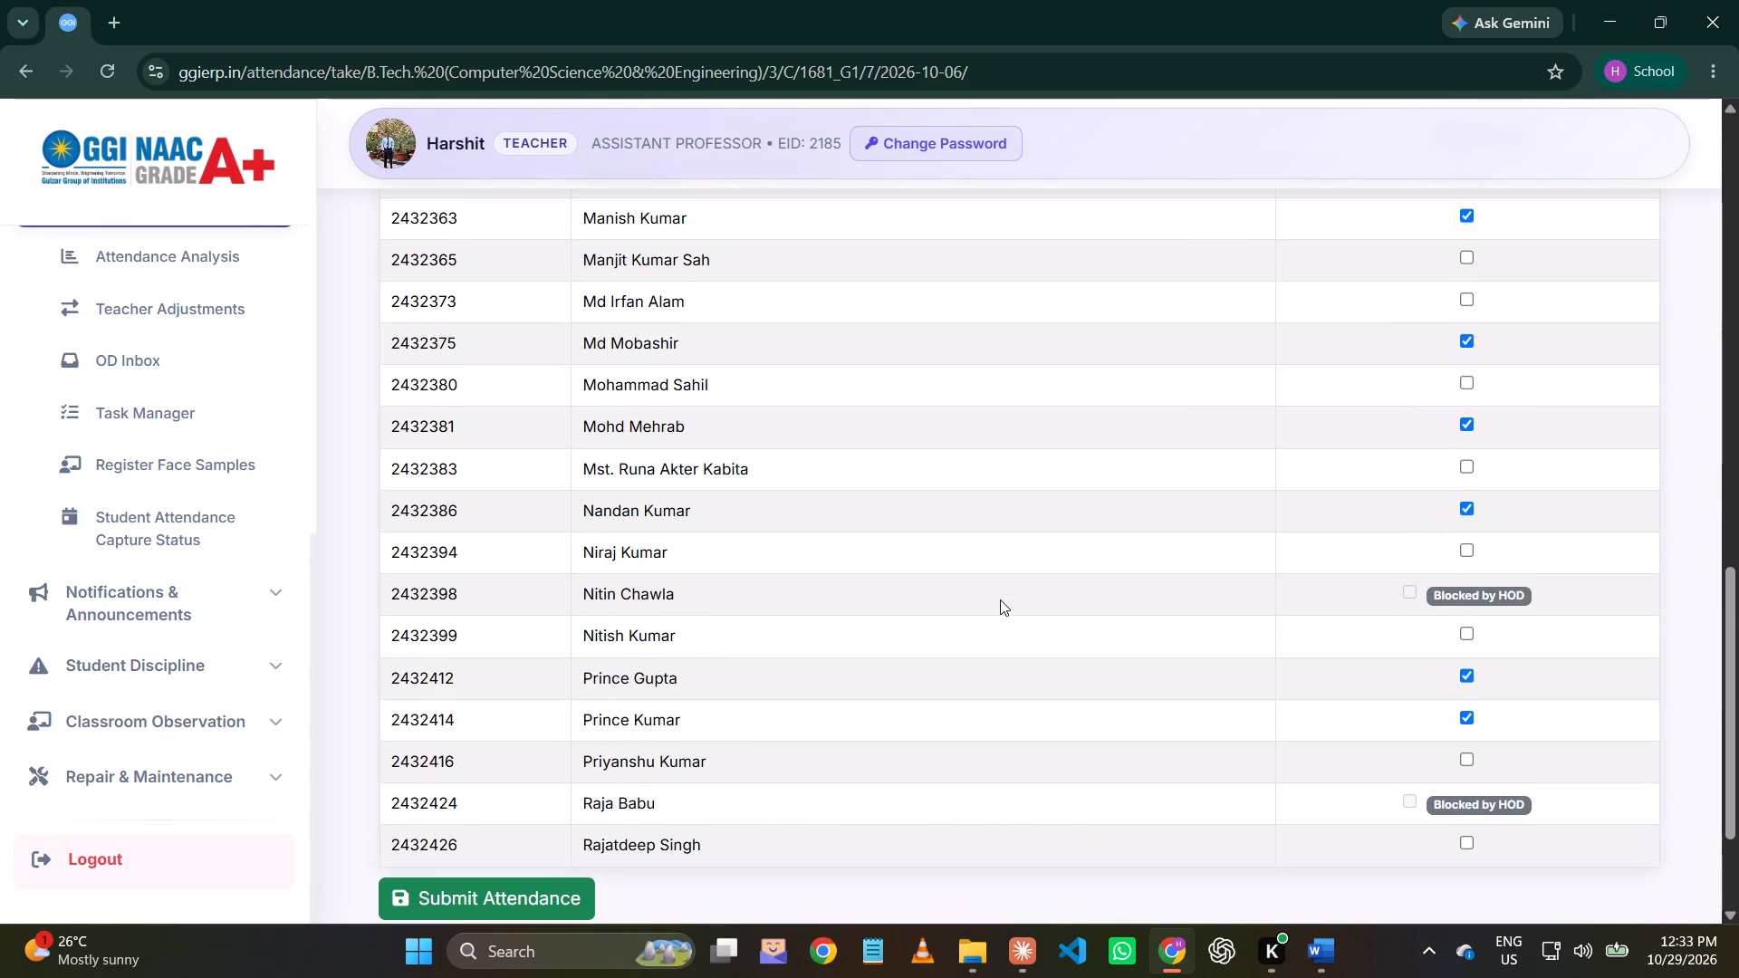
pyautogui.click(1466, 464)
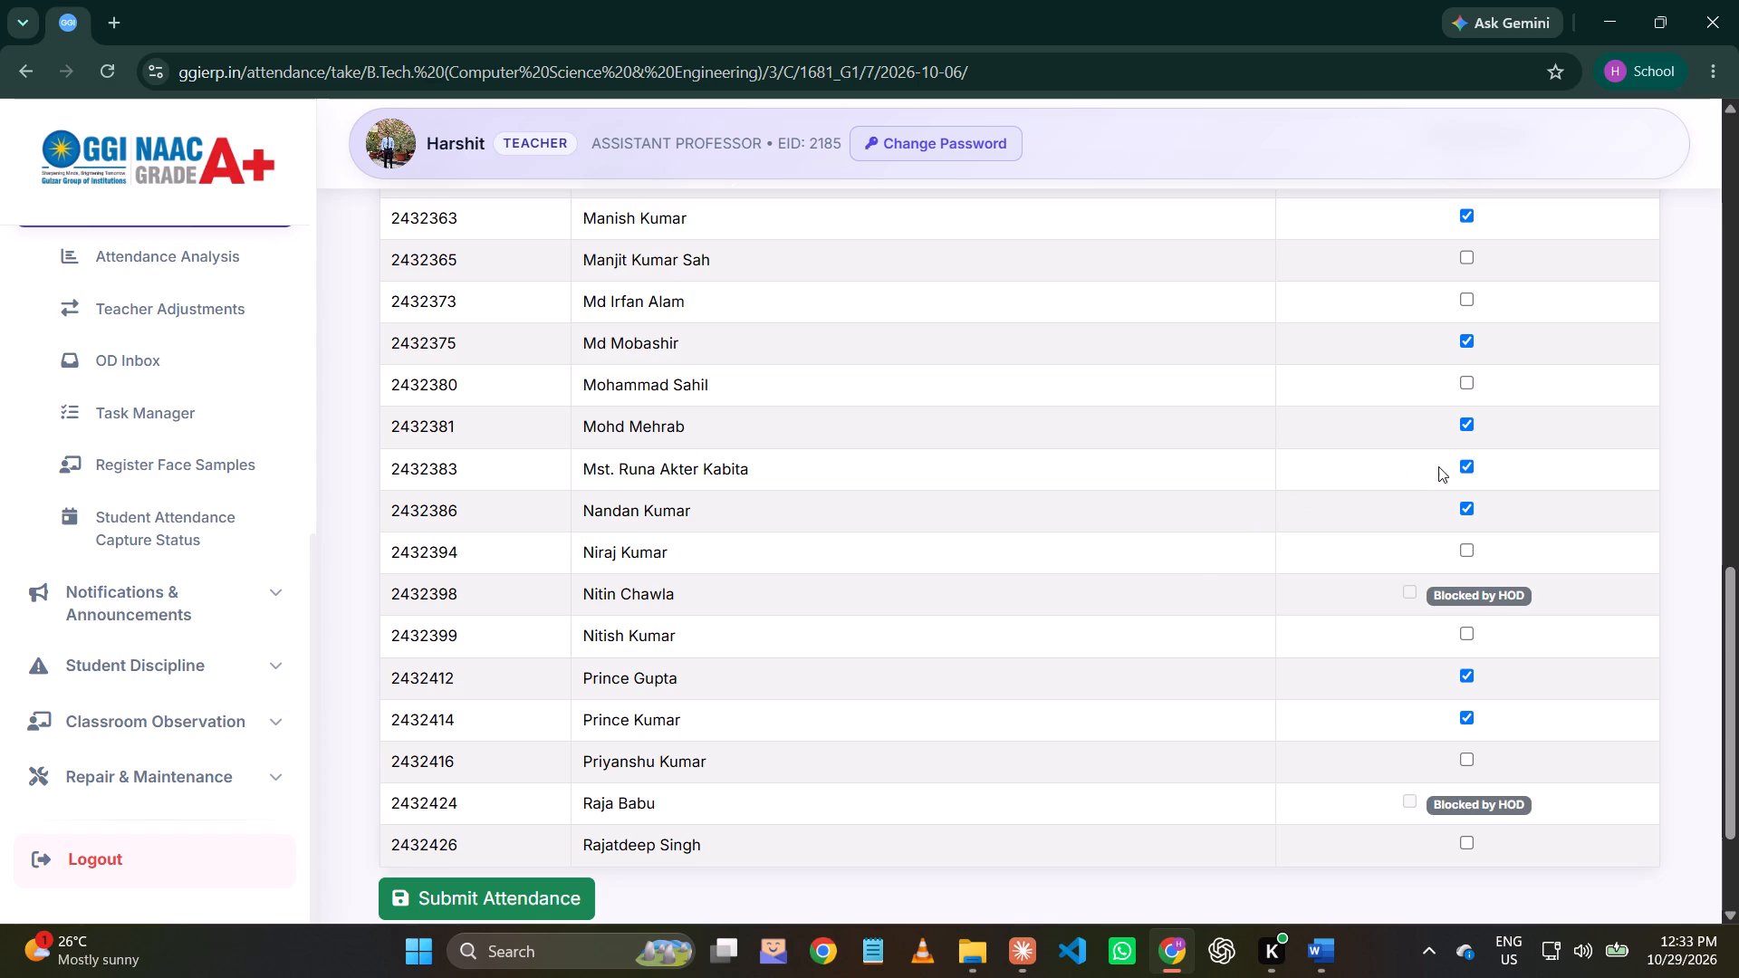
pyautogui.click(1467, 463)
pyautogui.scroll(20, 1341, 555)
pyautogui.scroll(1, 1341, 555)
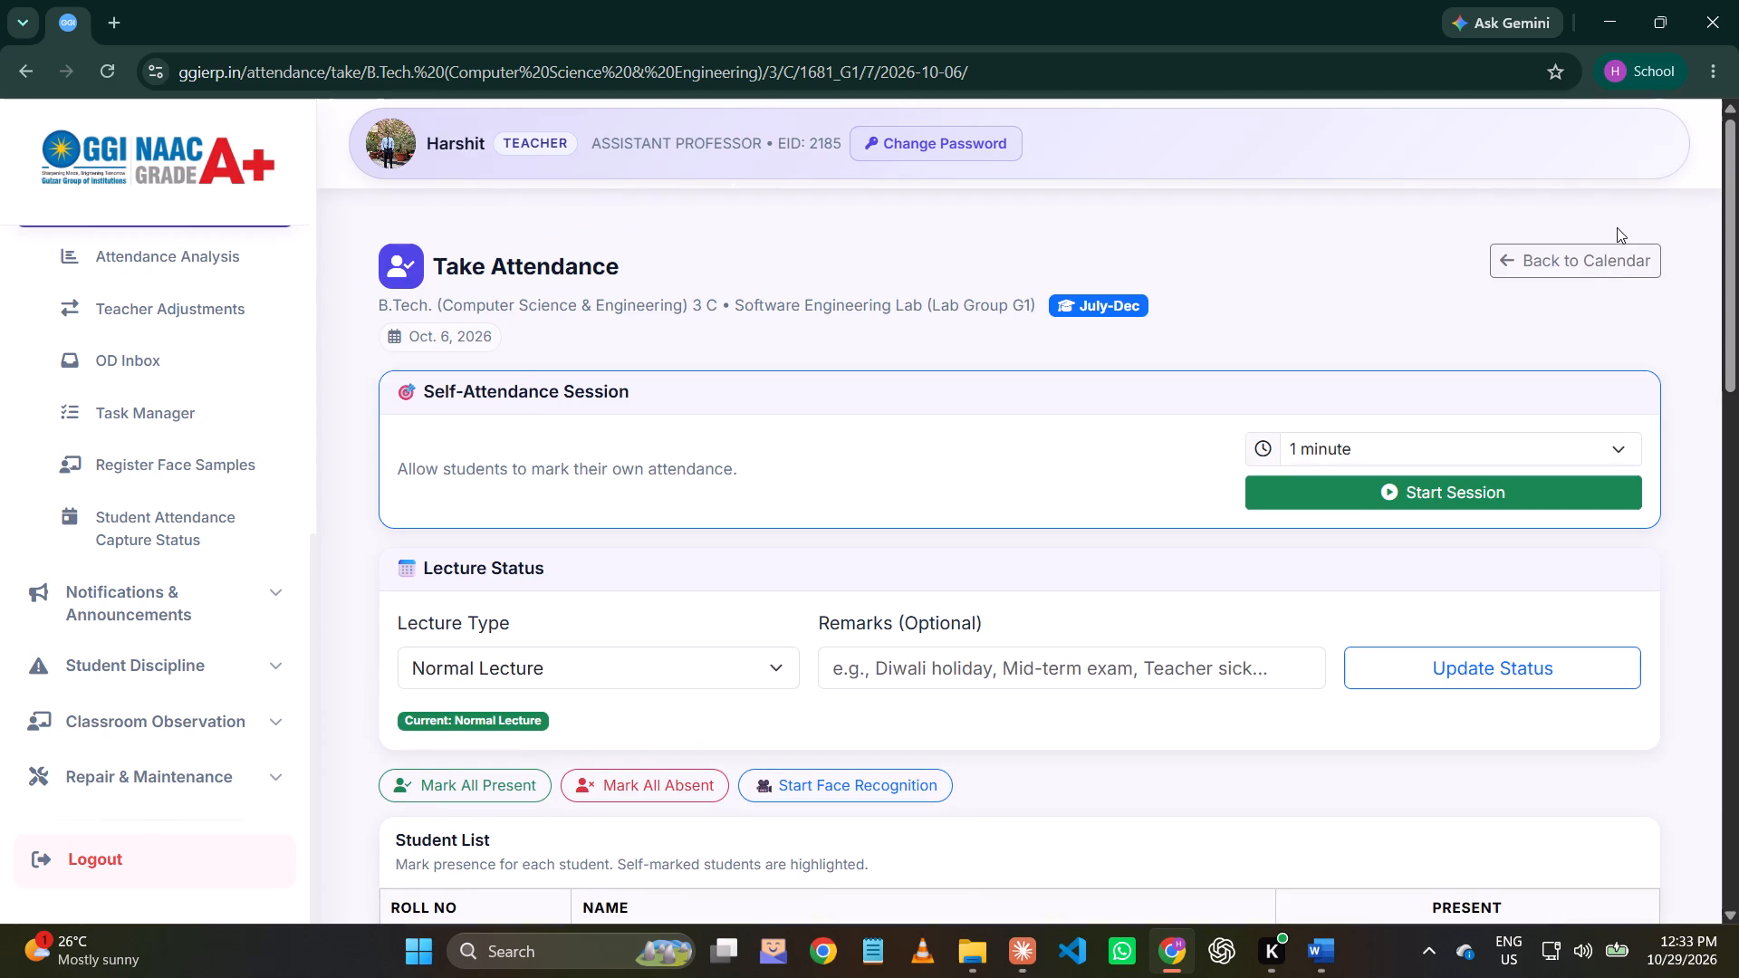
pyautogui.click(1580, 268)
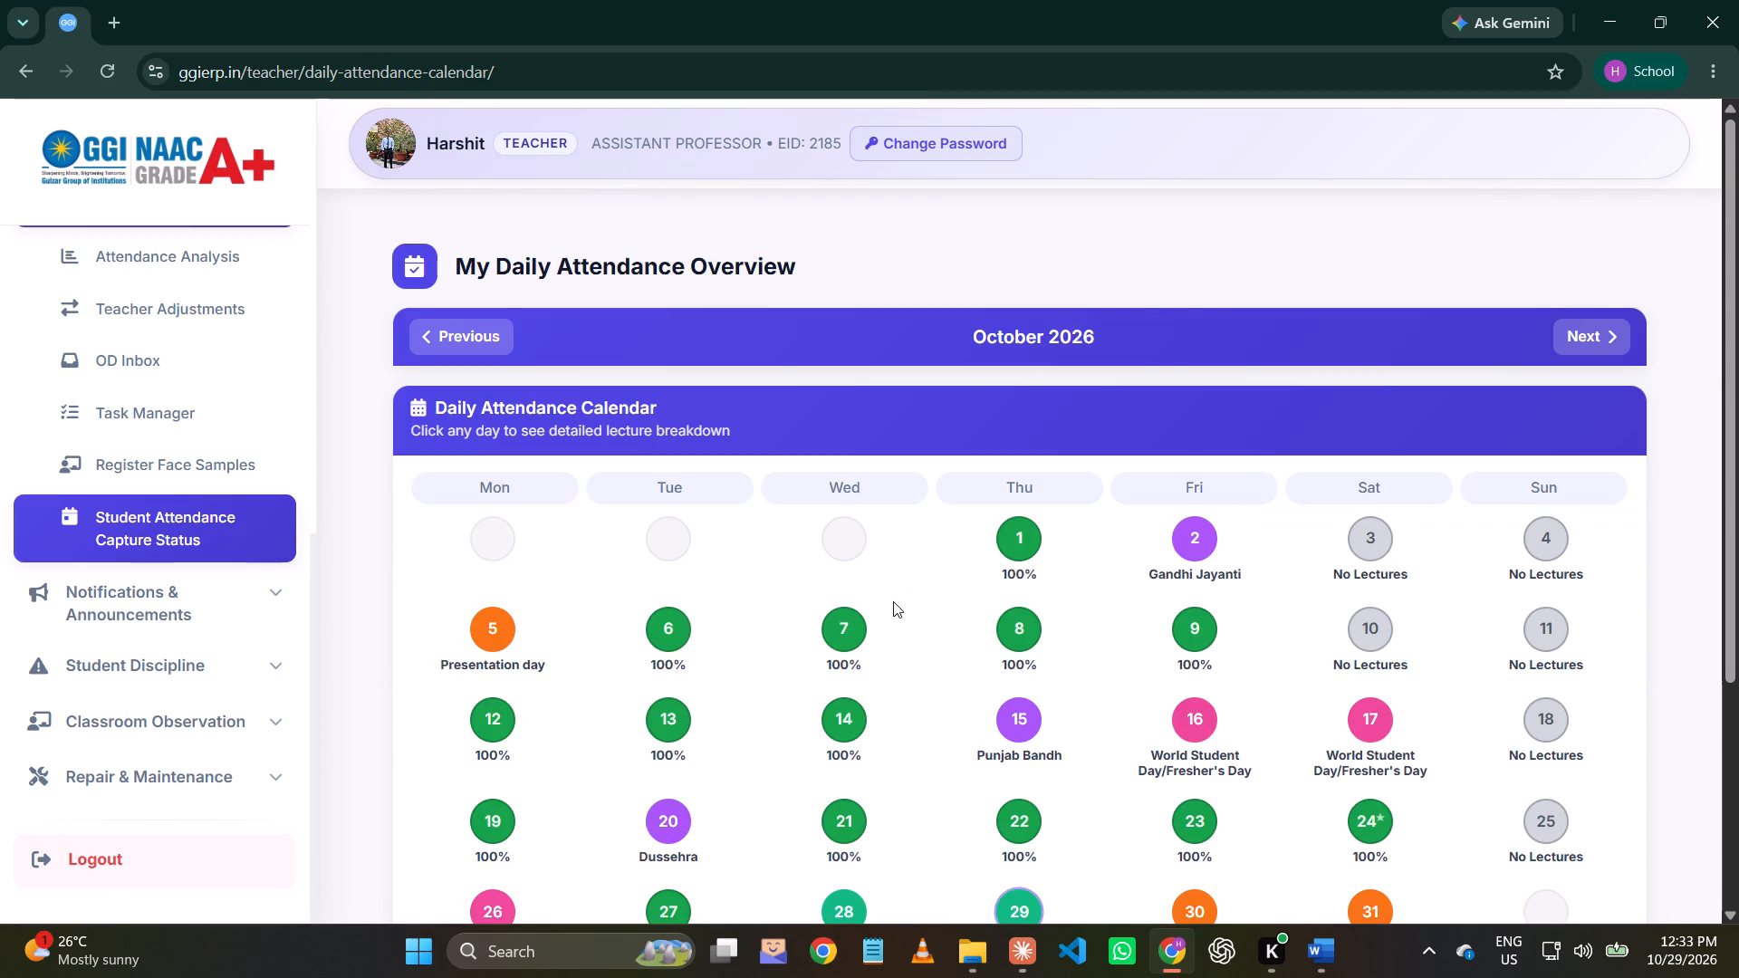
# Mark the student with roll number ending in 383 present for 6 October period 7 Software Engineering Lab (G1), and submit the attendance.
pyautogui.scroll(-4, 893, 601)
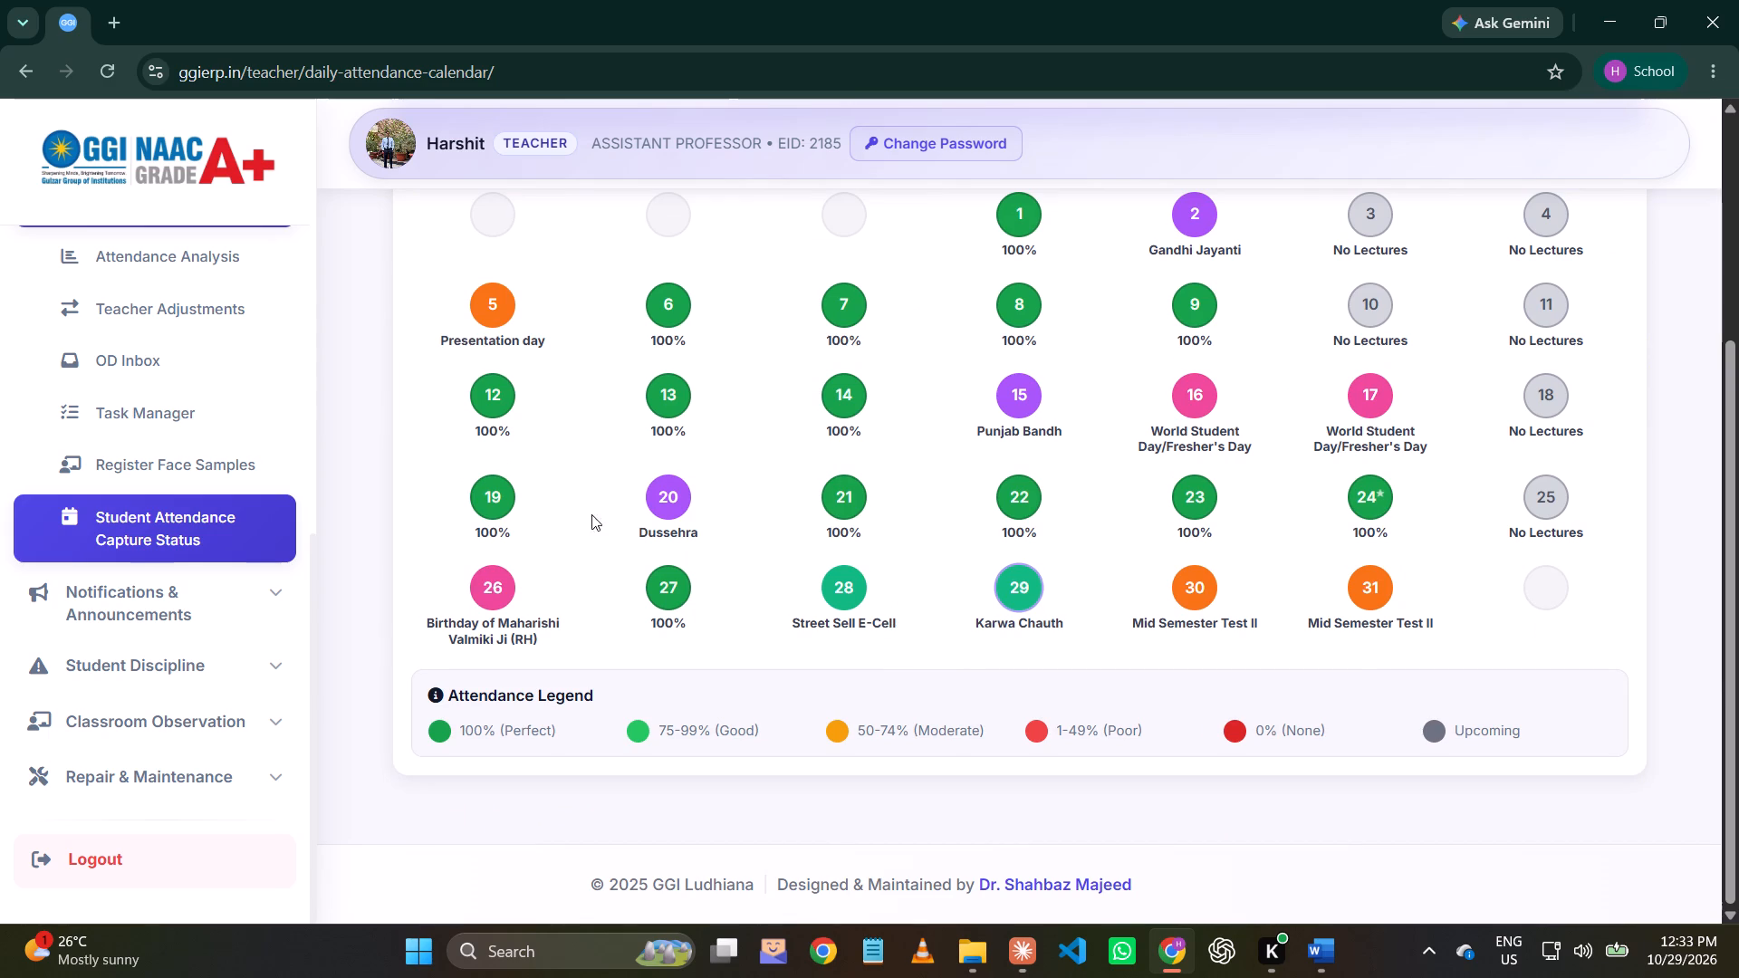
pyautogui.click(665, 312)
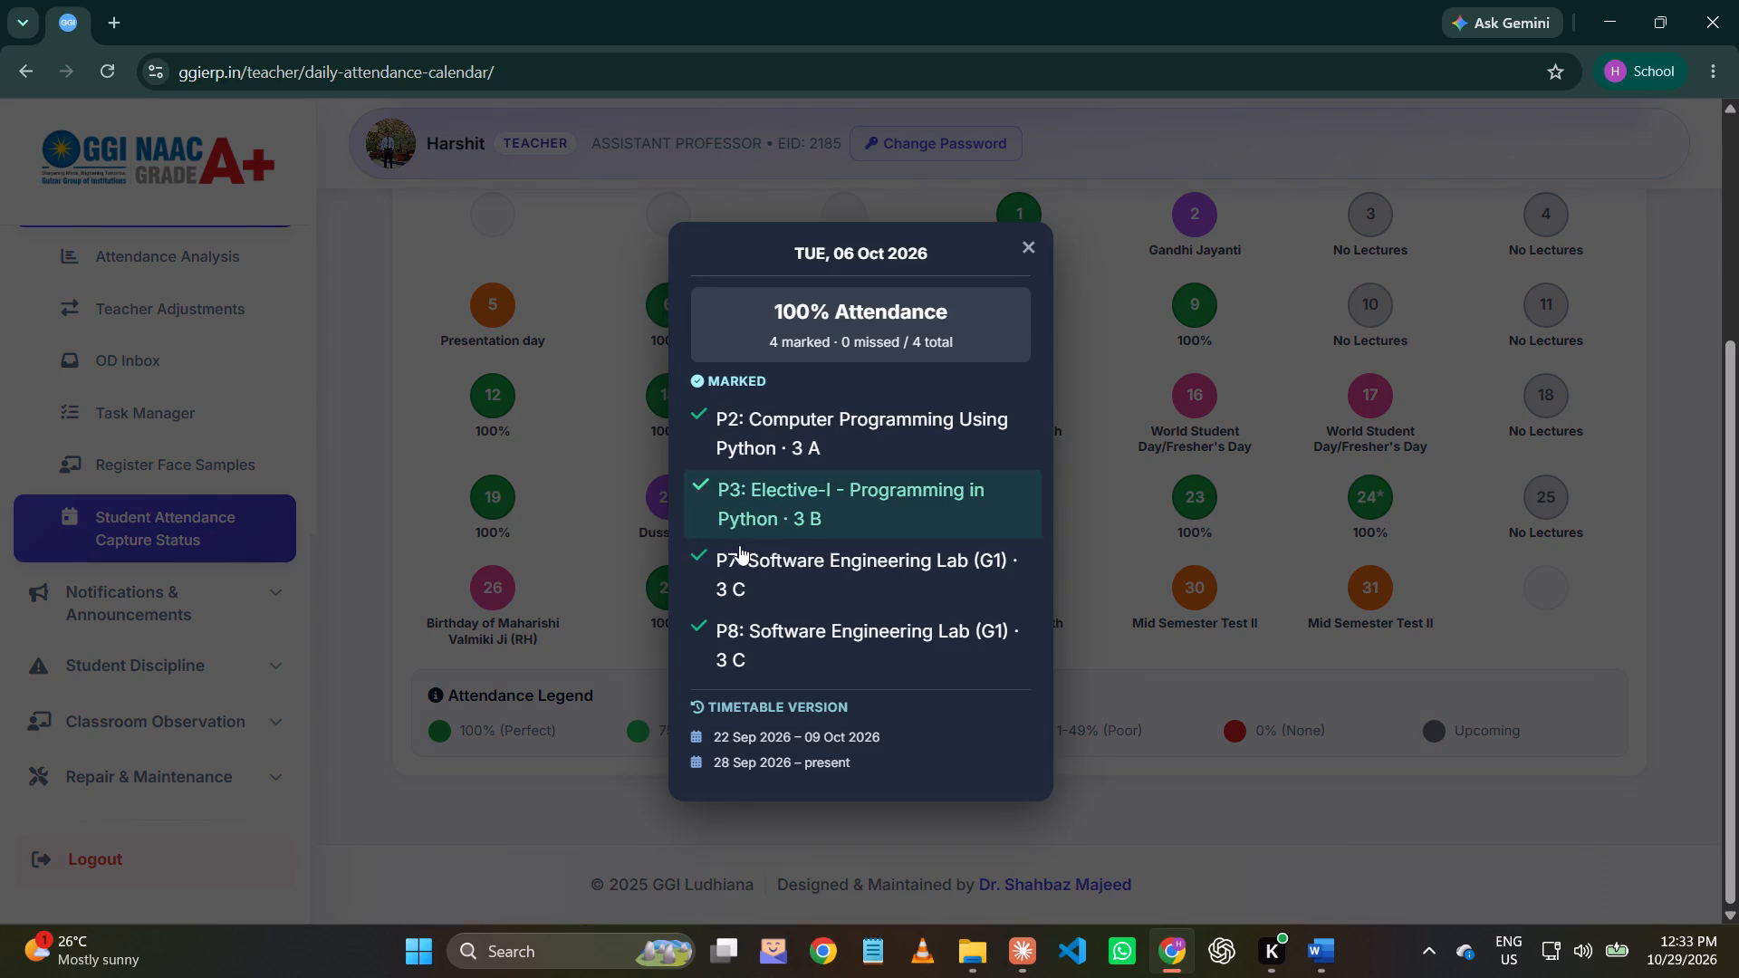
pyautogui.click(751, 564)
pyautogui.scroll(-12, 999, 723)
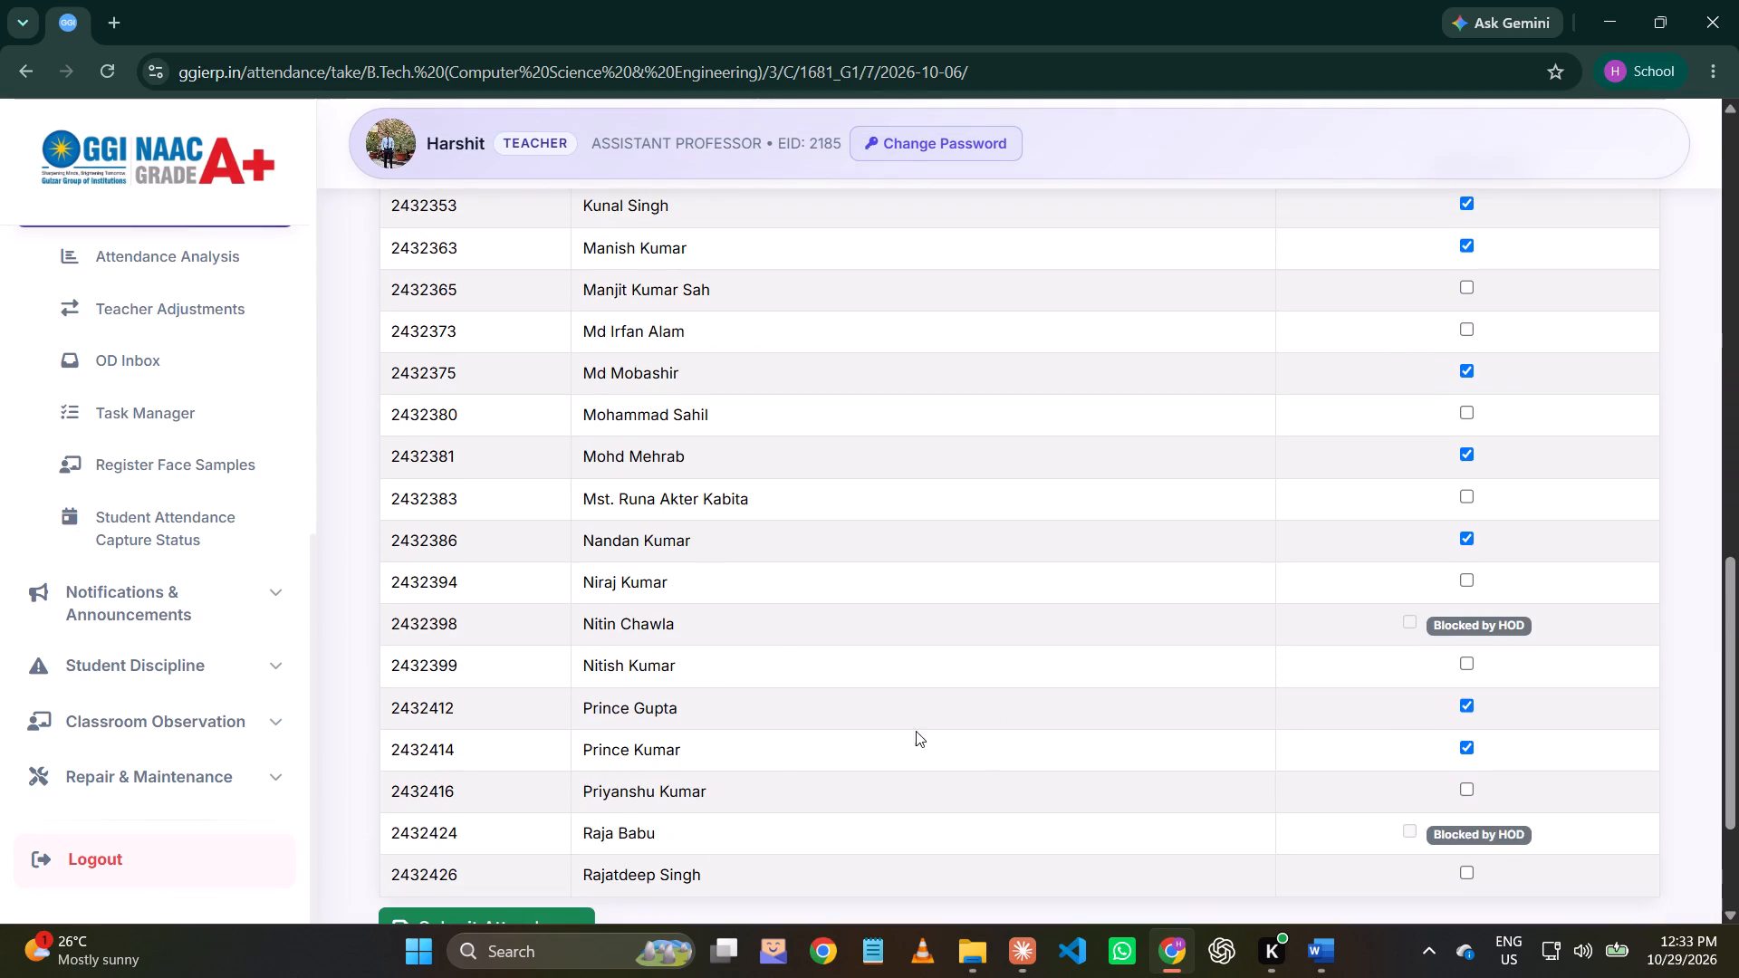
pyautogui.scroll(-2, 754, 740)
pyautogui.scroll(2, 754, 740)
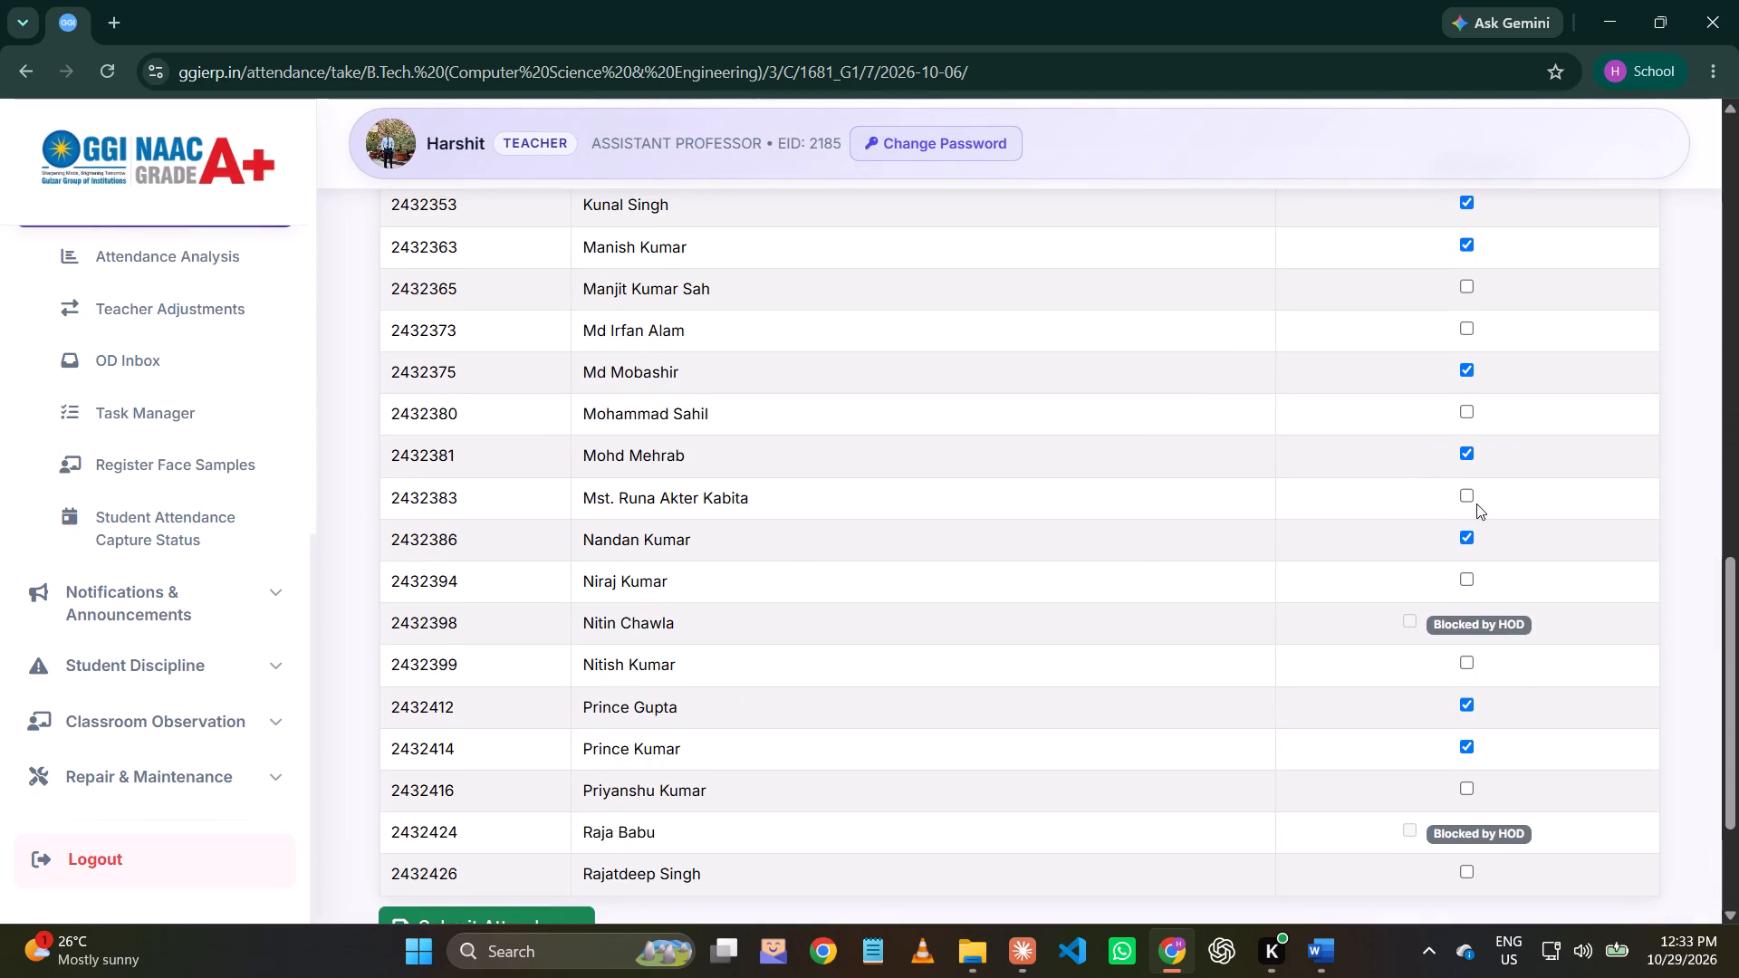
pyautogui.click(1475, 502)
pyautogui.click(1467, 503)
pyautogui.scroll(-3, 842, 740)
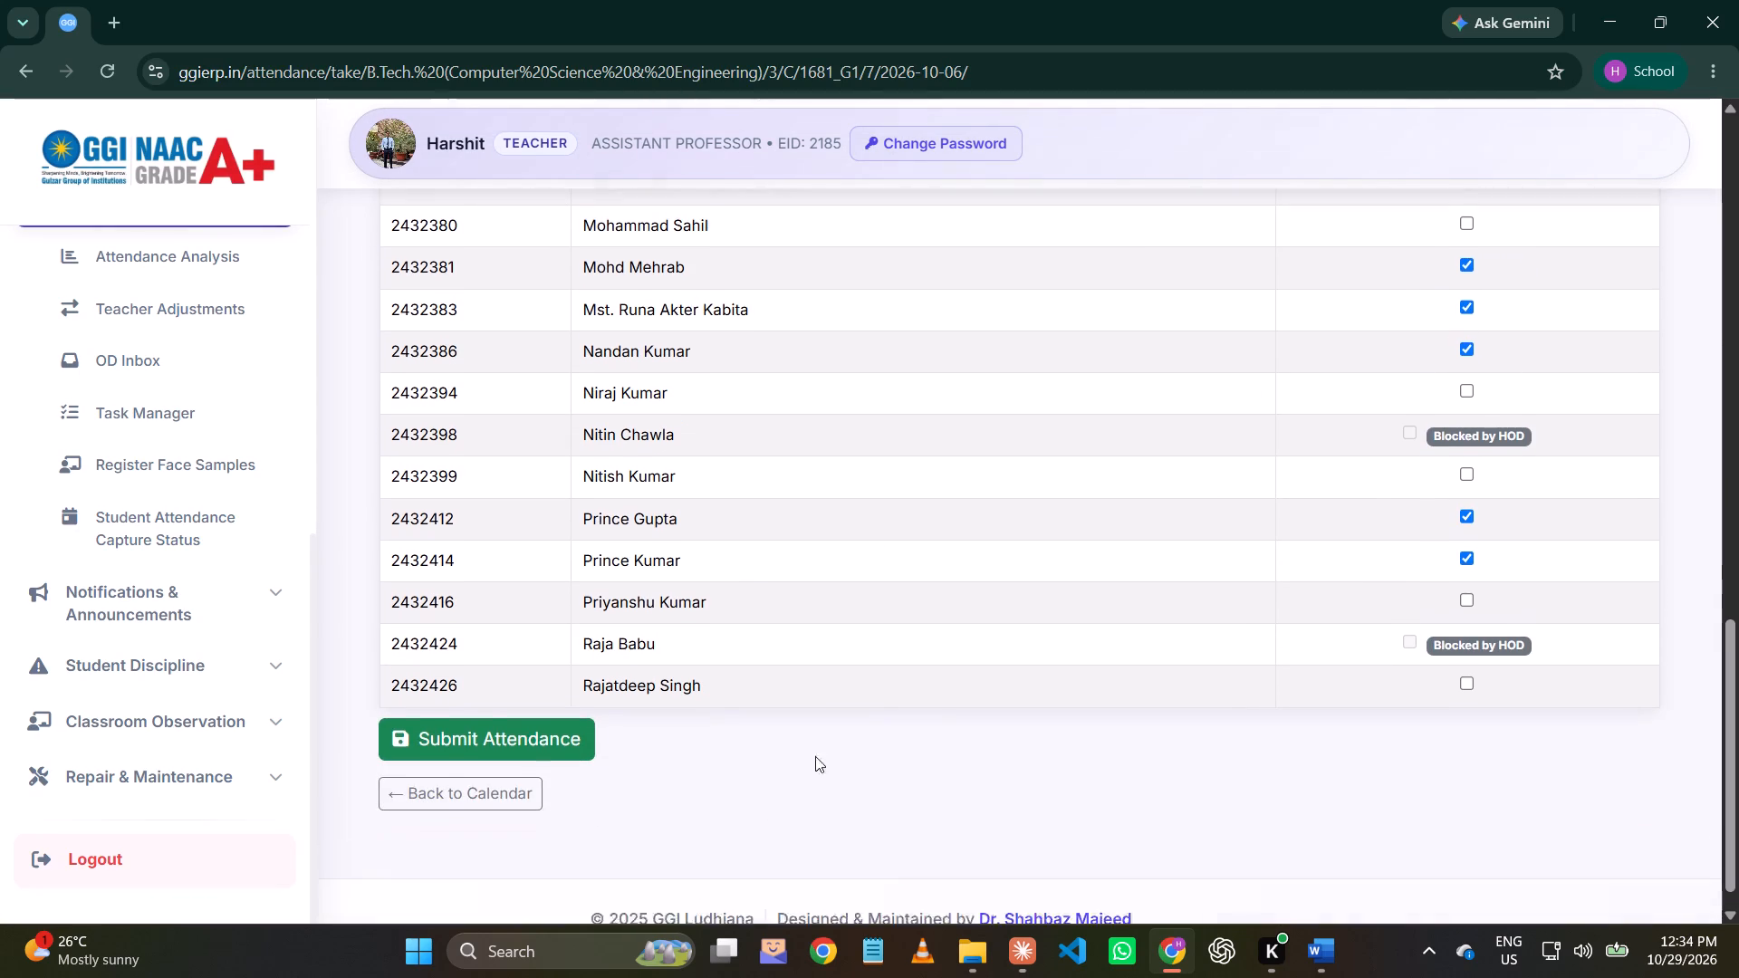
pyautogui.click(473, 708)
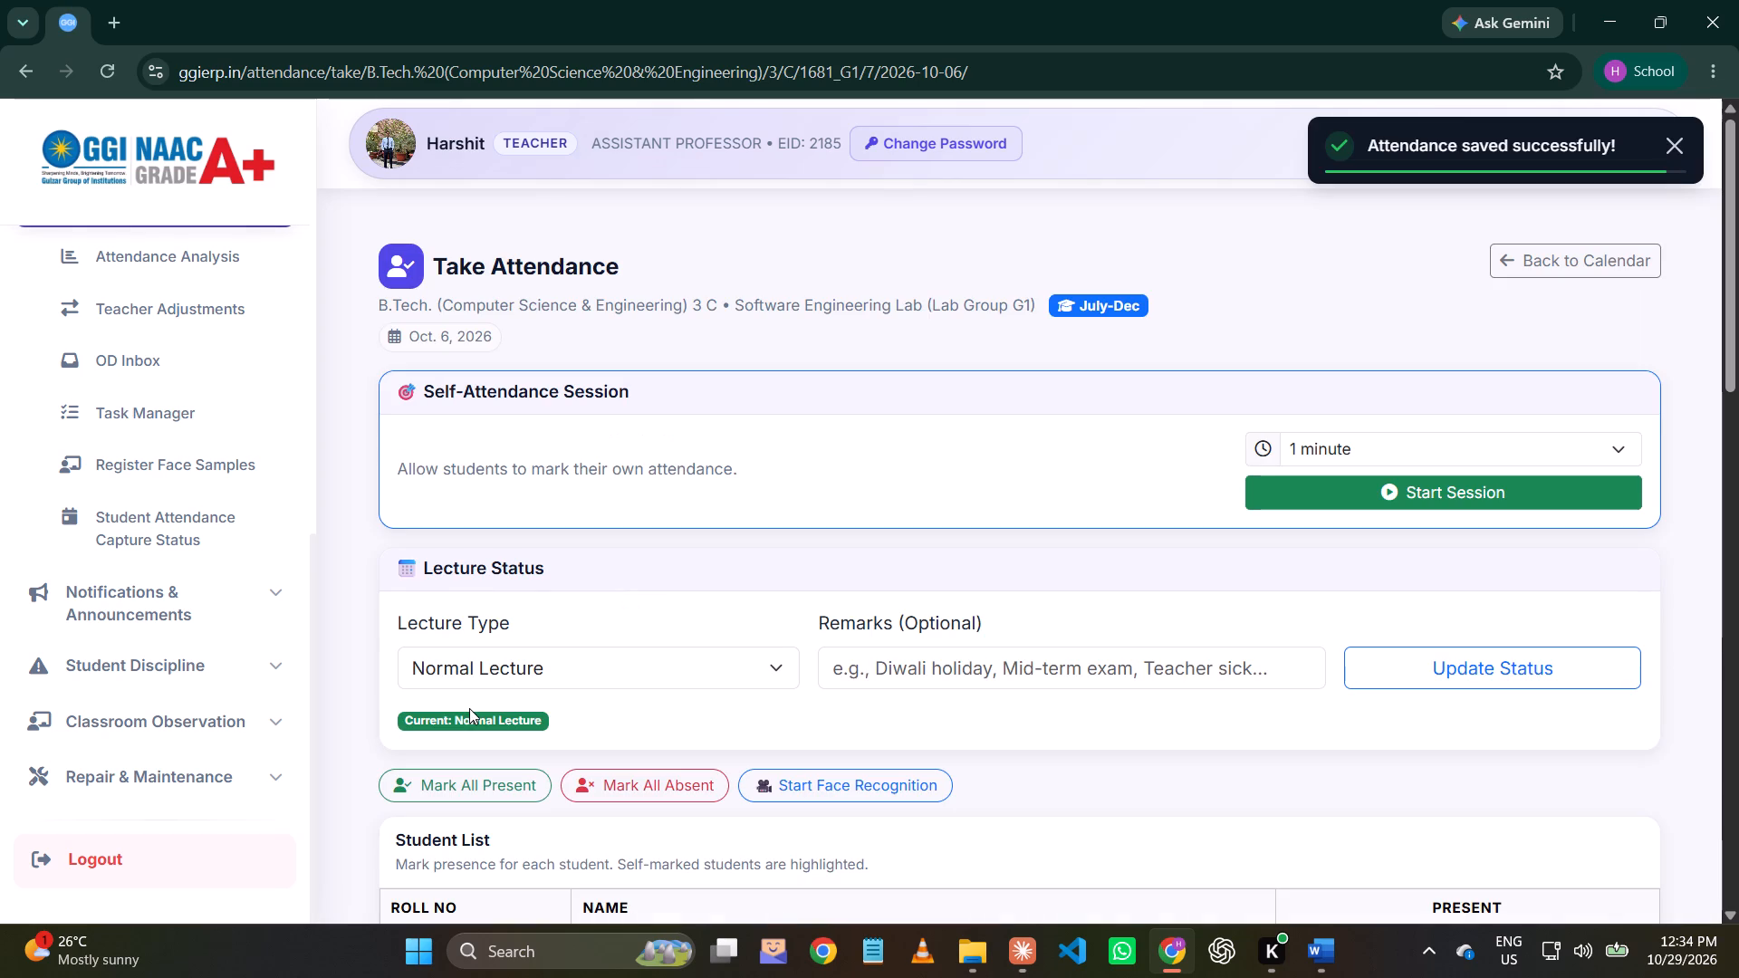
# Mark the student with roll number ending in 383 present for 6 October period 8 Software Engineering Lab (G1), and submit the attendance.
pyautogui.scroll(5, 469, 708)
pyautogui.click(1558, 272)
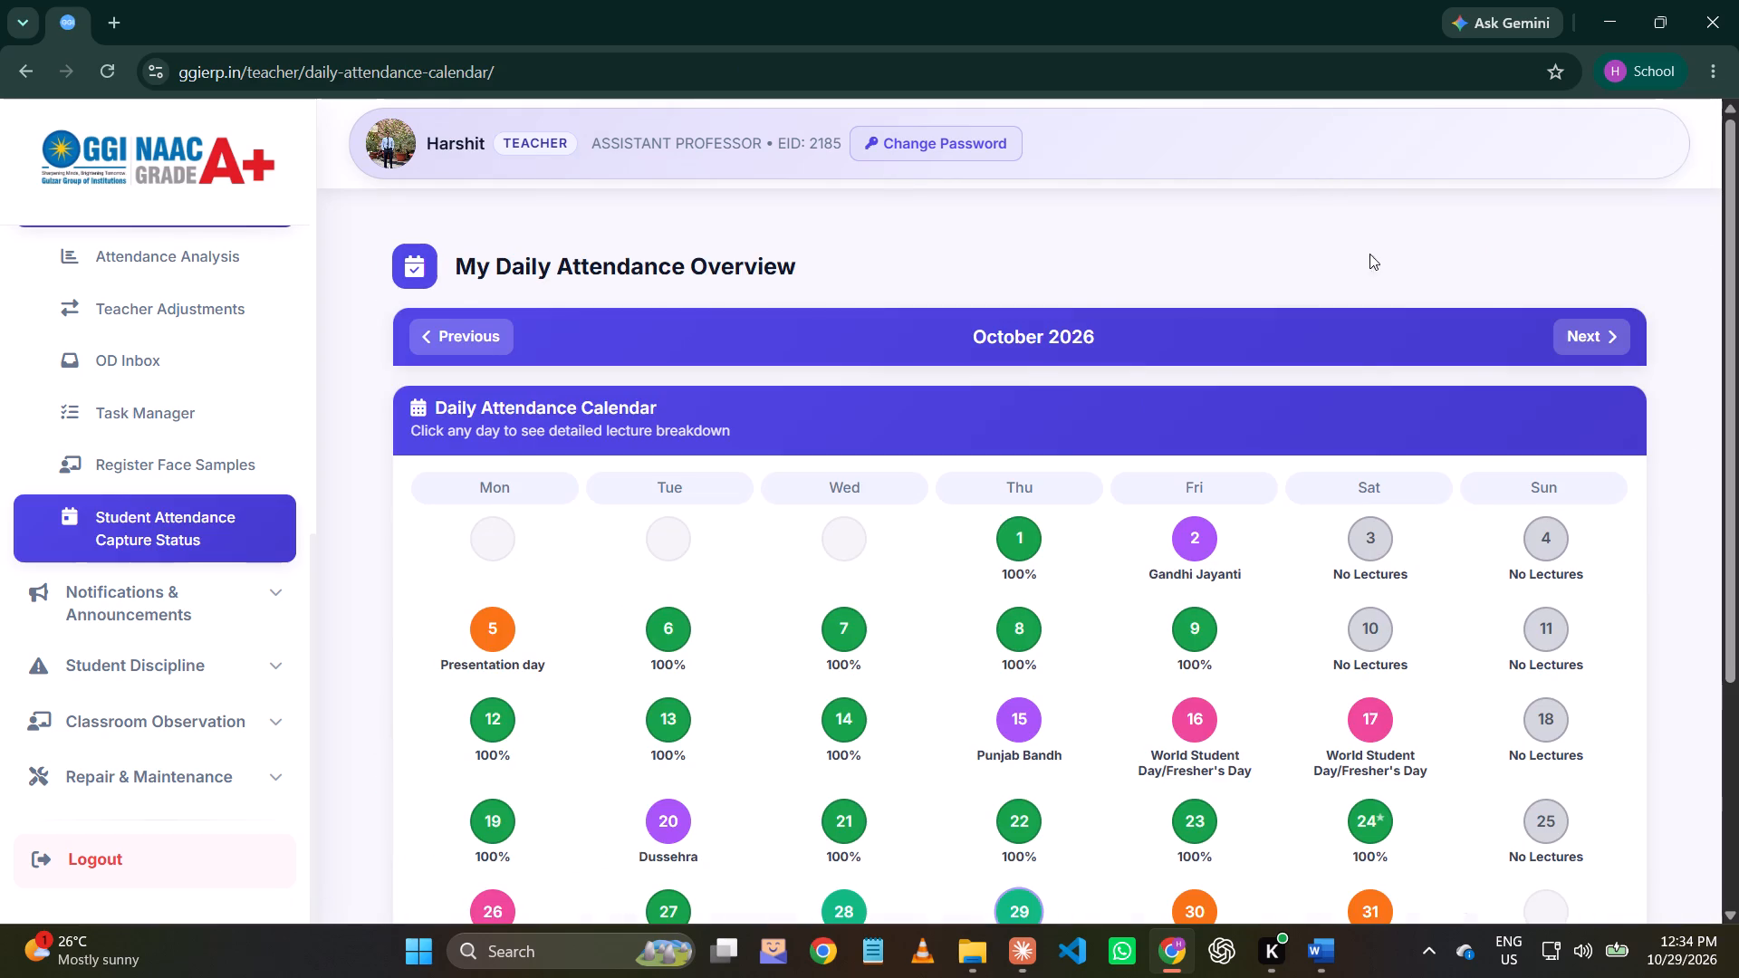
pyautogui.click(688, 630)
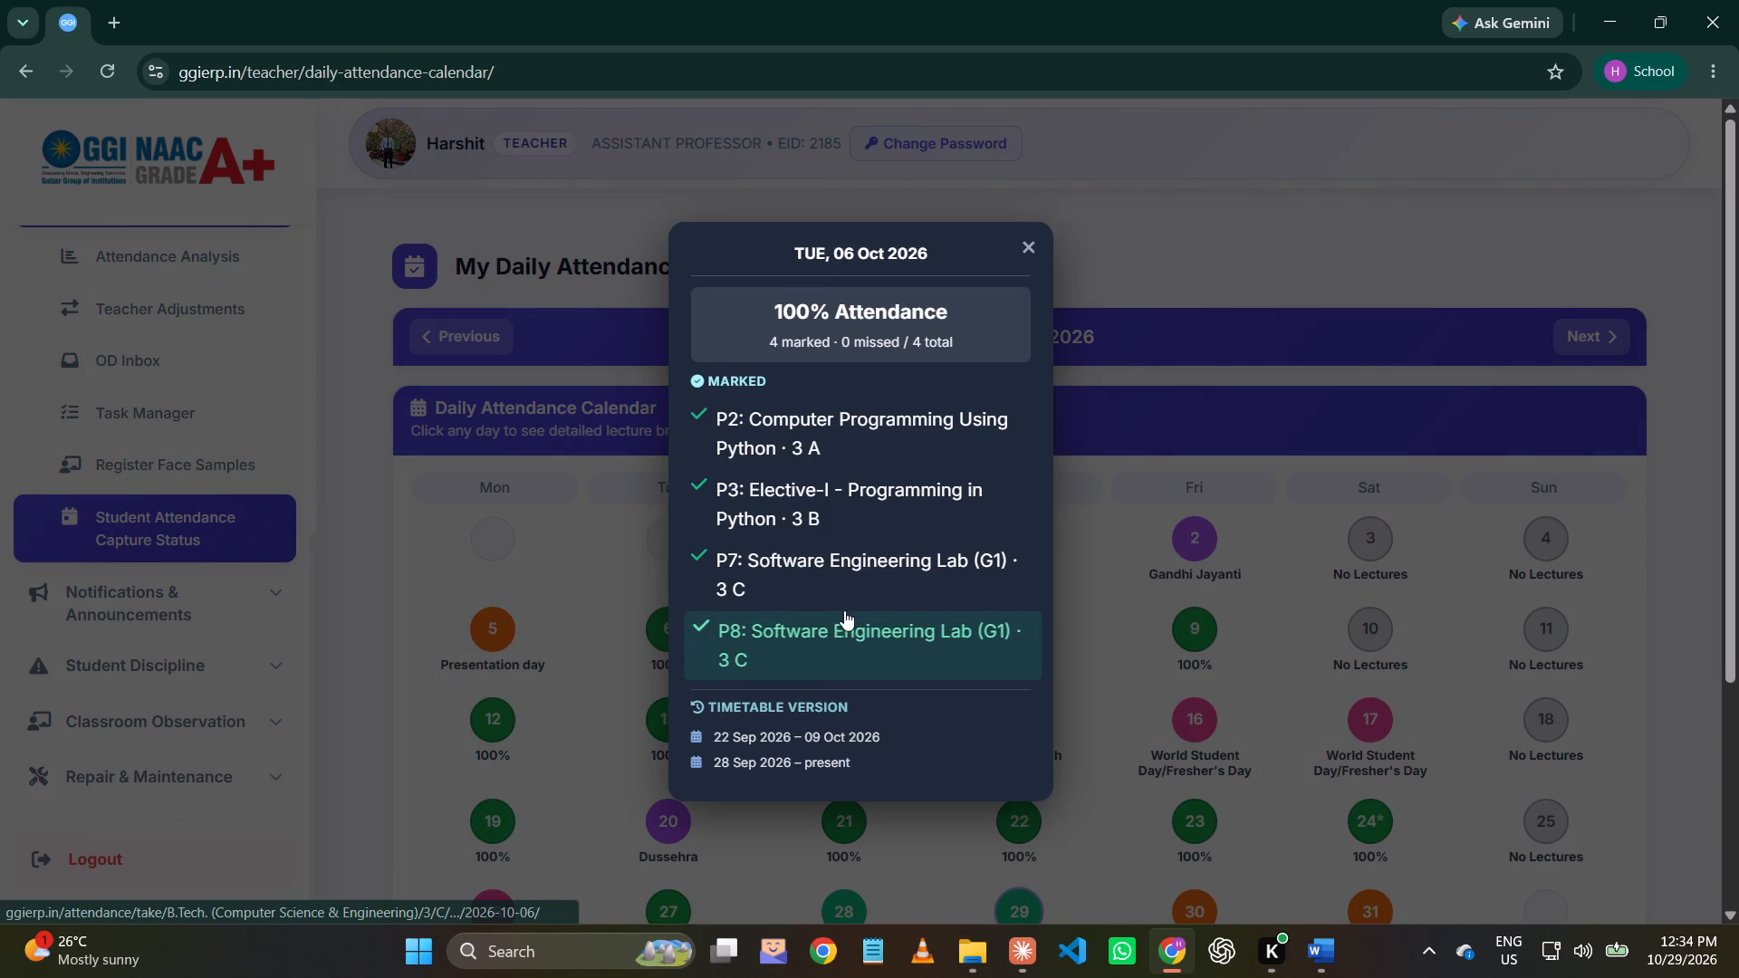
pyautogui.click(834, 638)
pyautogui.scroll(-12, 834, 638)
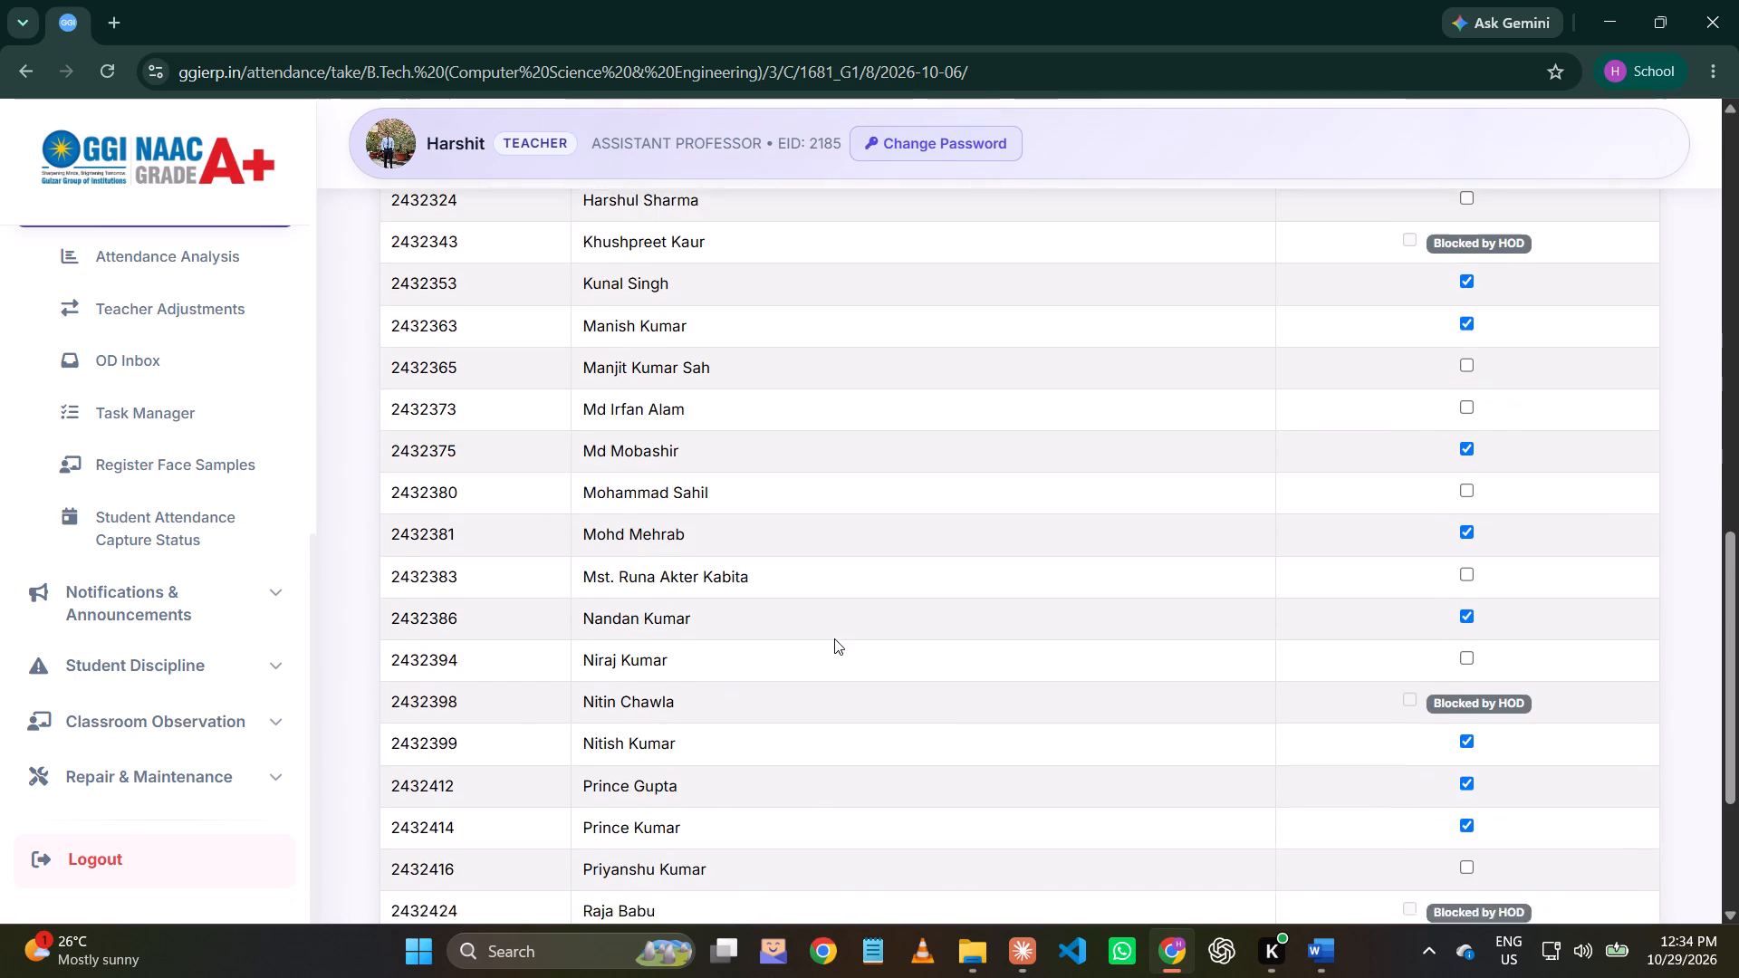
pyautogui.click(1470, 470)
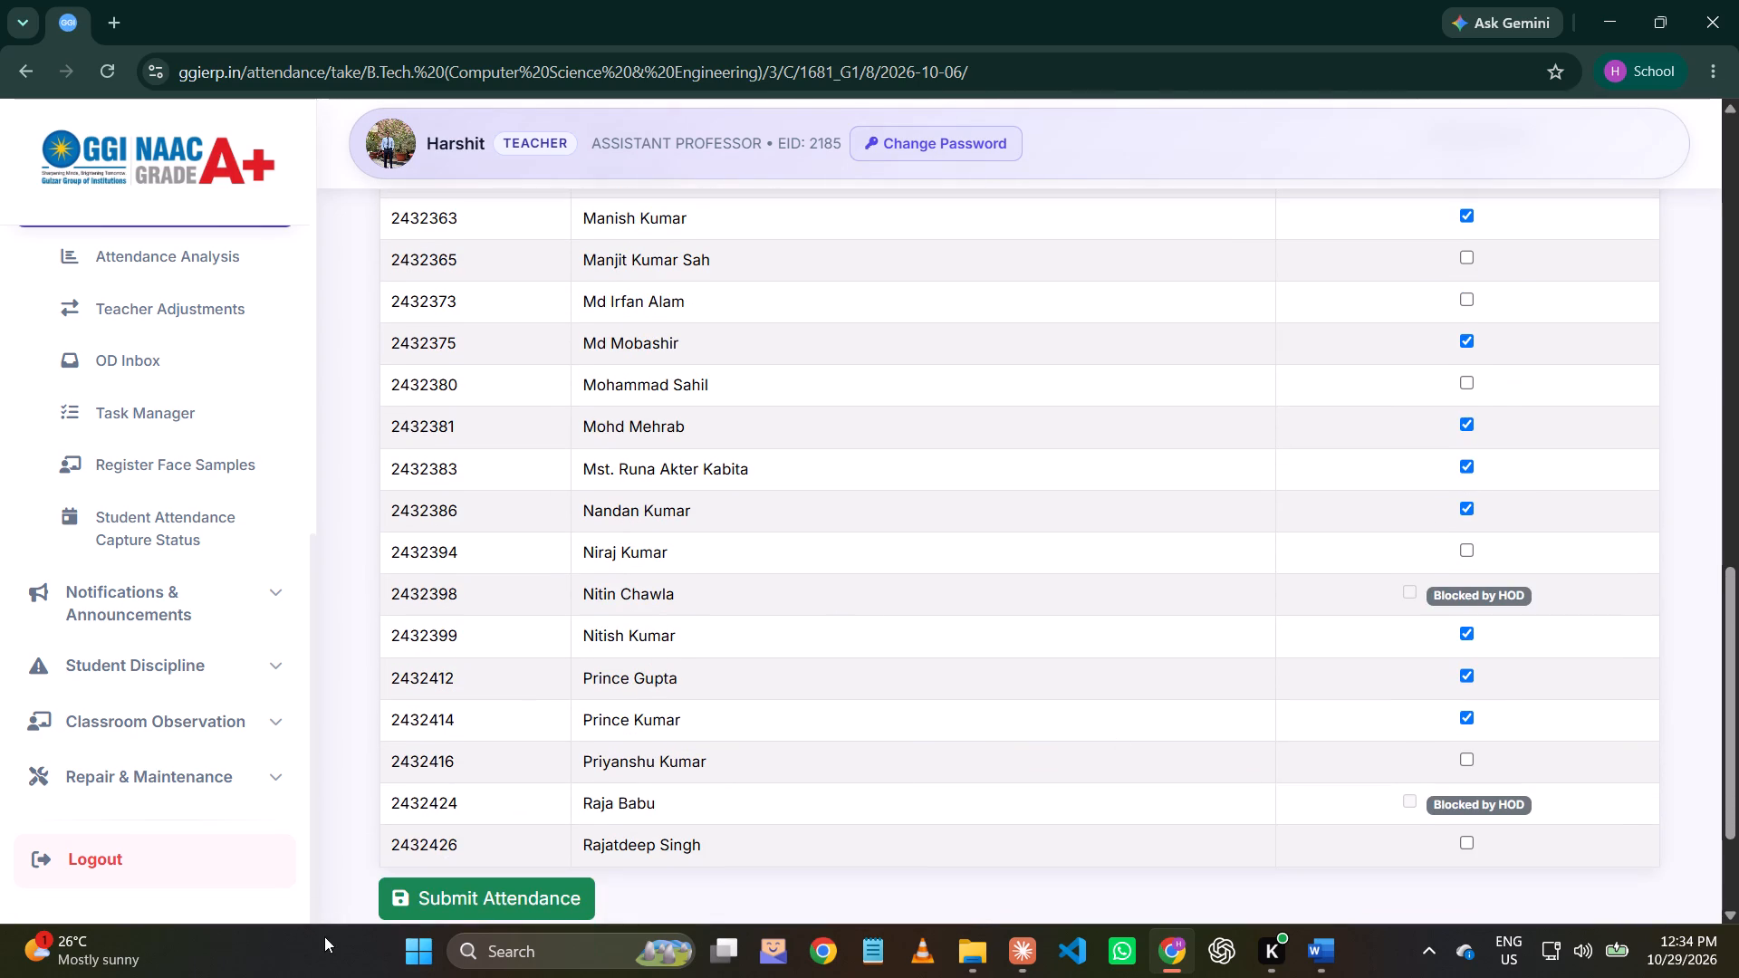
pyautogui.click(450, 888)
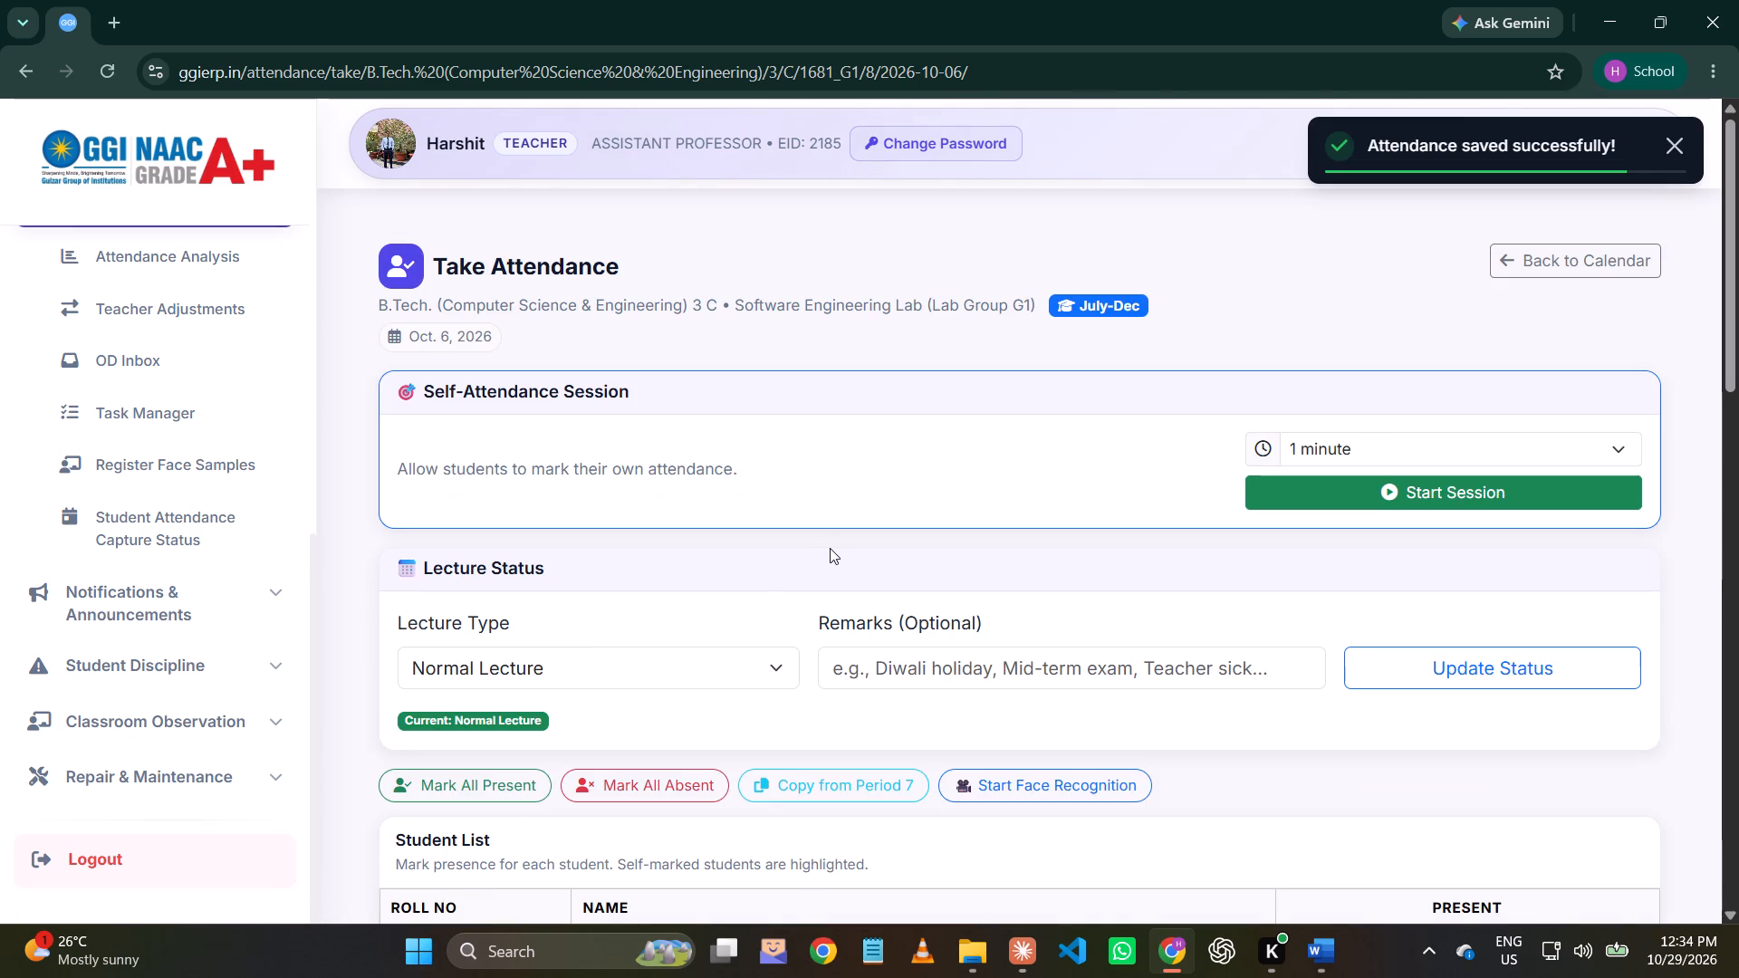
pyautogui.scroll(5, 830, 548)
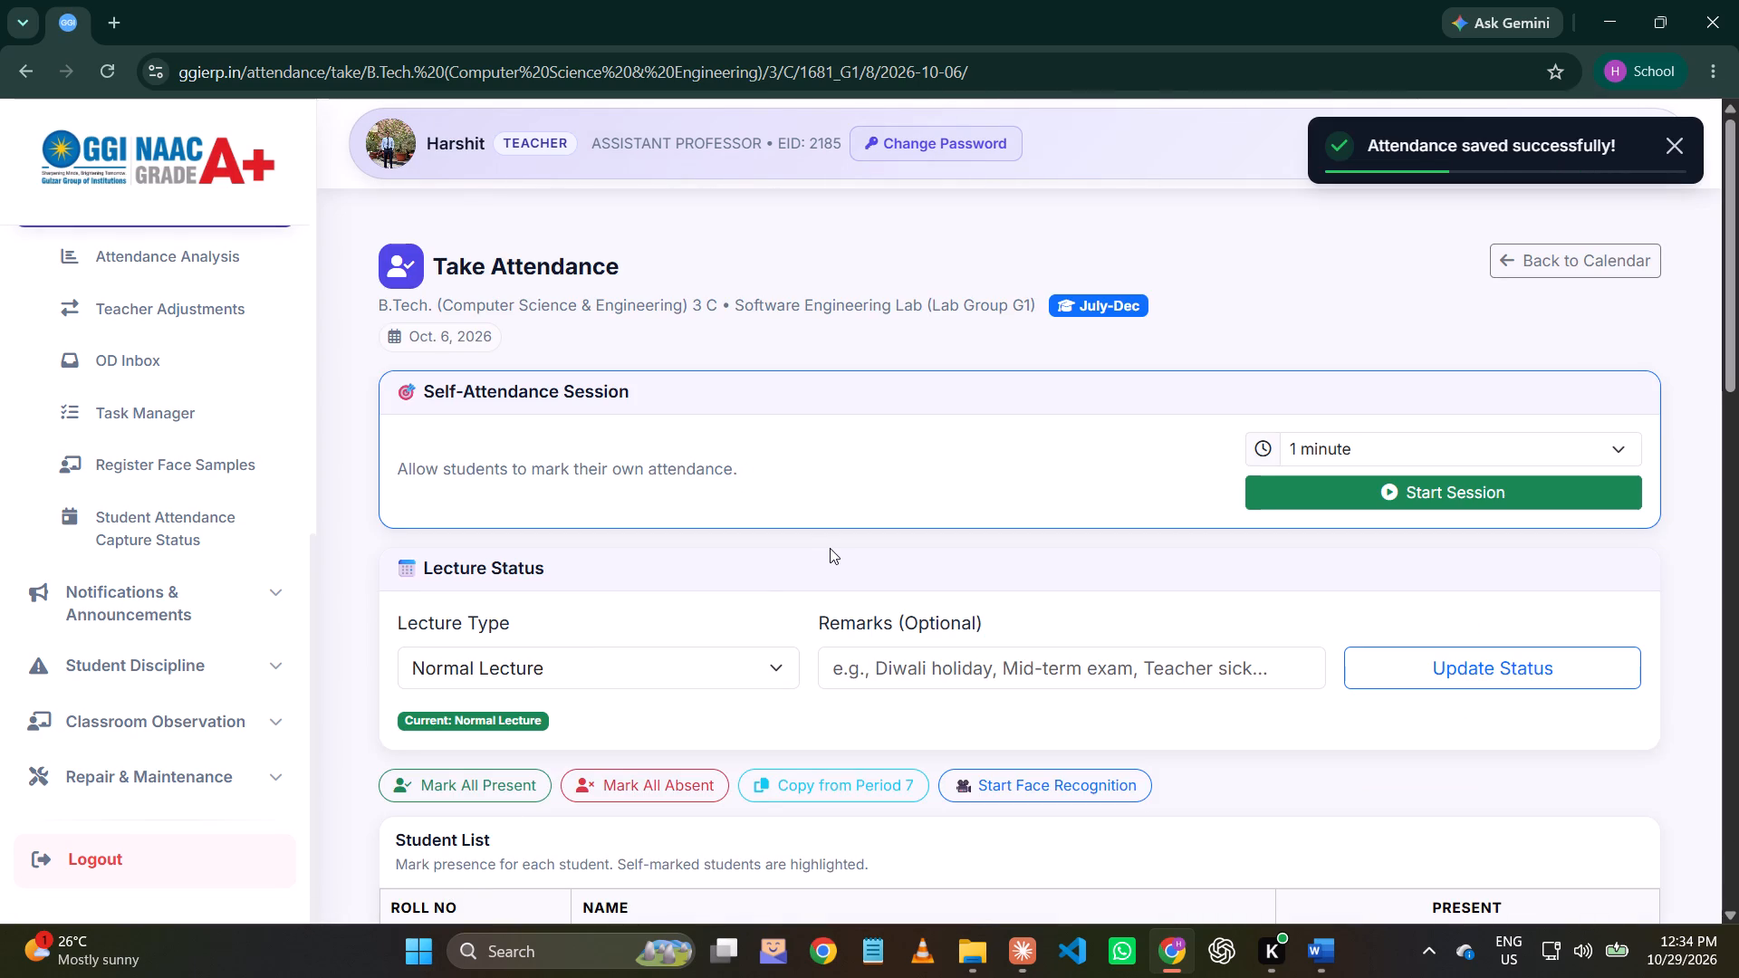
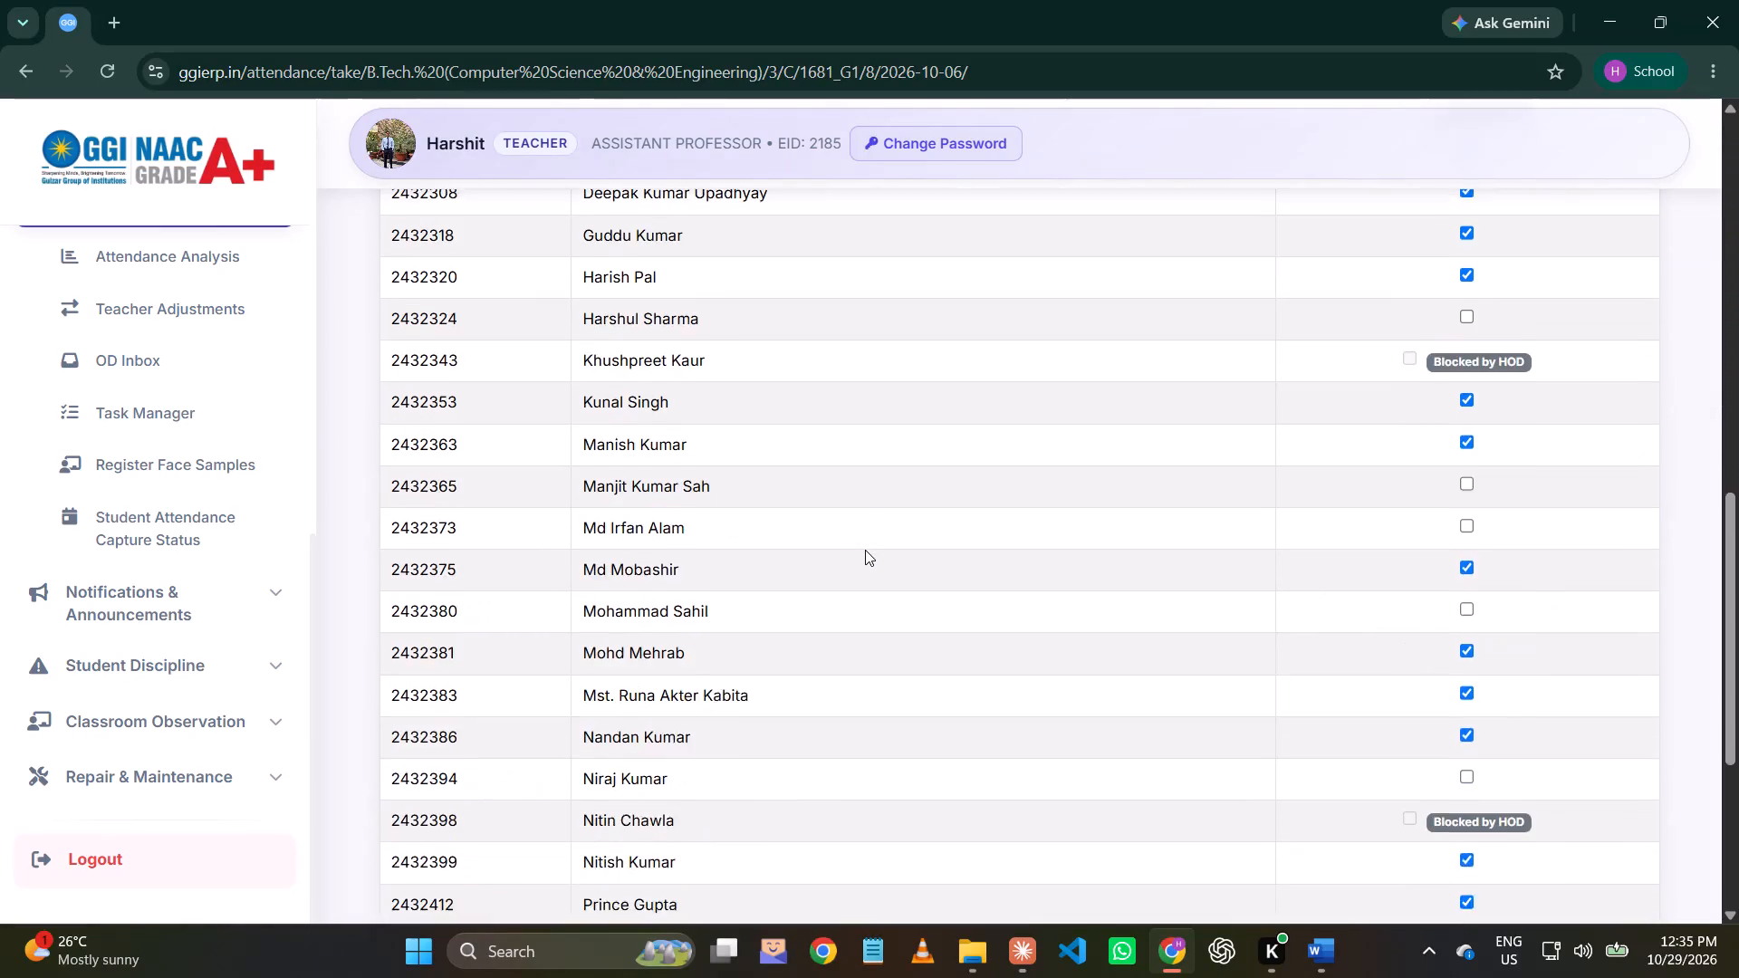
# Check the student list and submit the 6 October period 8 Software Engineering Lab (G1) attendance for 3 C again.
pyautogui.scroll(-3, 865, 551)
pyautogui.click(430, 711)
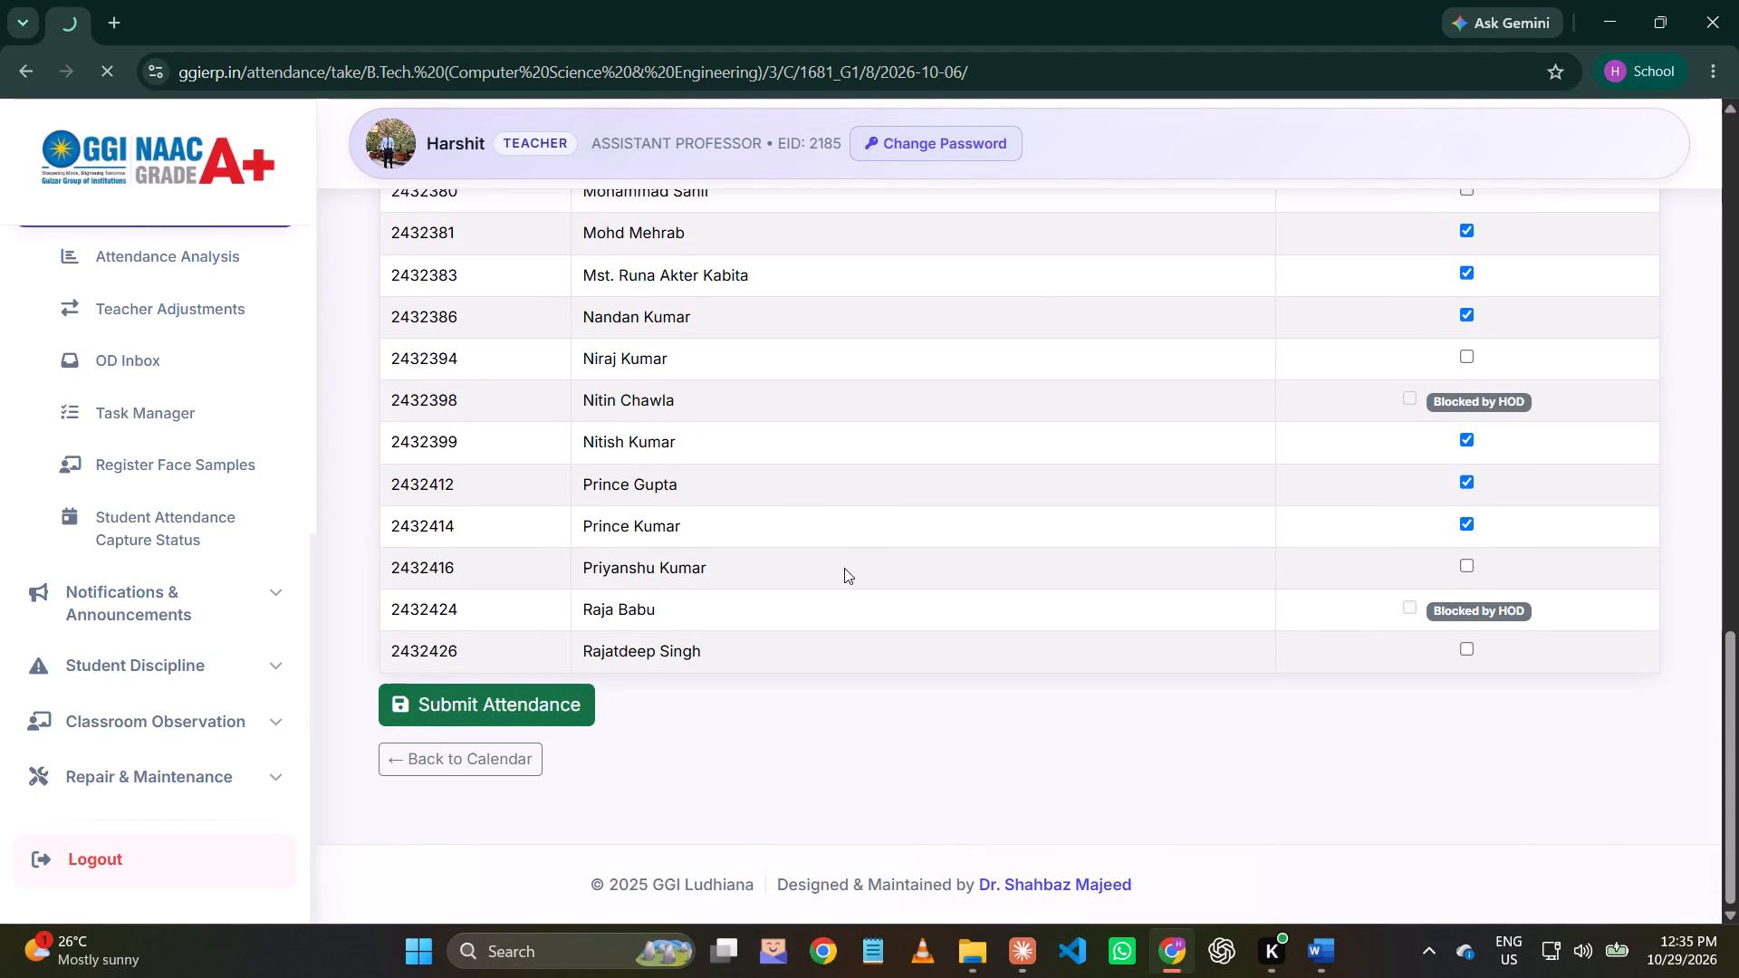
pyautogui.scroll(-11, 1208, 580)
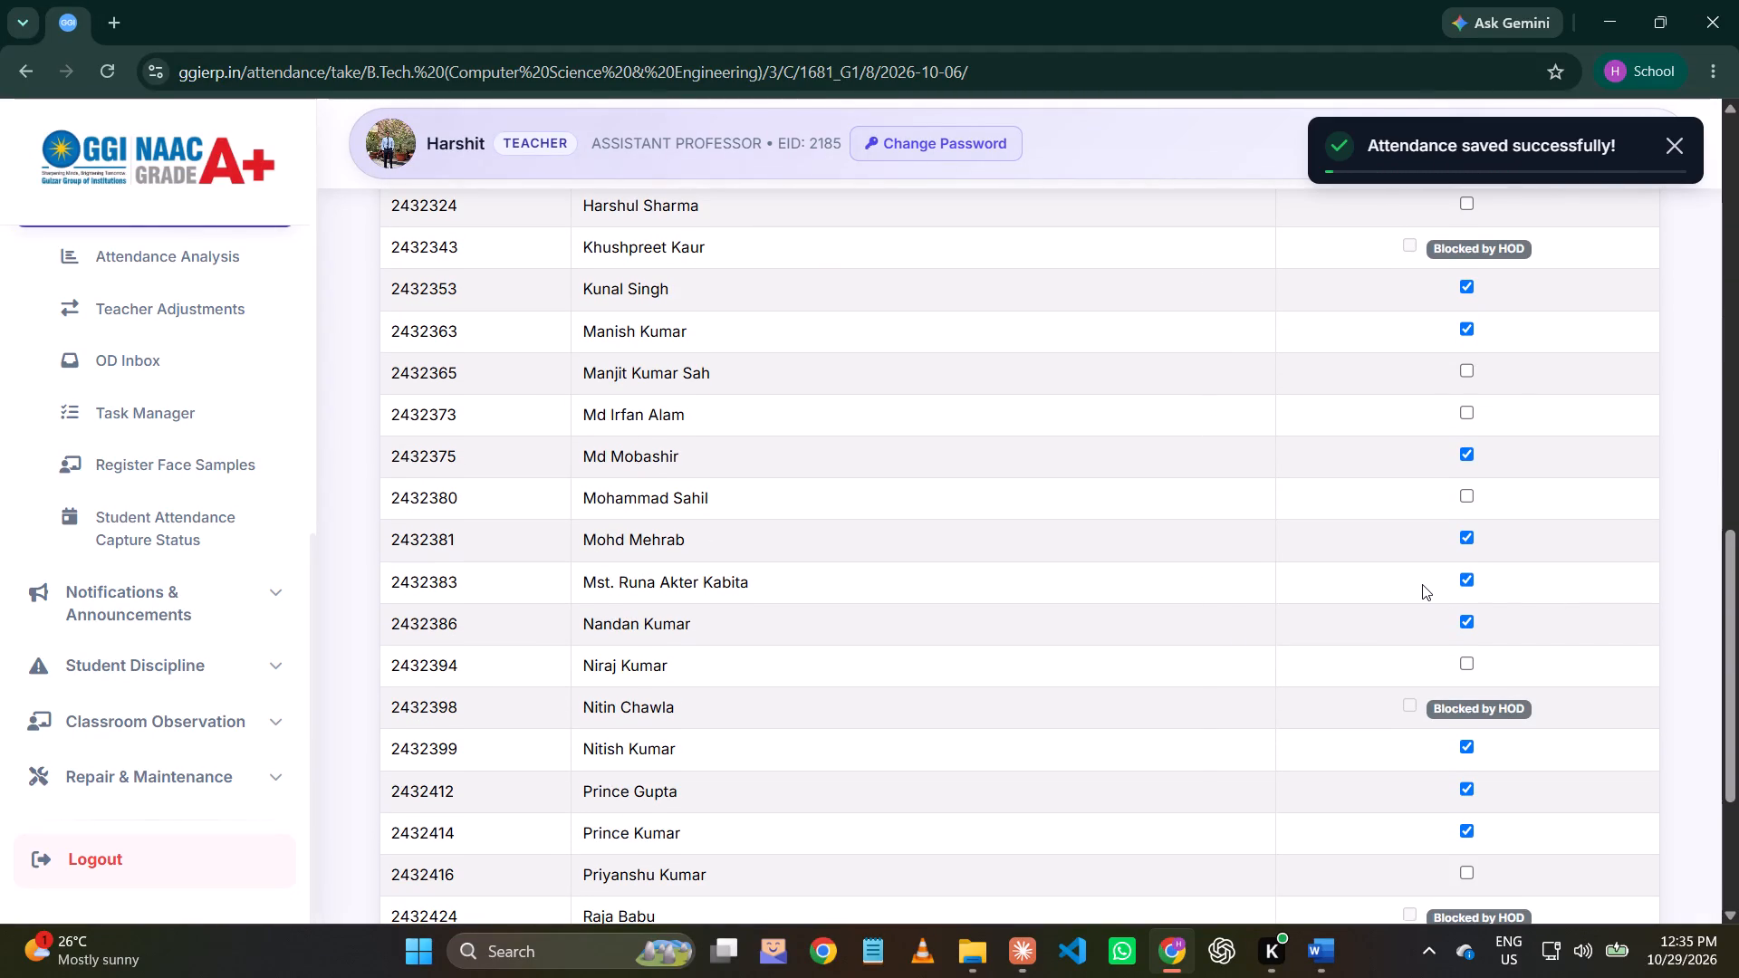
pyautogui.scroll(-5, 1264, 619)
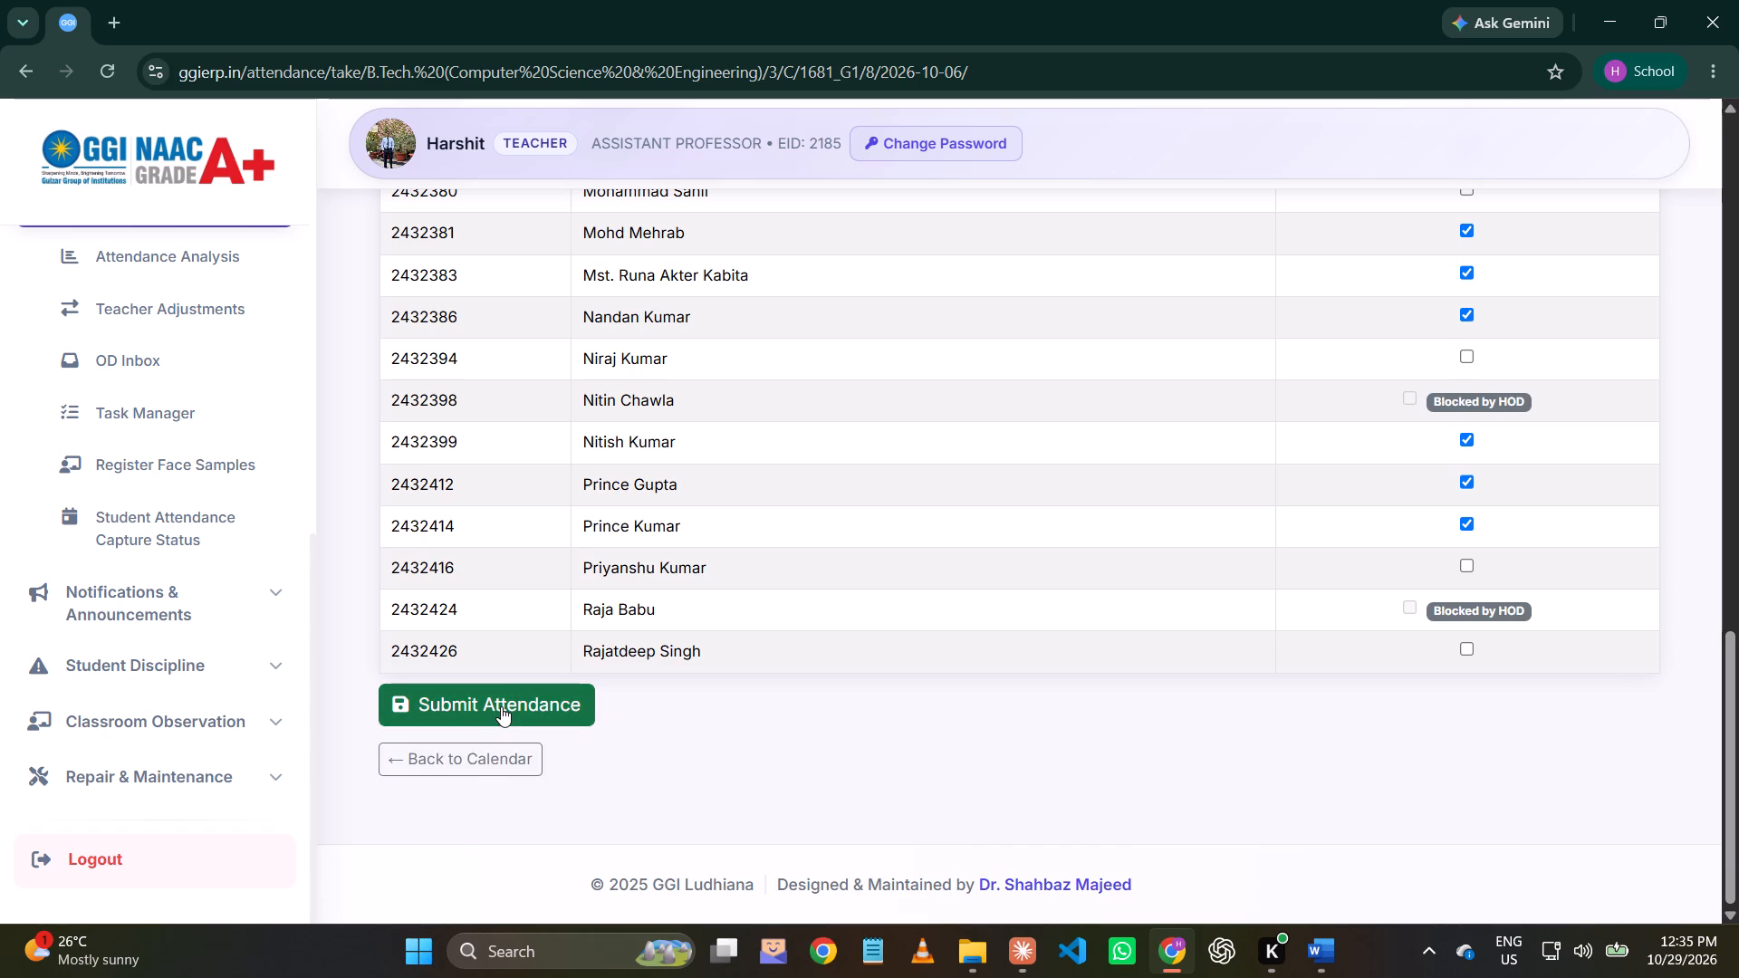
pyautogui.click(501, 706)
# Dismiss the save notification and return to the October 2026 daily attendance calendar.
pyautogui.scroll(17, 501, 706)
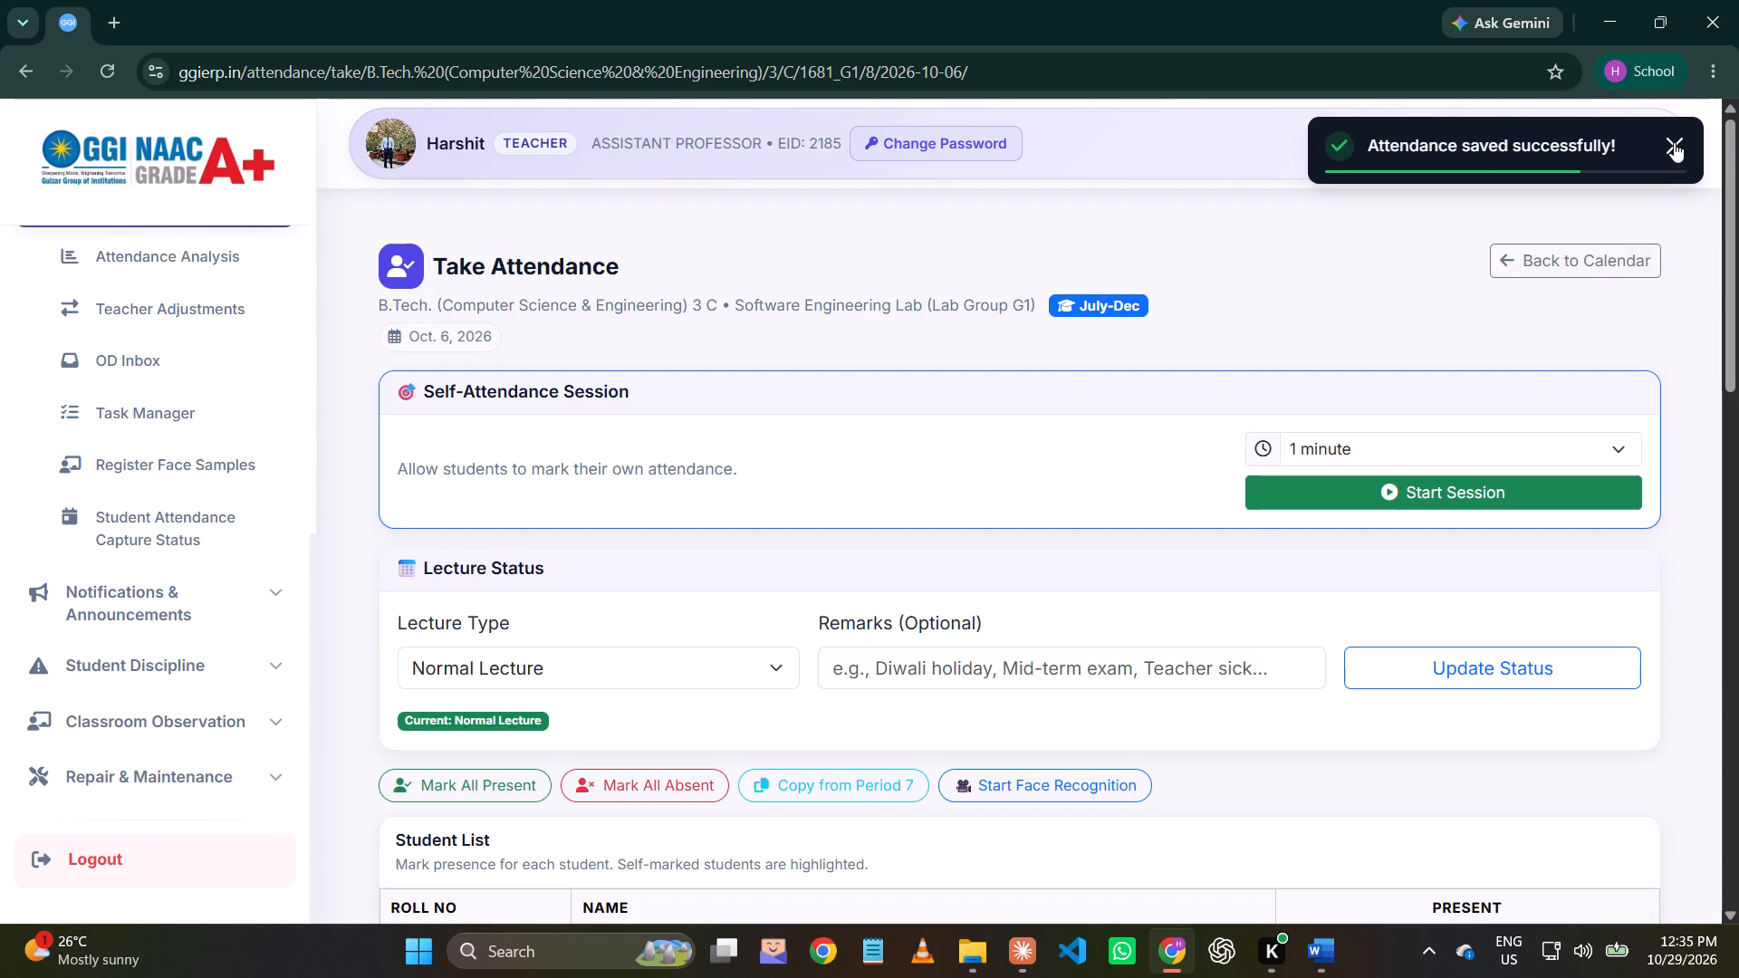
pyautogui.click(1674, 142)
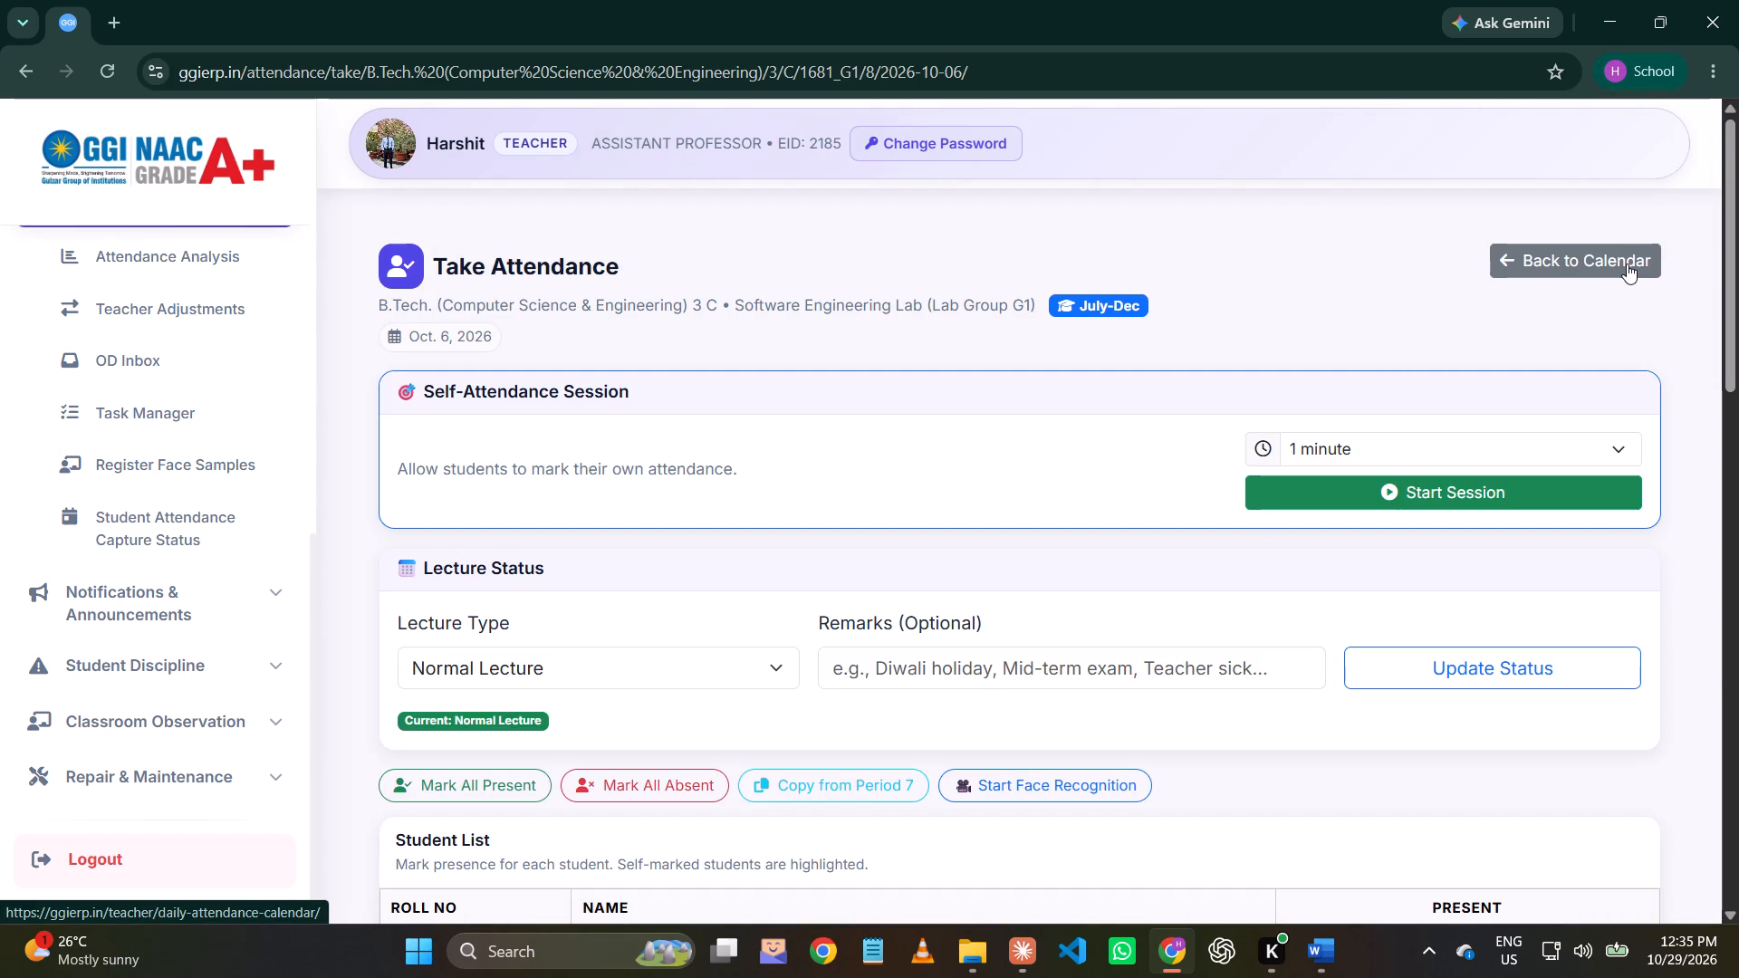
pyautogui.click(1627, 264)
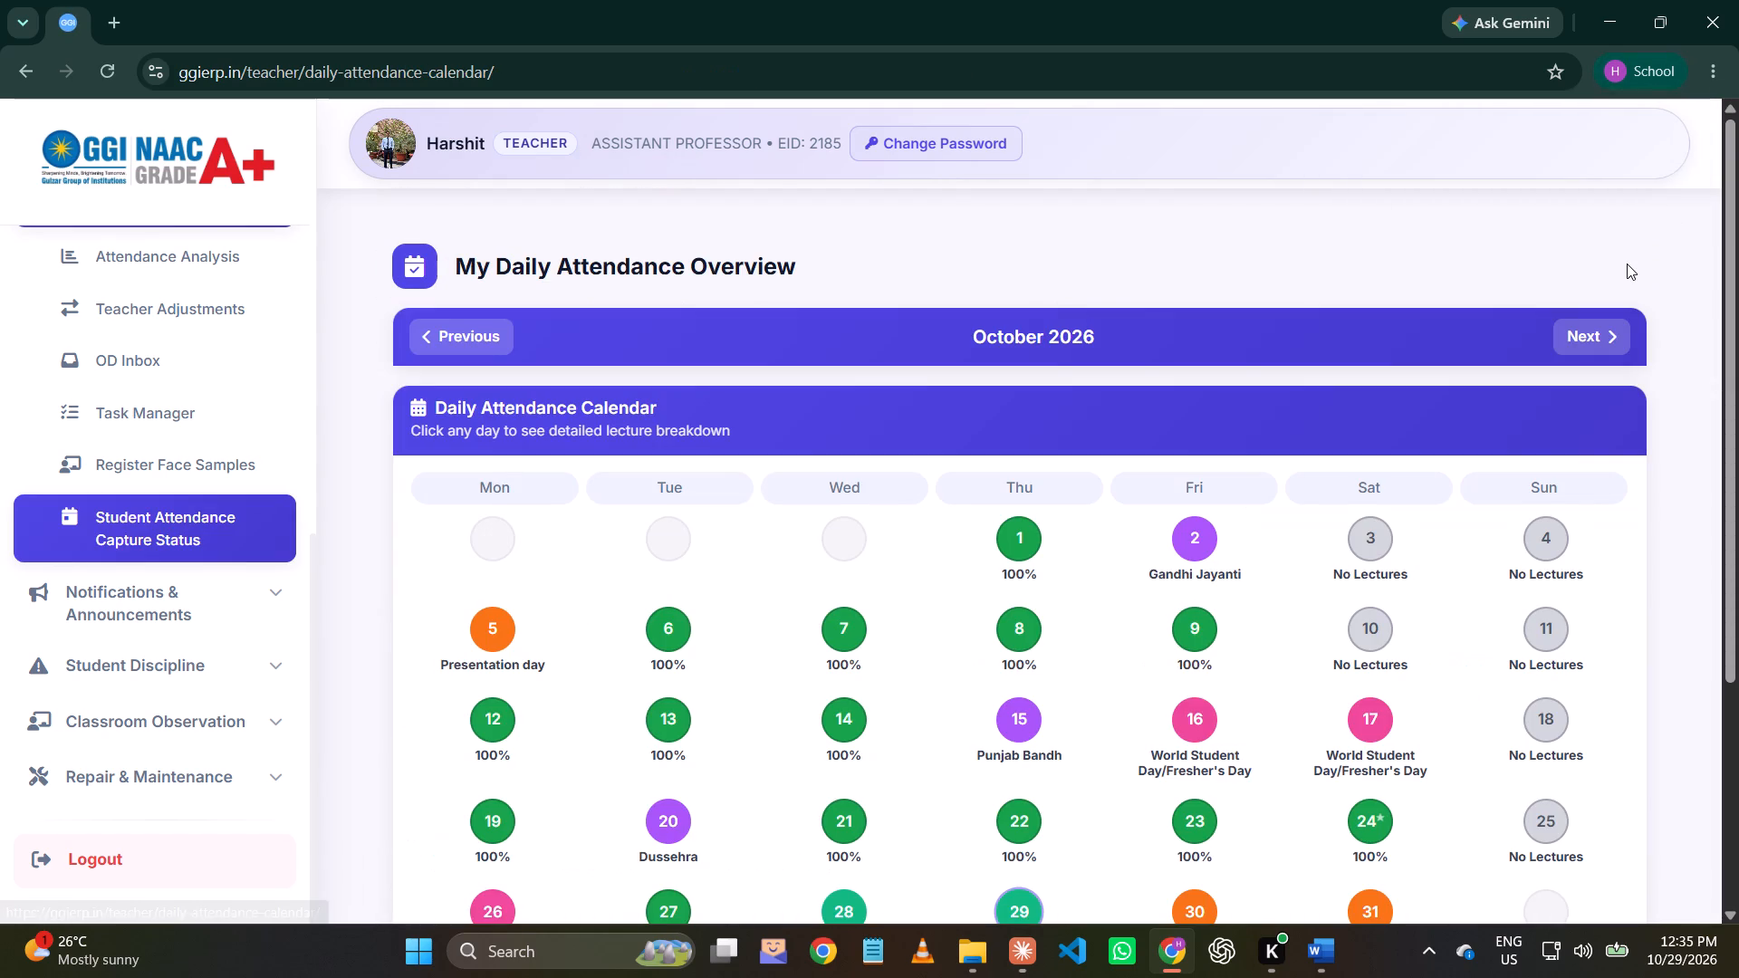
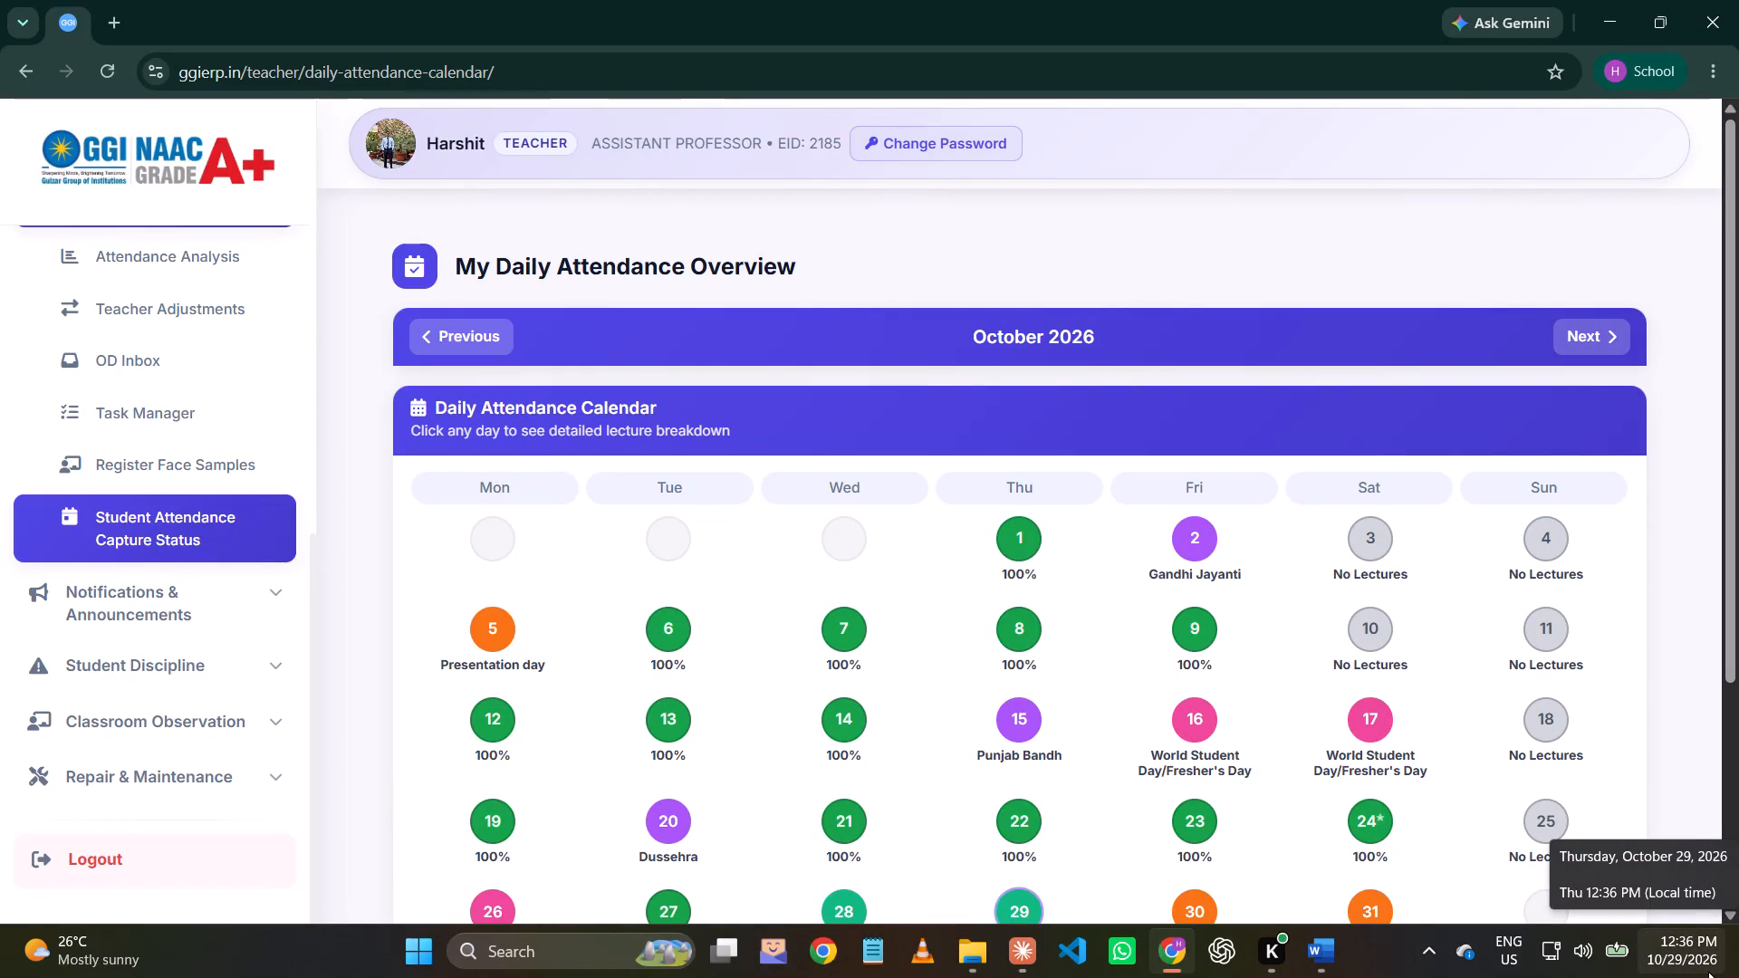
# Open the 9 October period 7 Elective-I Programming in Python Lab (G1) attendance for 3 B from the calendar.
pyautogui.scroll(-3, 1640, 770)
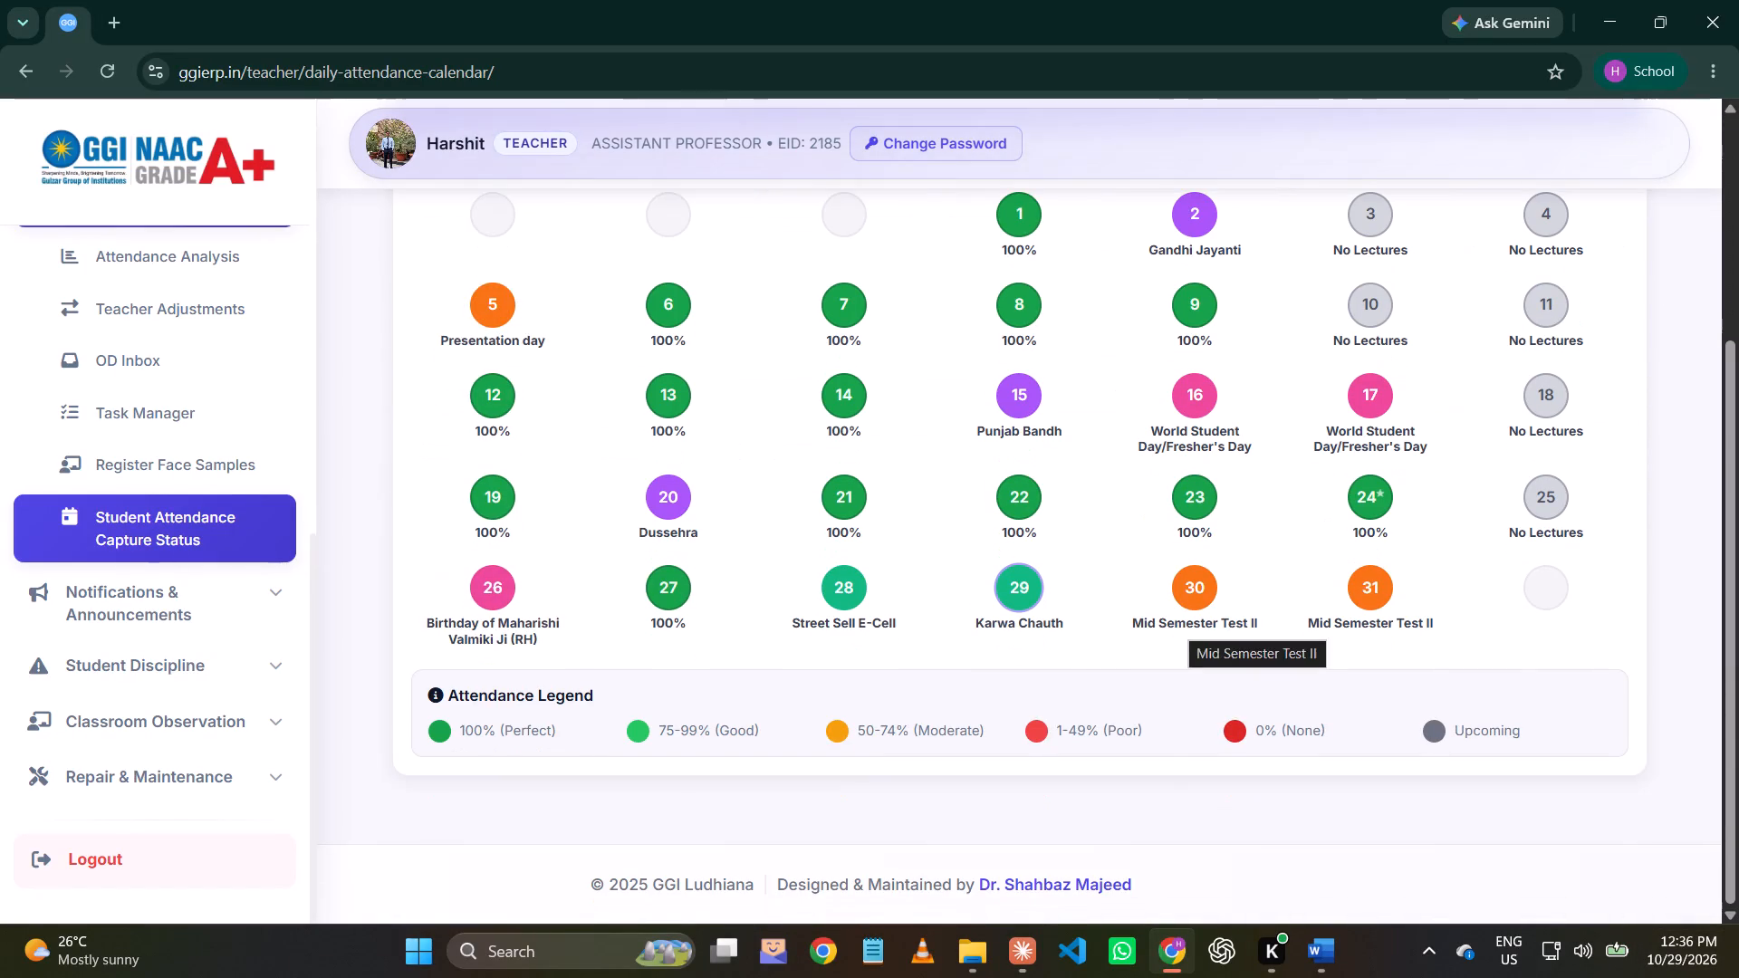
pyautogui.scroll(1, 1177, 623)
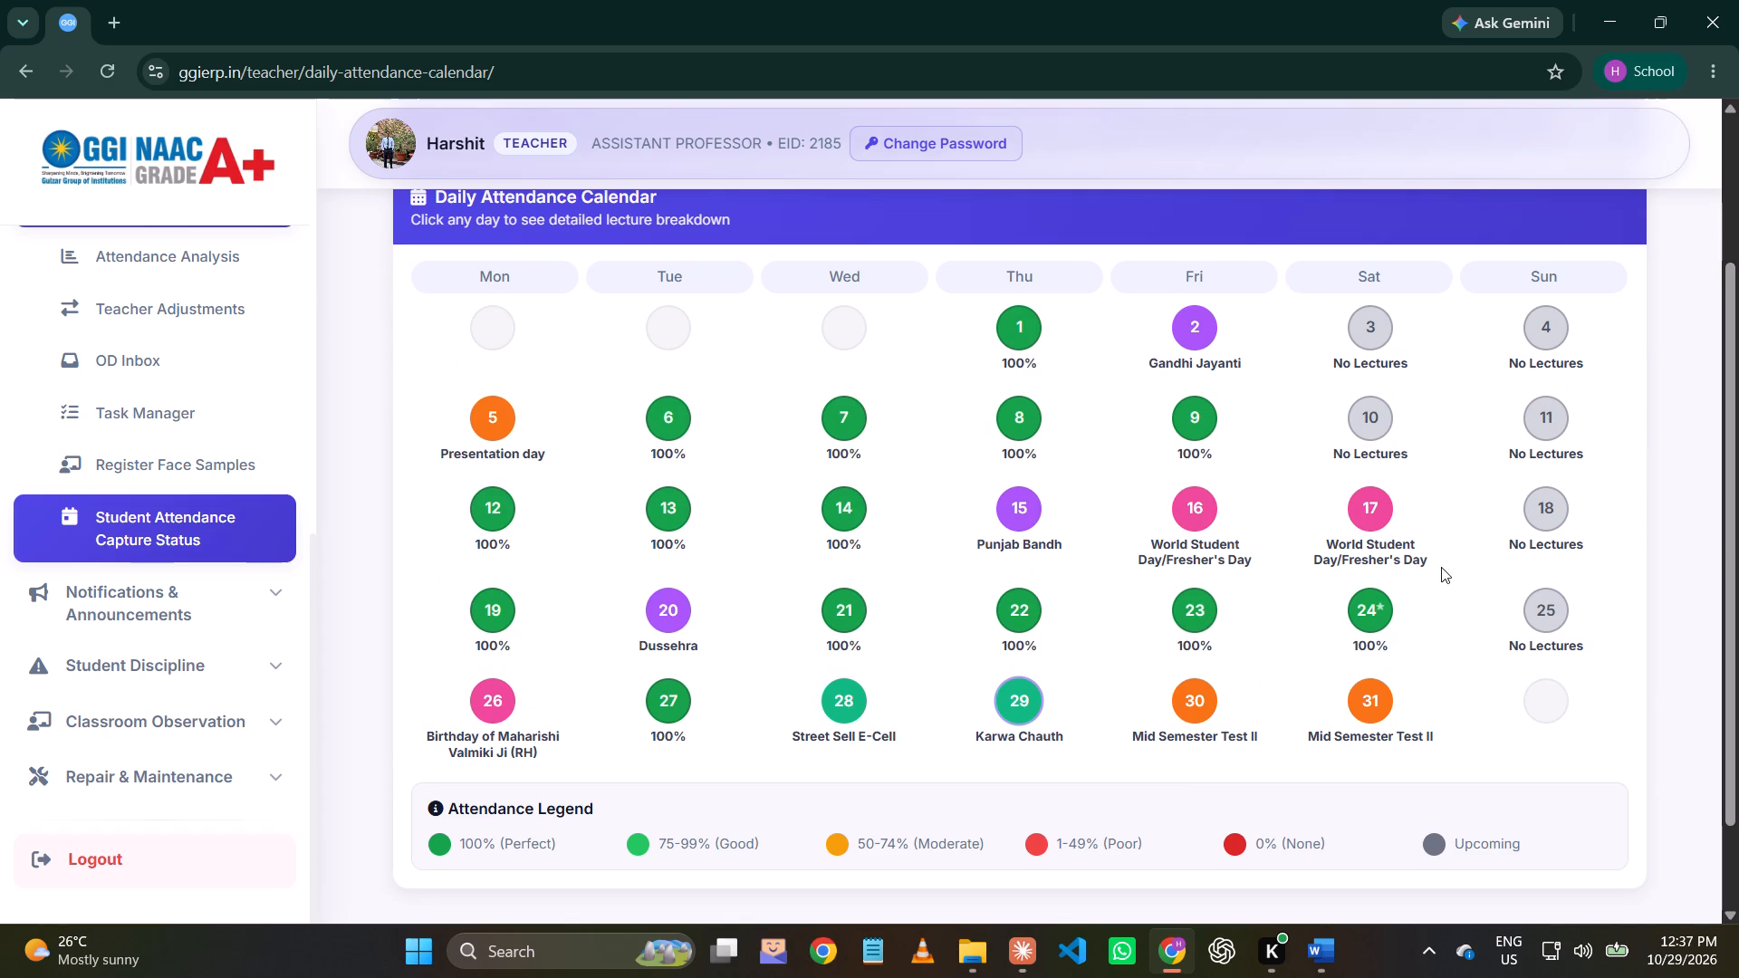
pyautogui.click(1201, 424)
pyautogui.click(947, 510)
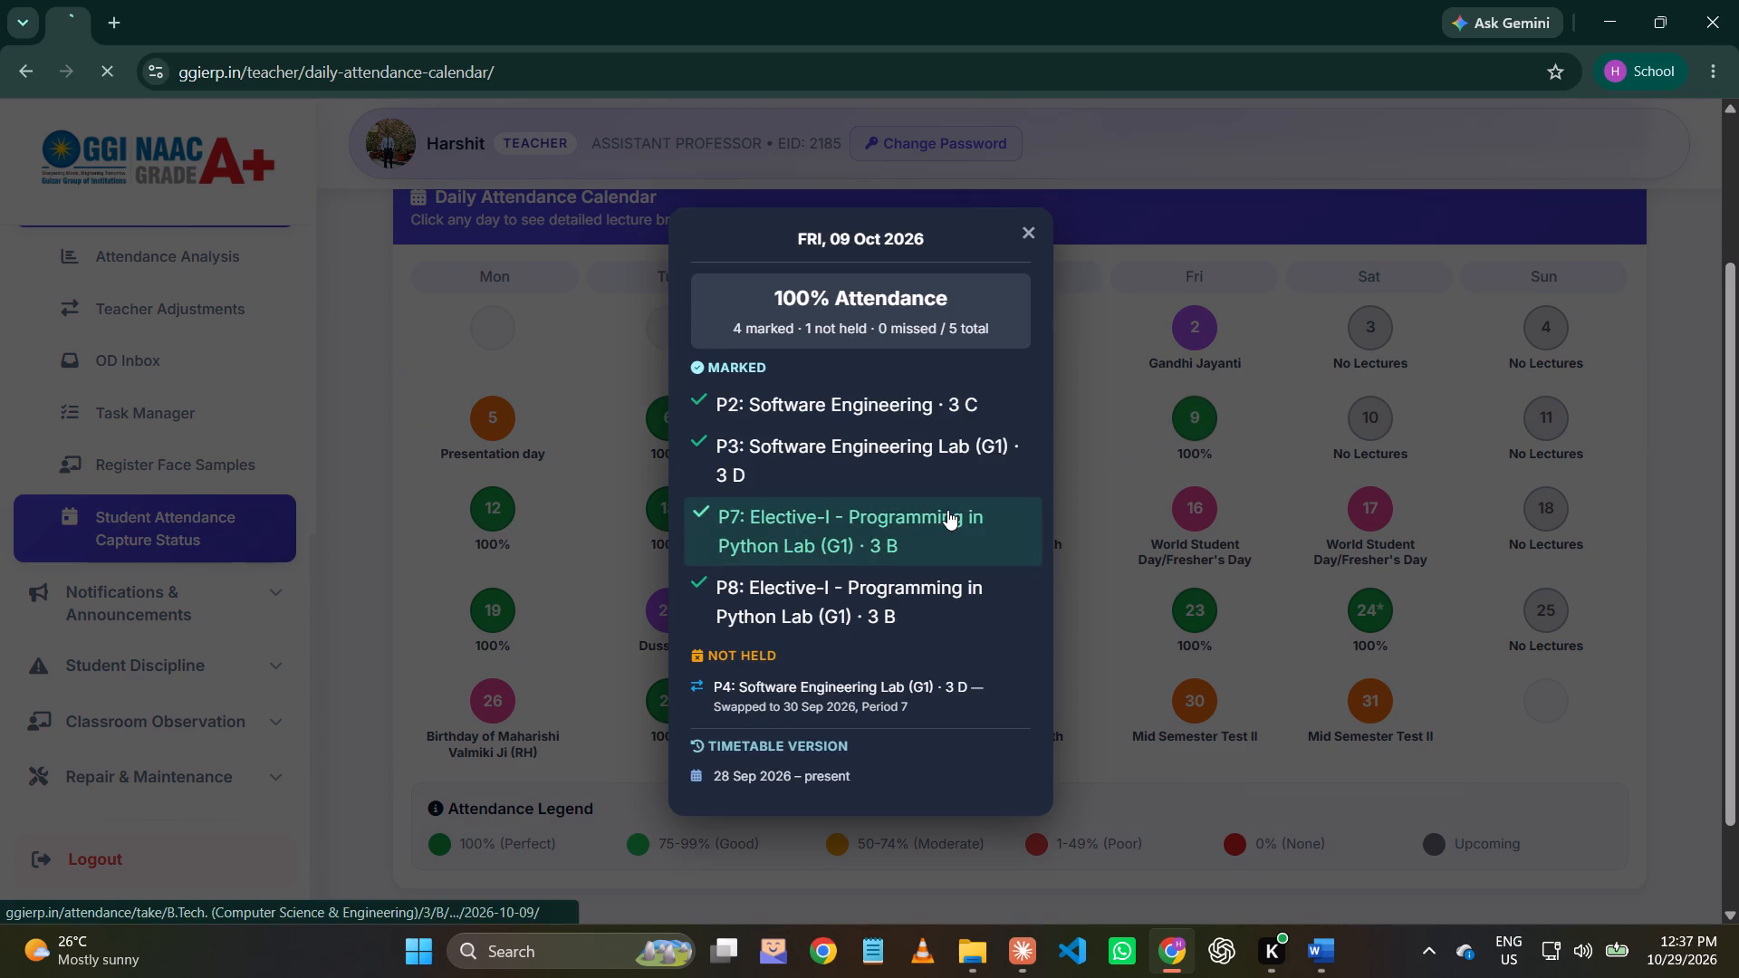
# Mark the student listed directly below the two HOD-blocked entries present for period 7 and submit the attendance.
pyautogui.scroll(-12, 947, 510)
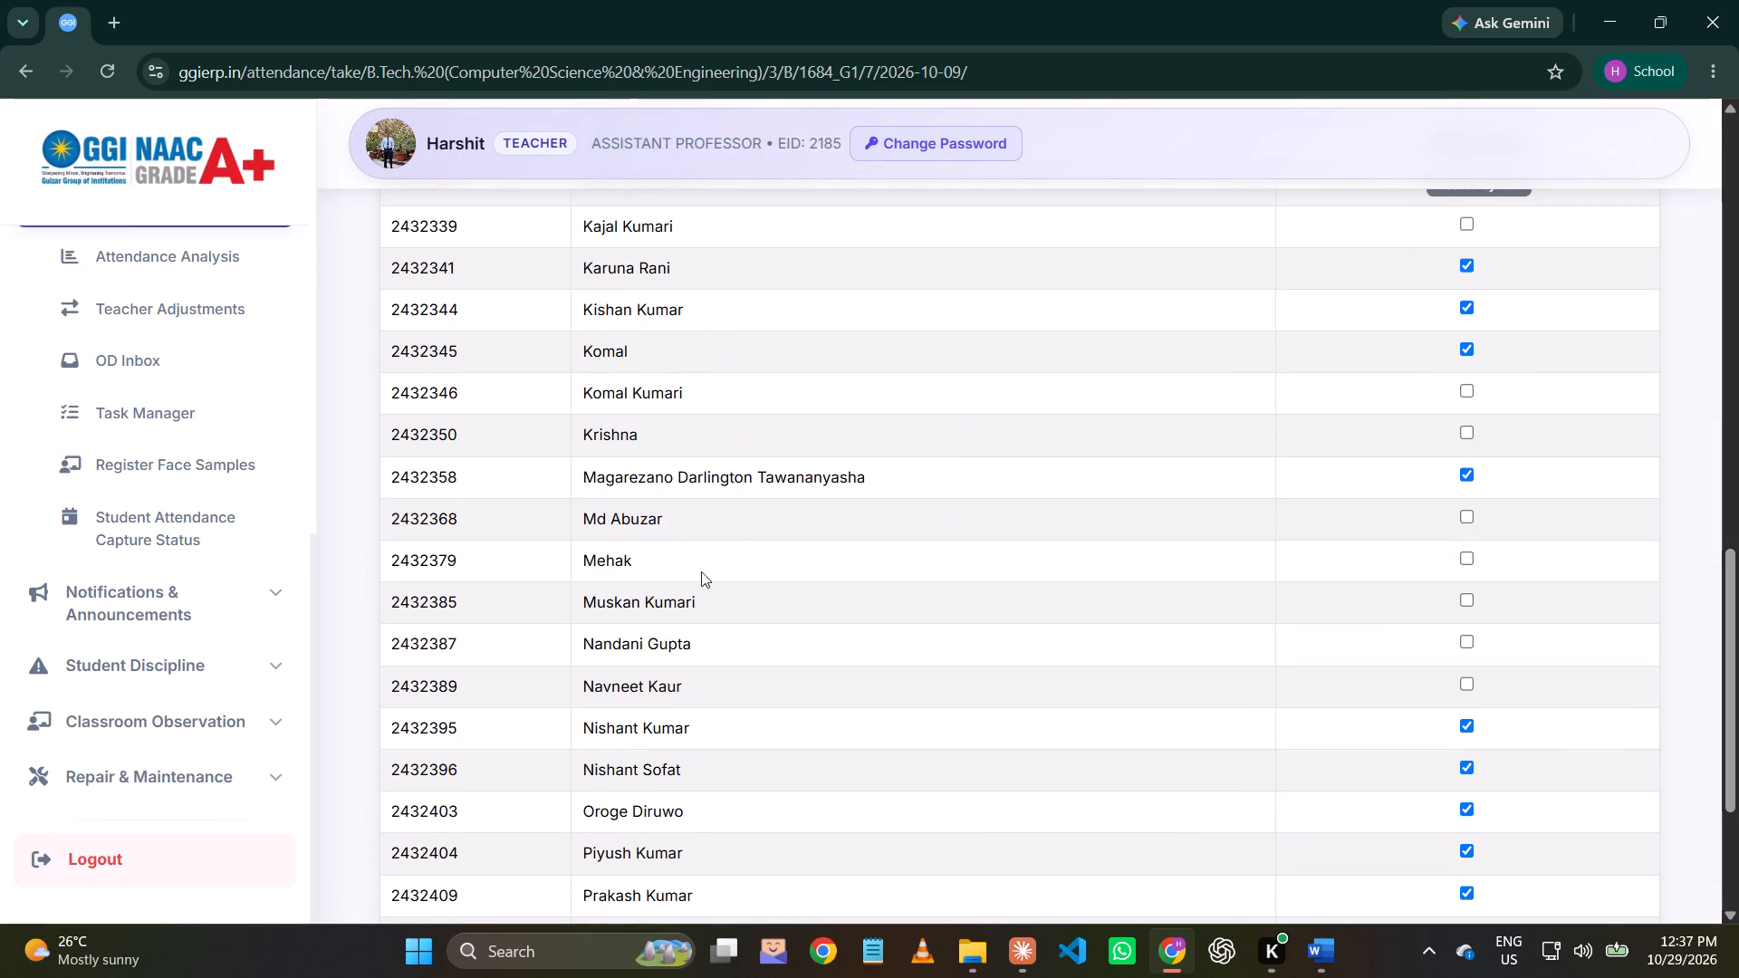
pyautogui.scroll(1, 864, 594)
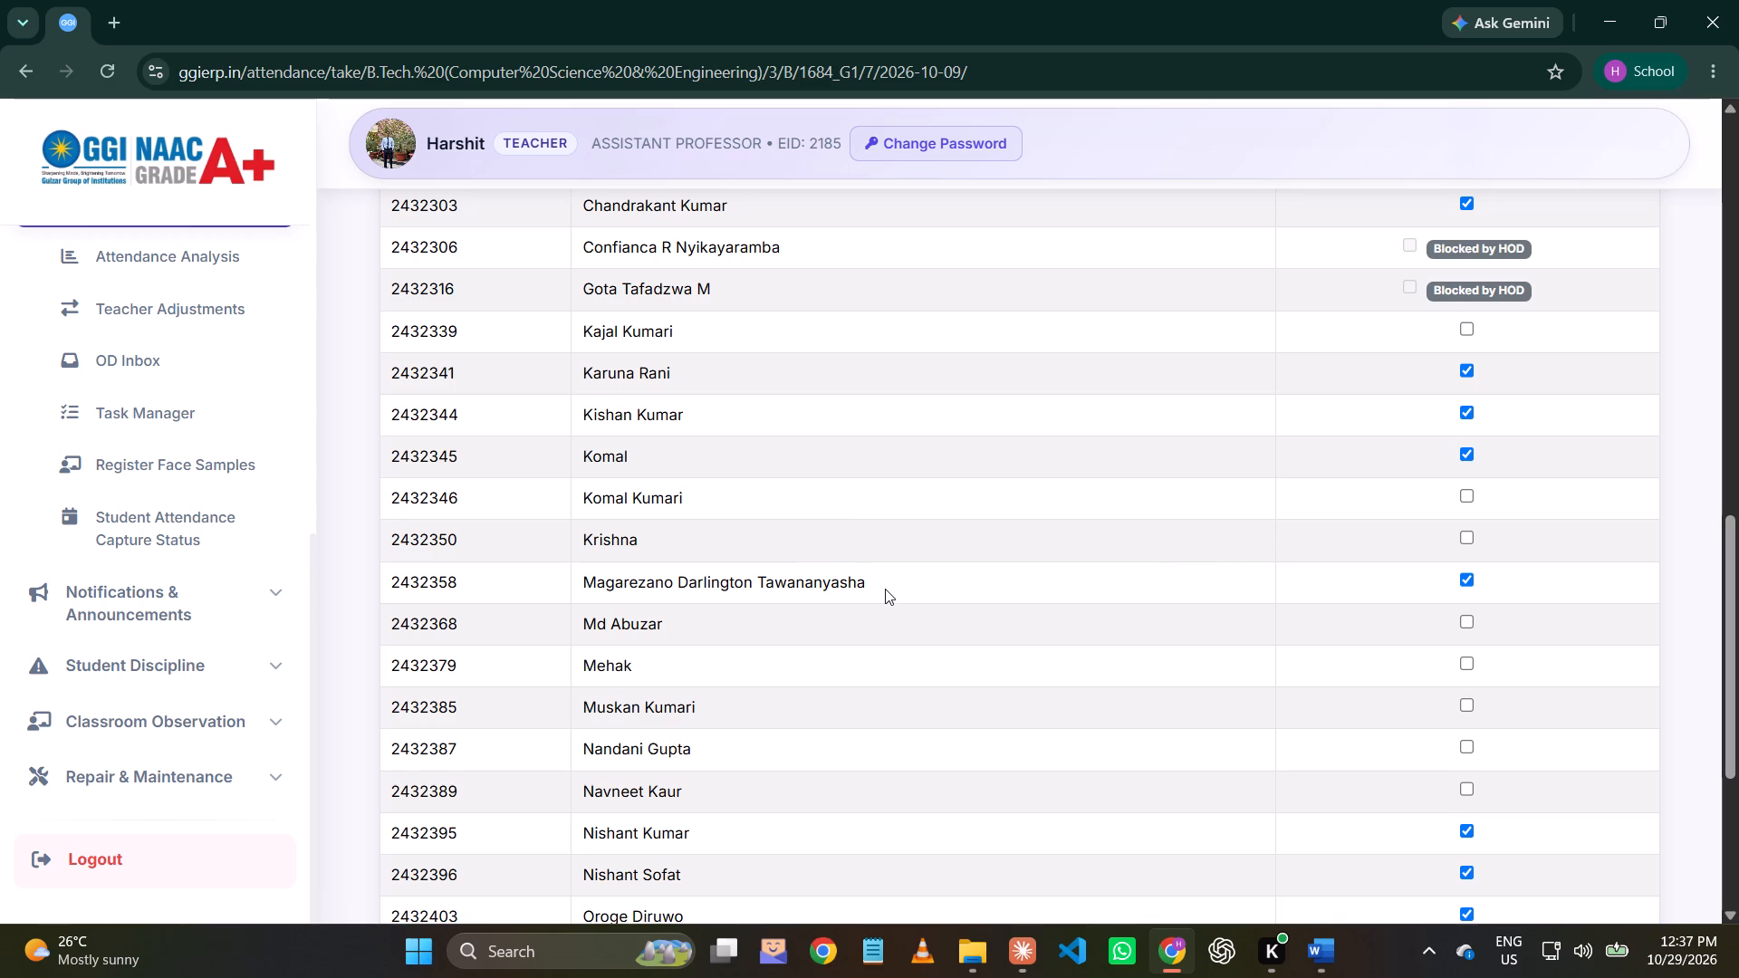
pyautogui.click(1467, 324)
pyautogui.scroll(-5, 1269, 439)
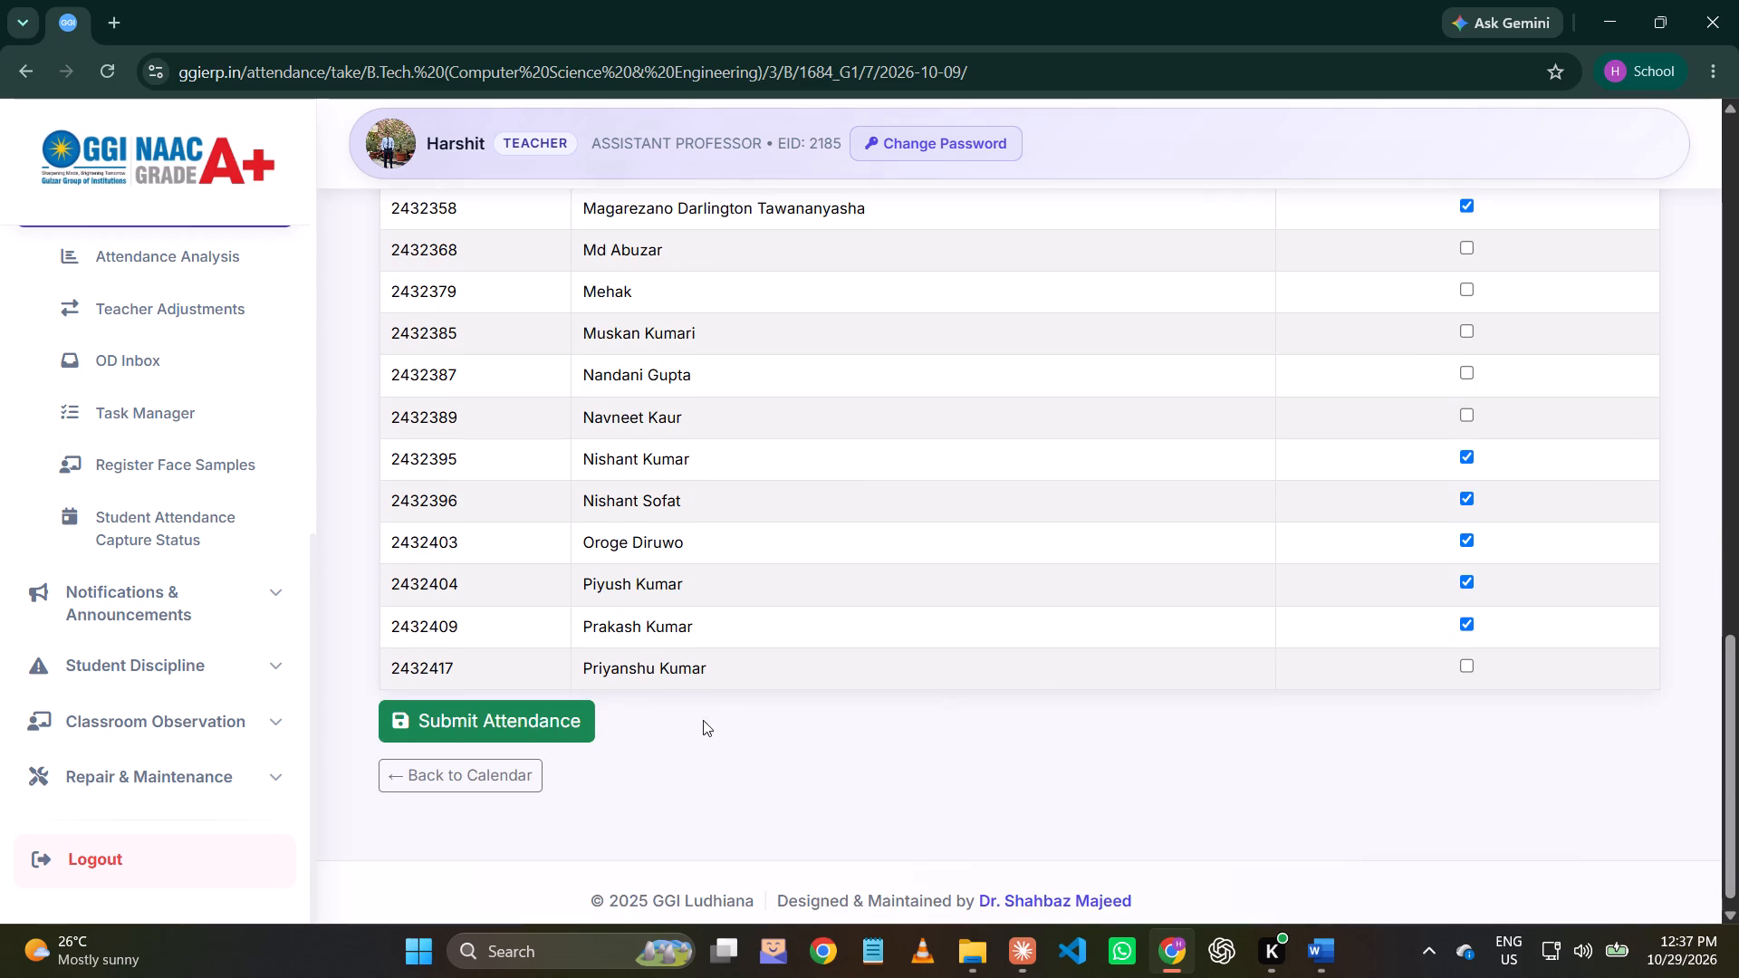
pyautogui.click(561, 712)
# Return to the calendar and open the 9 October period 8 Elective-I Programming in Python Lab (G1) attendance for 3 B.
pyautogui.scroll(5, 1222, 506)
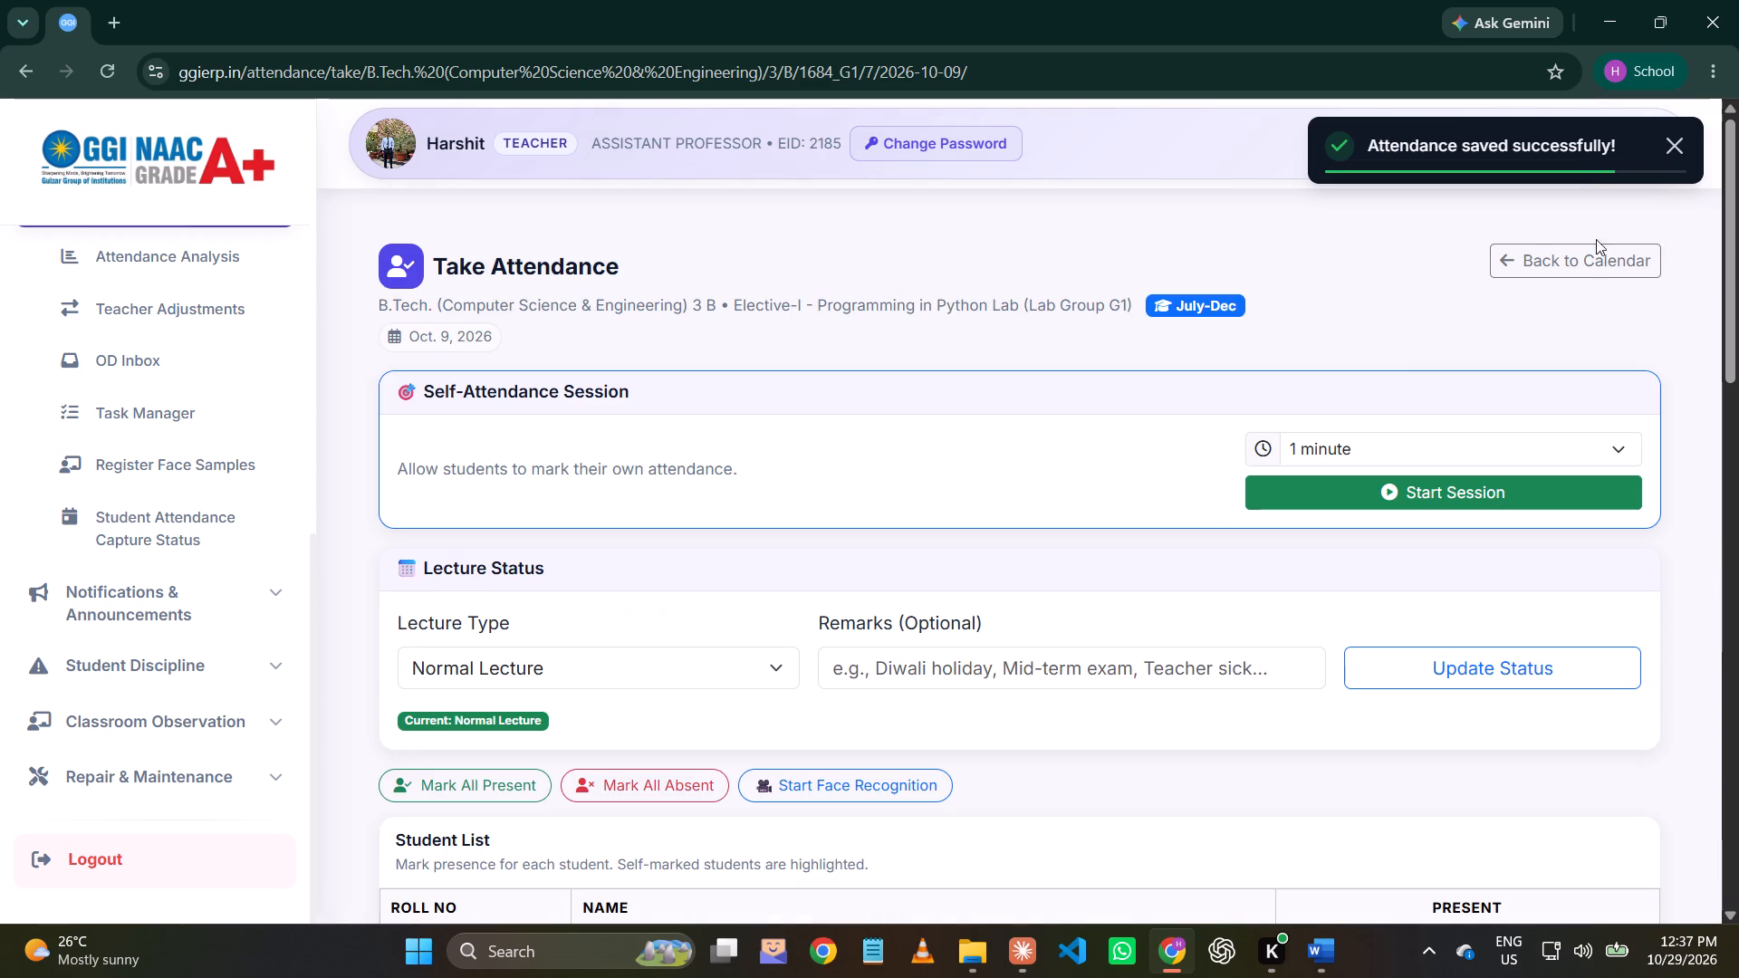
pyautogui.click(1582, 261)
pyautogui.scroll(-5, 1004, 614)
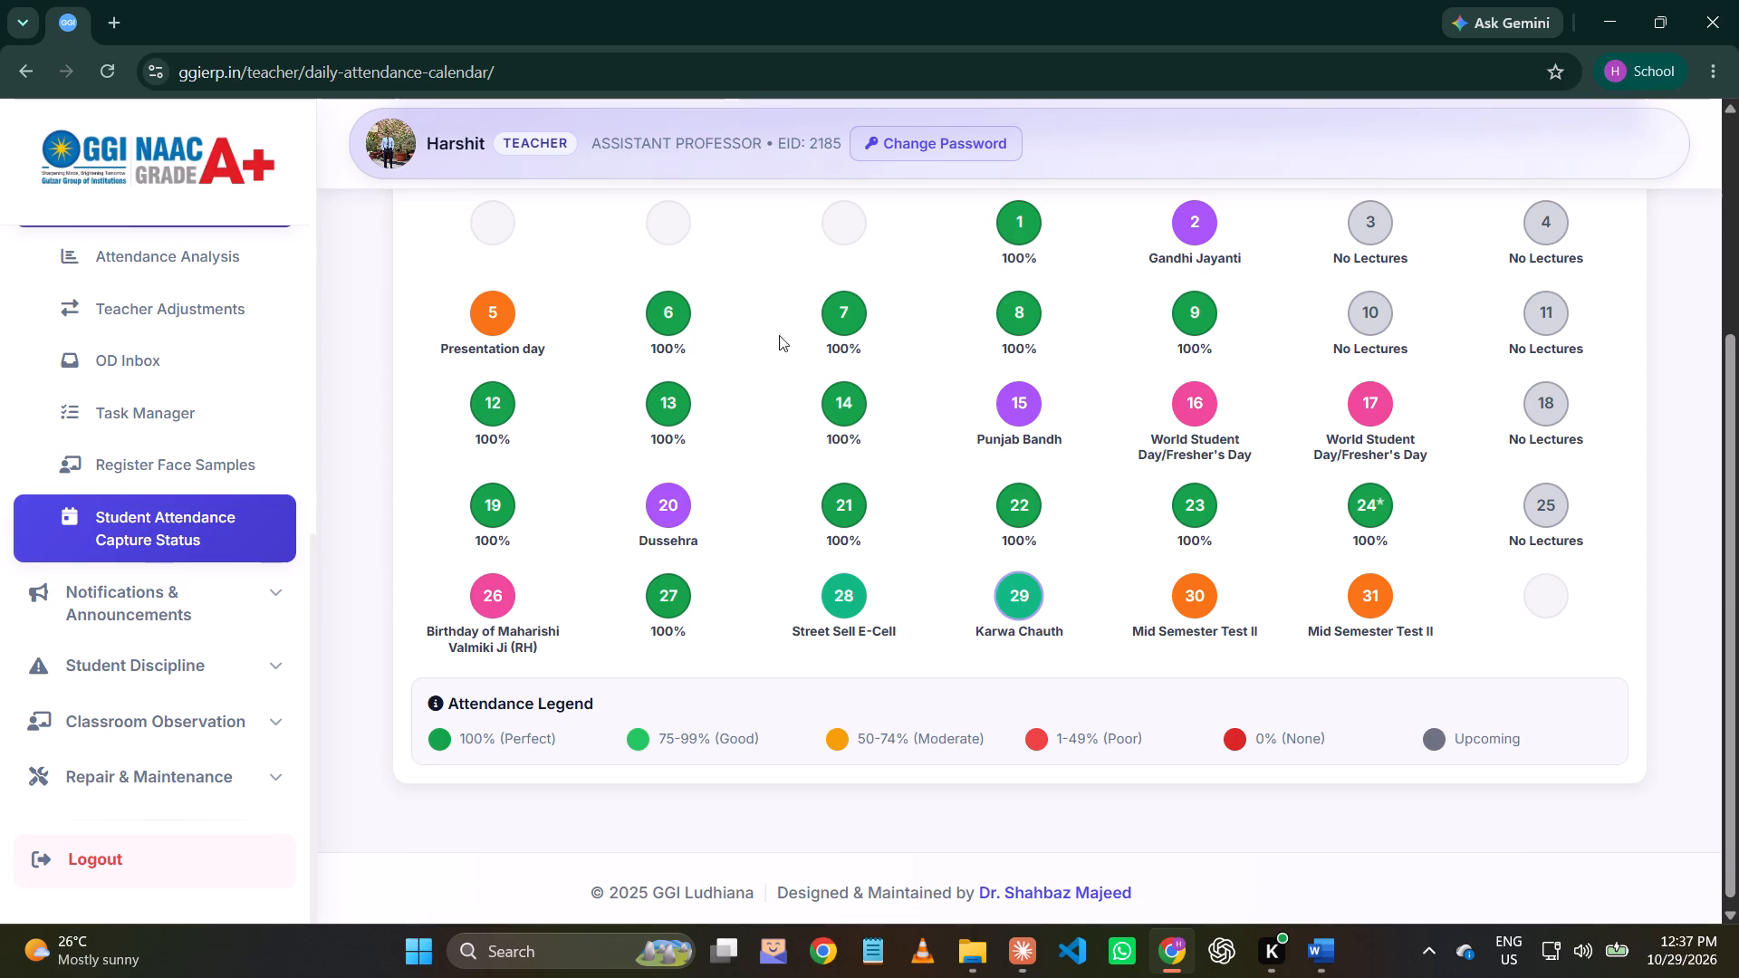
pyautogui.click(1224, 309)
pyautogui.click(1183, 316)
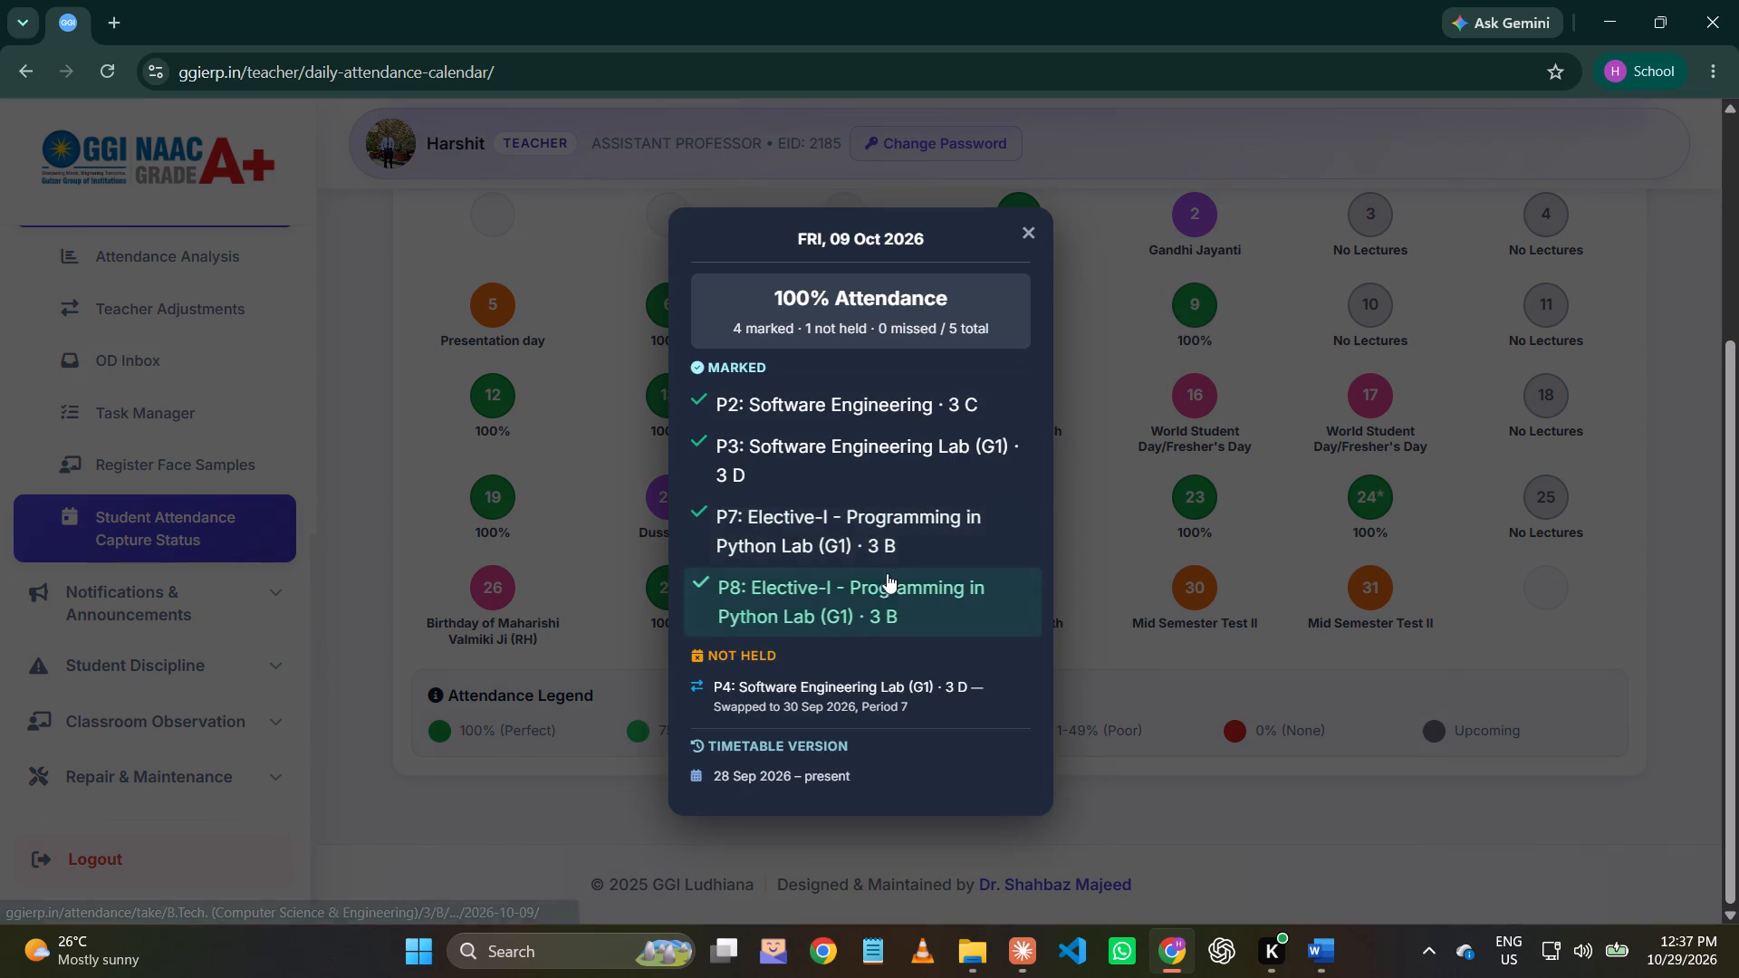
pyautogui.click(882, 584)
# Mark the same student, directly below the two HOD-blocked entries, present for period 8 and submit the attendance.
pyautogui.scroll(-12, 911, 612)
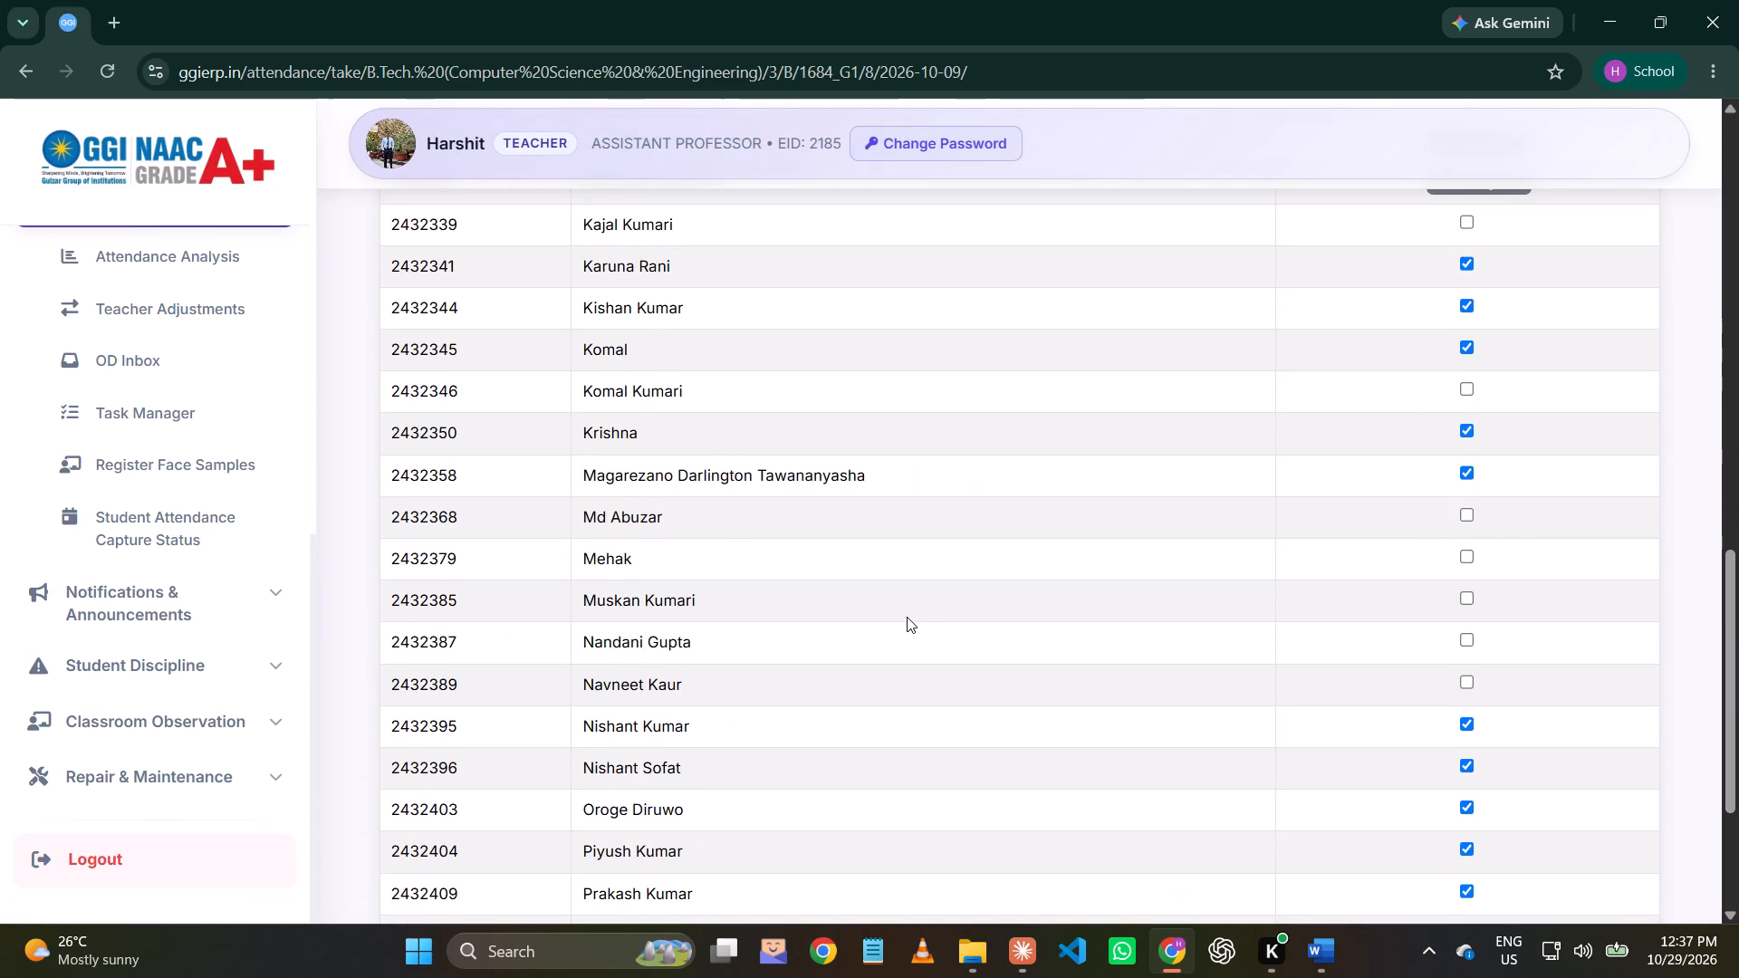
pyautogui.scroll(2, 907, 617)
pyautogui.click(1465, 446)
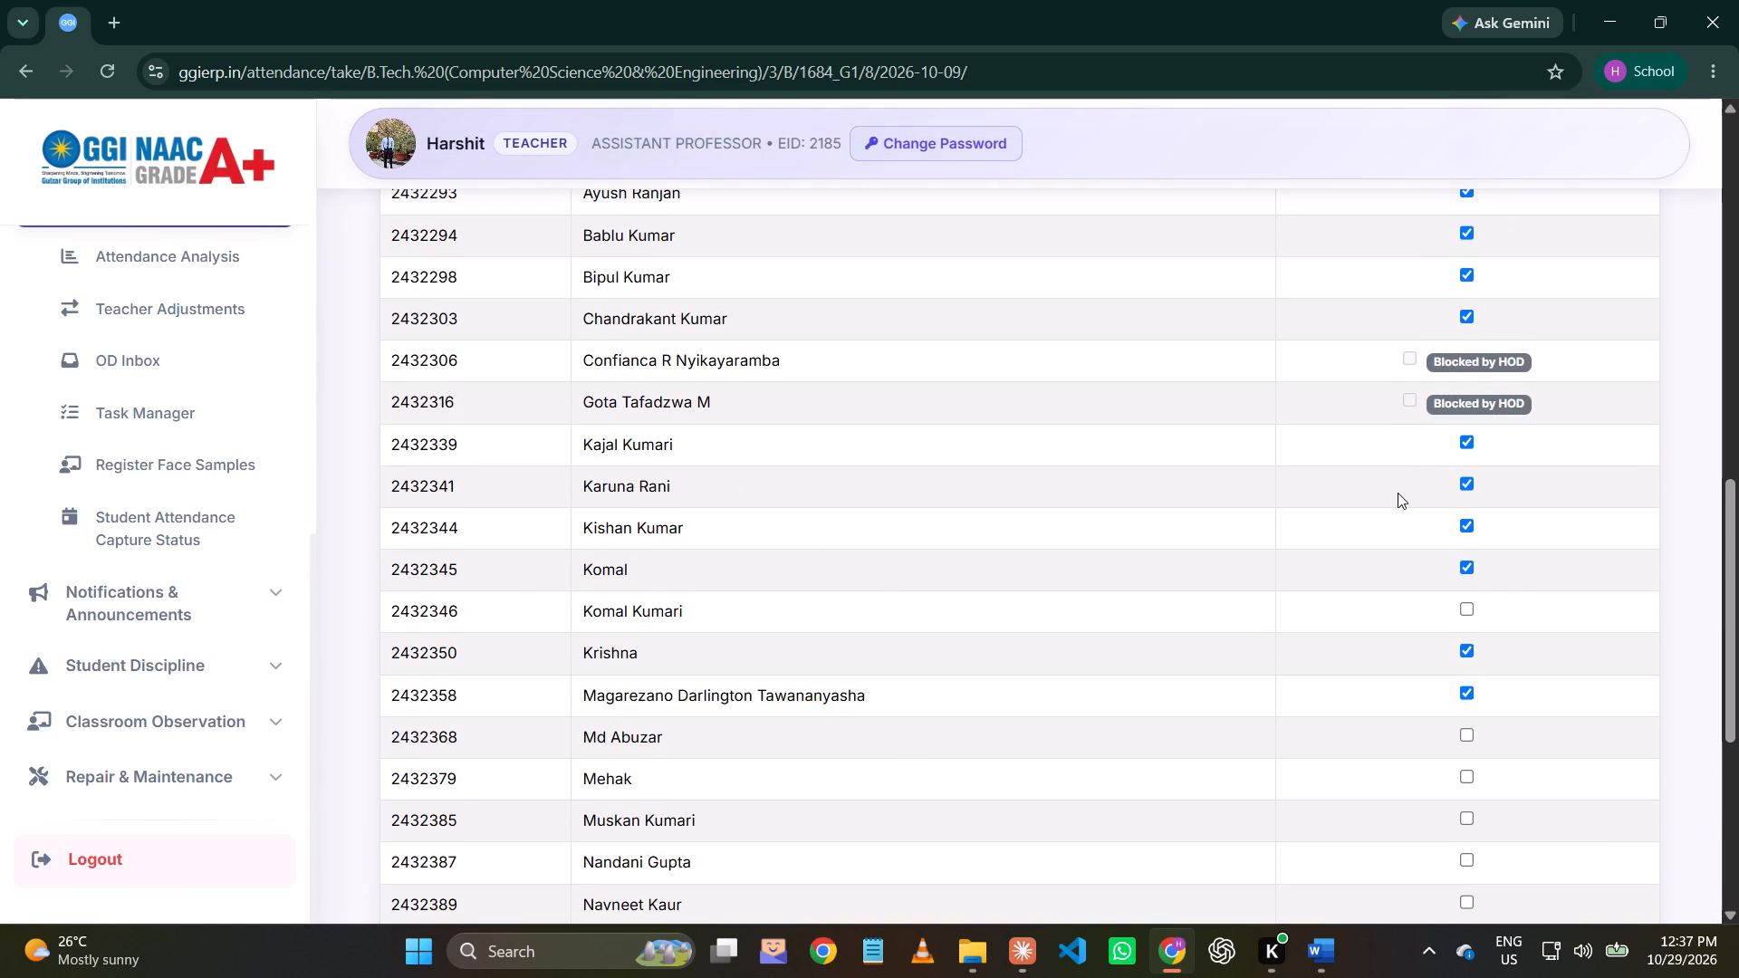
pyautogui.scroll(-5, 1391, 510)
pyautogui.click(547, 699)
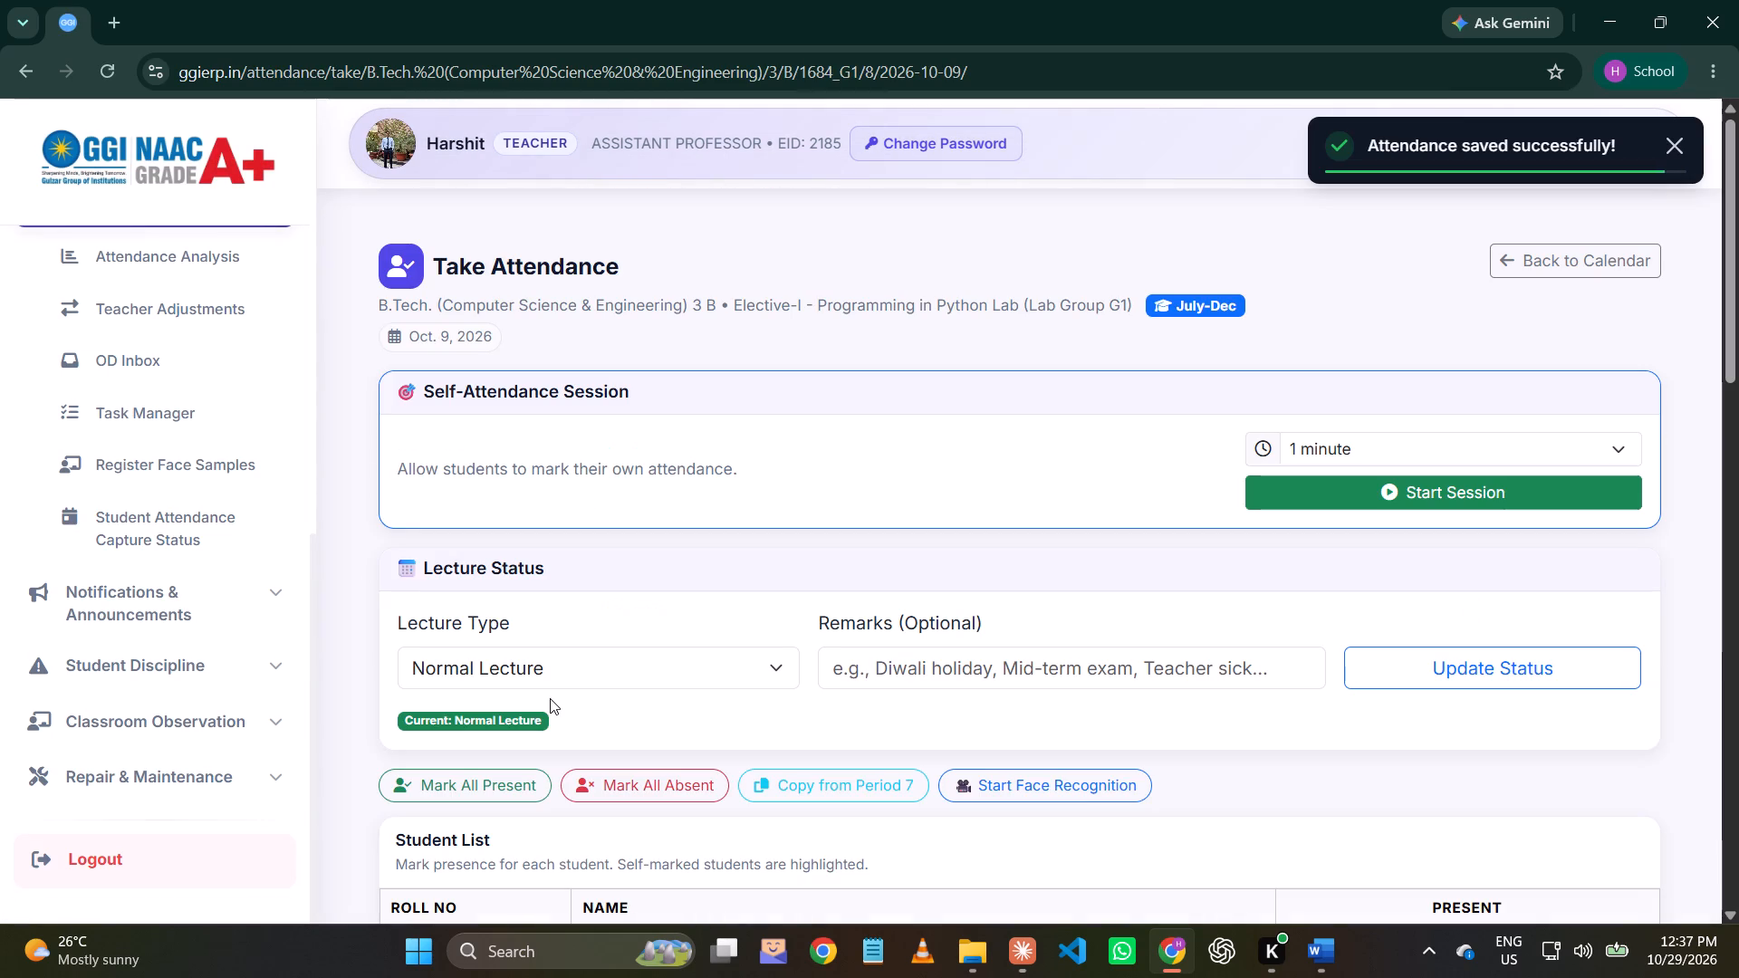
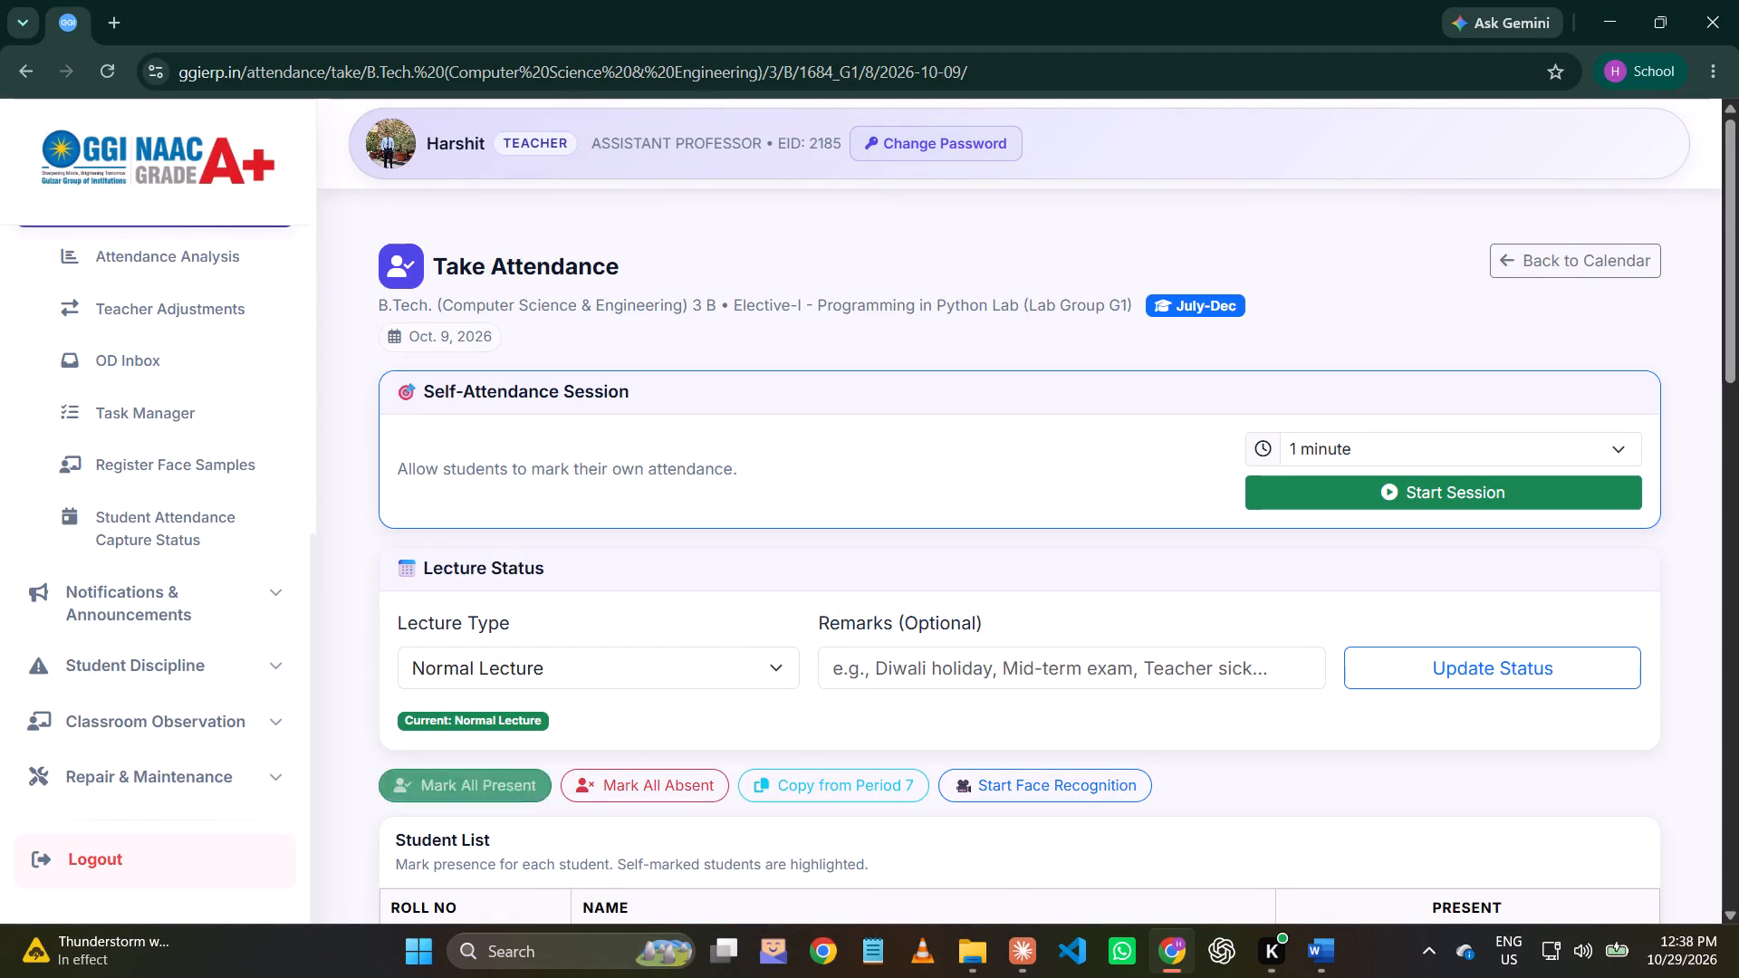
# Return to the calendar and open the 24 October period 7 Software Engineering Lab (G2) attendance for 3 C.
pyautogui.scroll(-4, 821, 688)
pyautogui.scroll(4, 1279, 315)
pyautogui.click(1597, 268)
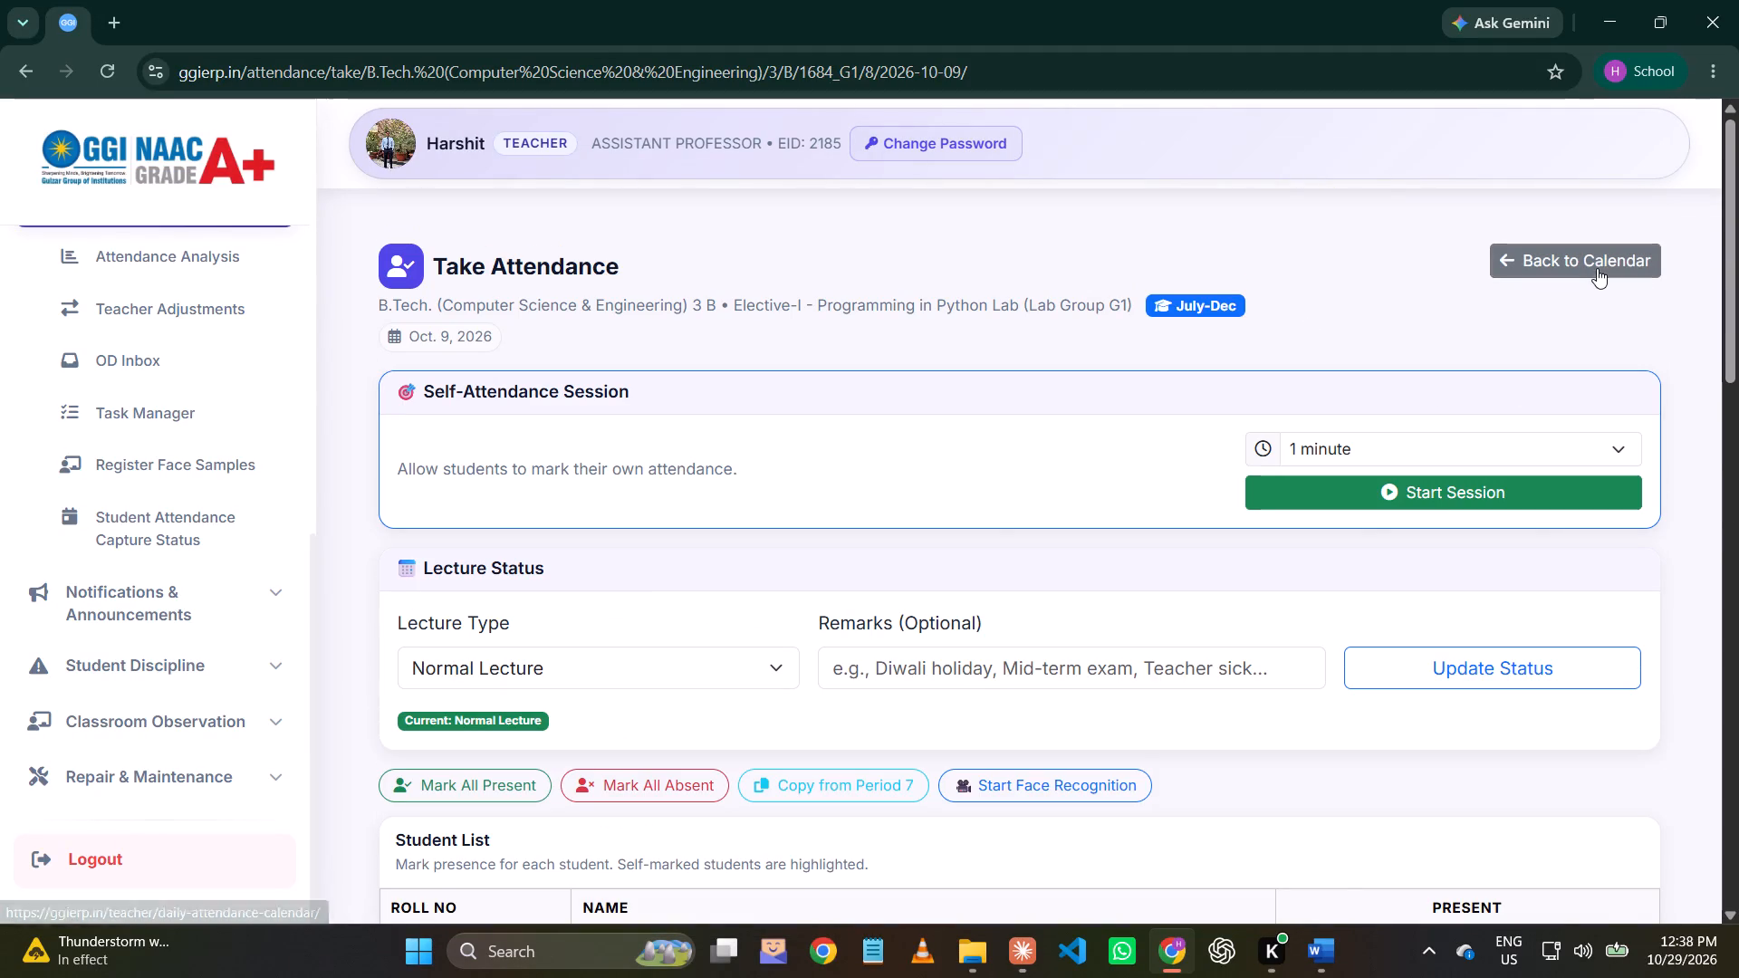
pyautogui.scroll(-2, 1003, 604)
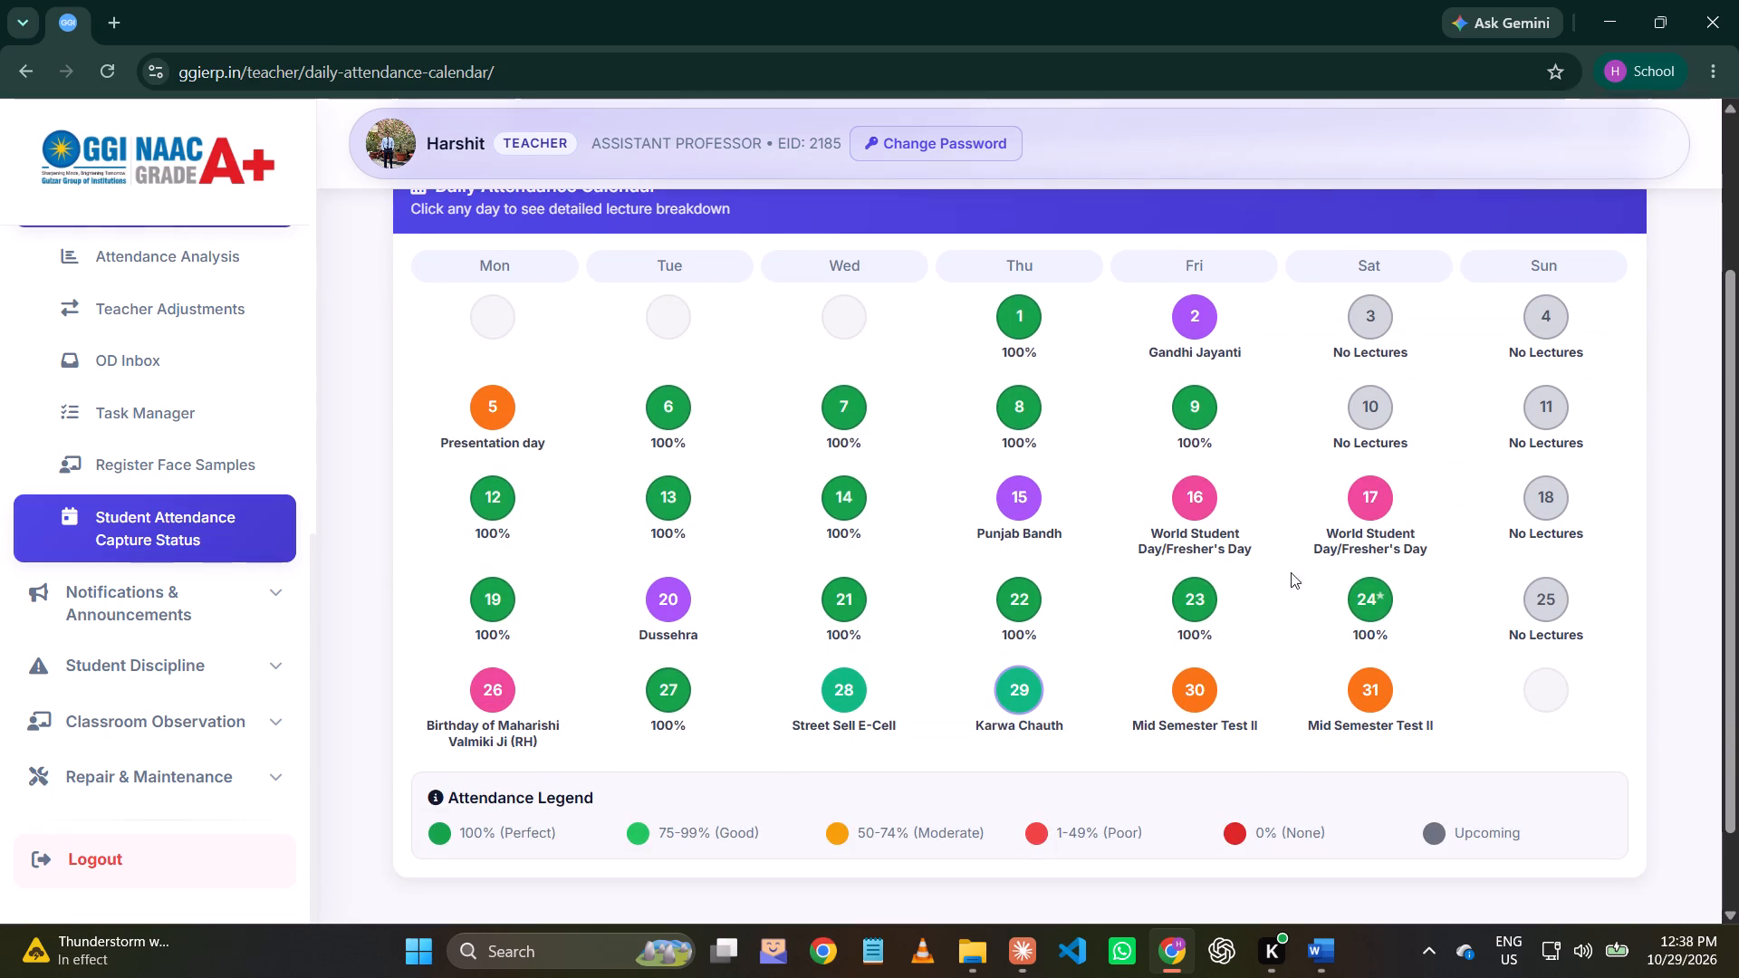
pyautogui.click(1368, 583)
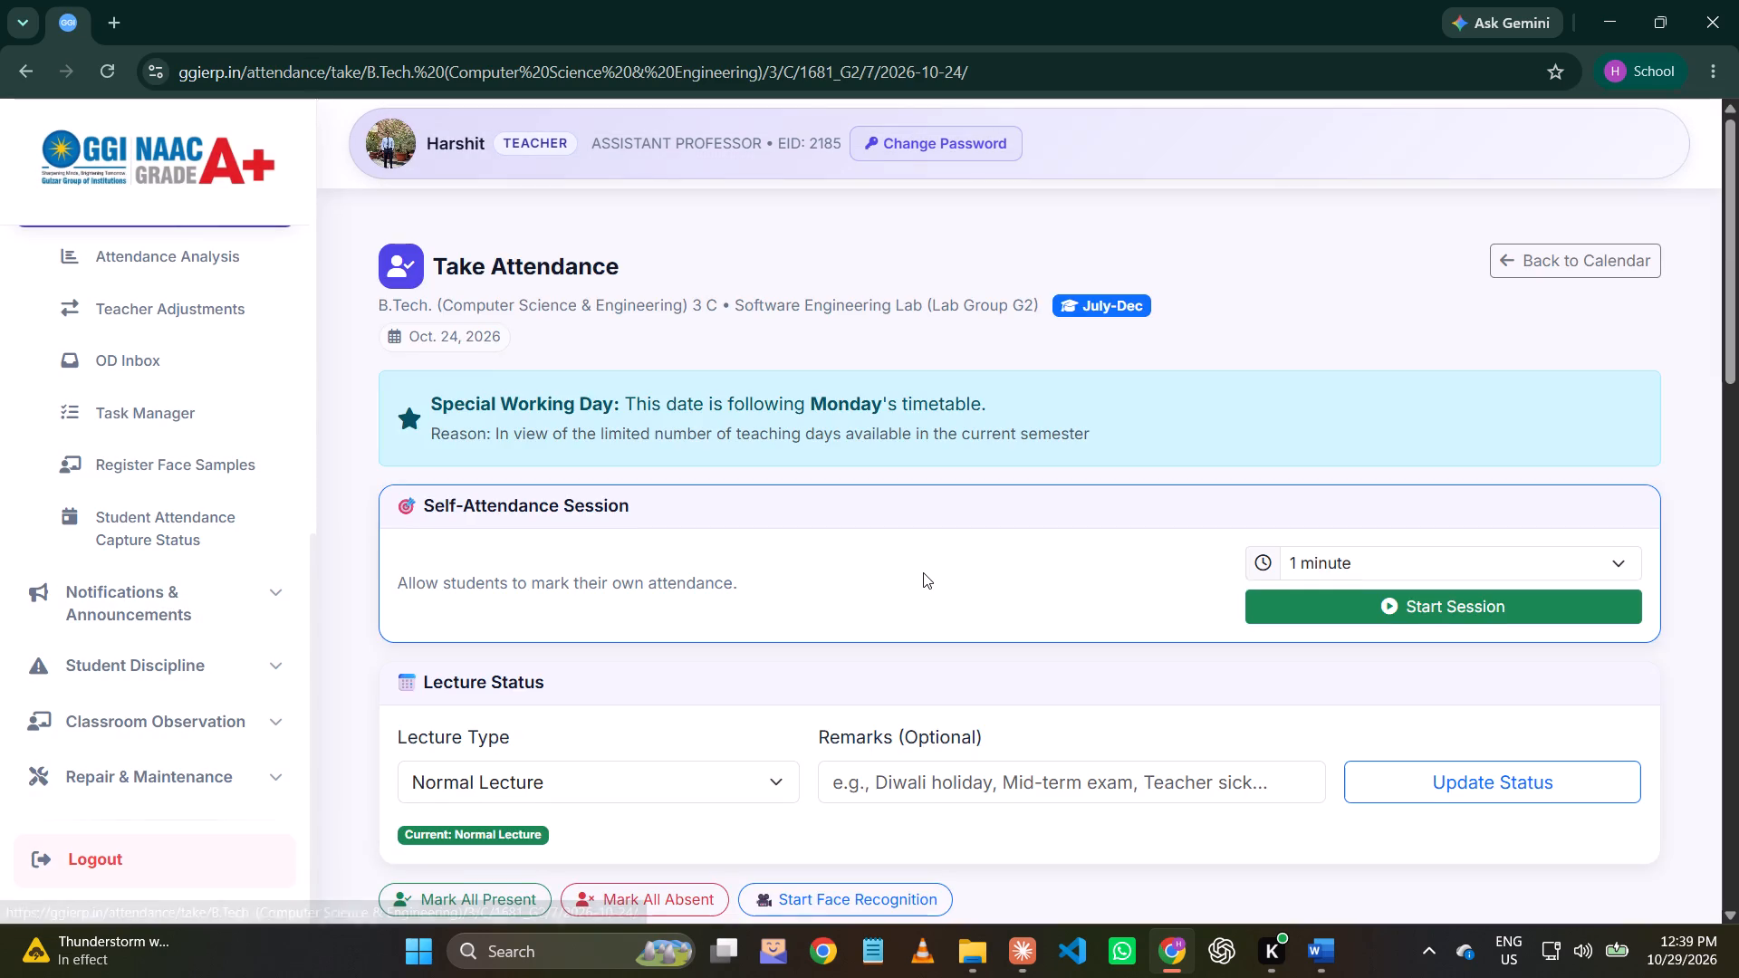
# Review the period 7 Software Engineering Lab (G2) student list for 3 C and submit the attendance.
pyautogui.scroll(-6, 923, 572)
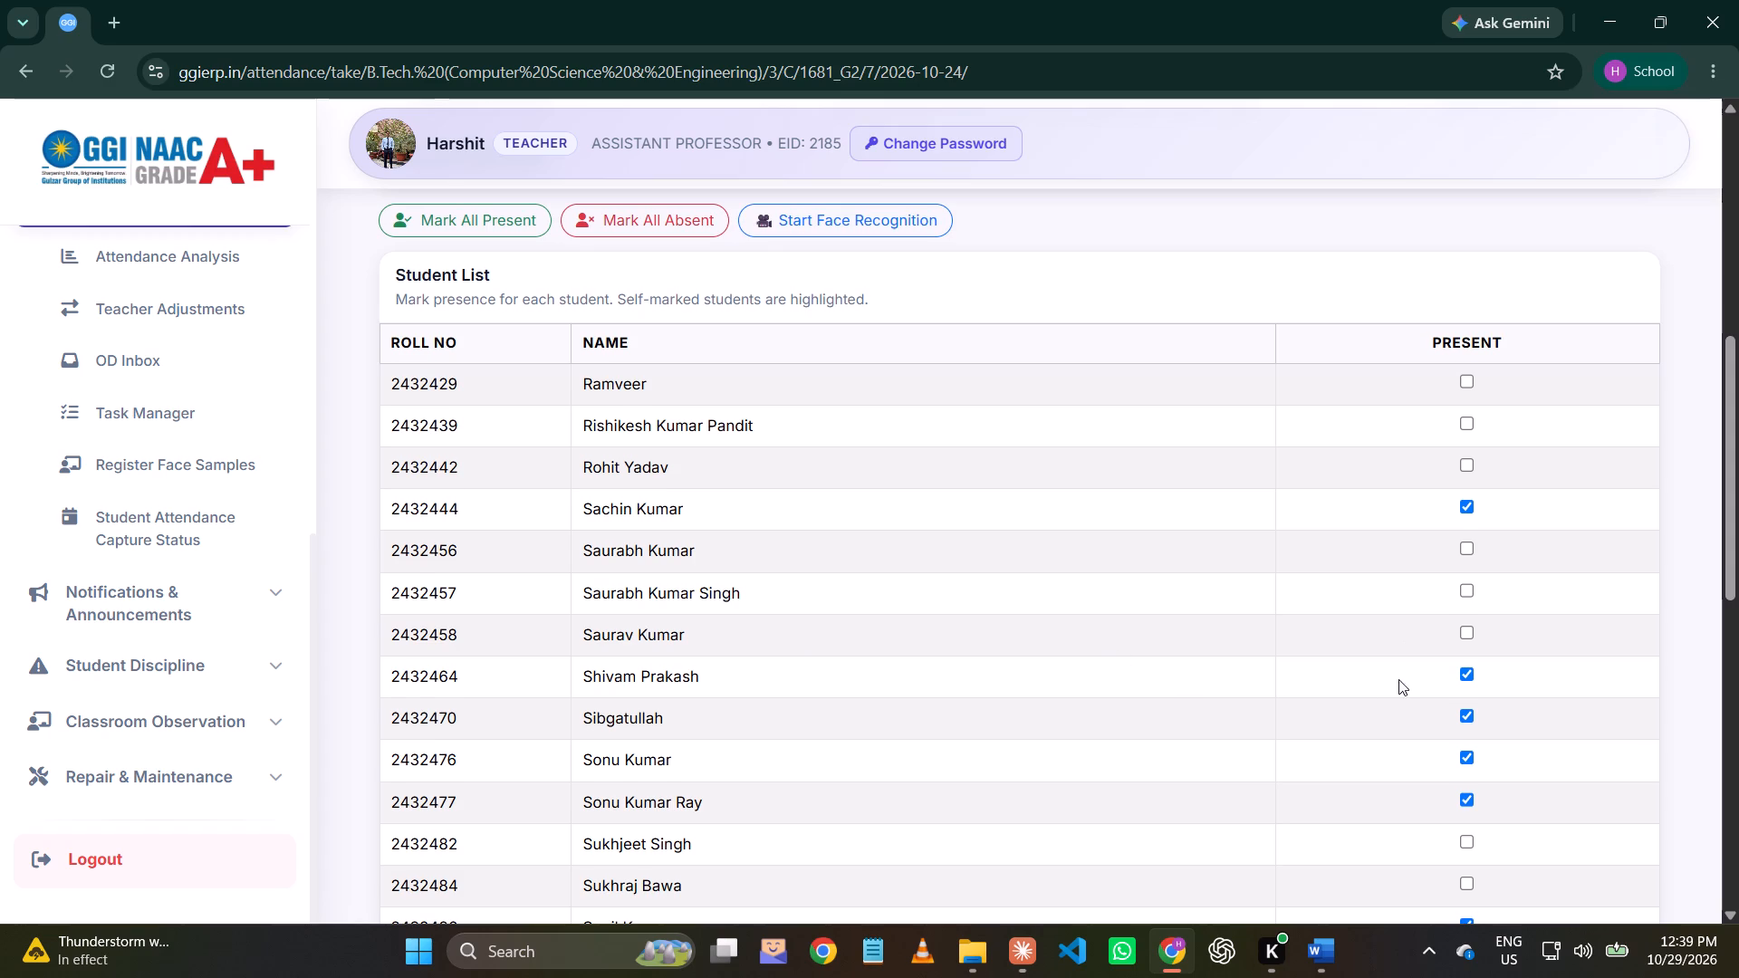
pyautogui.scroll(-11, 830, 697)
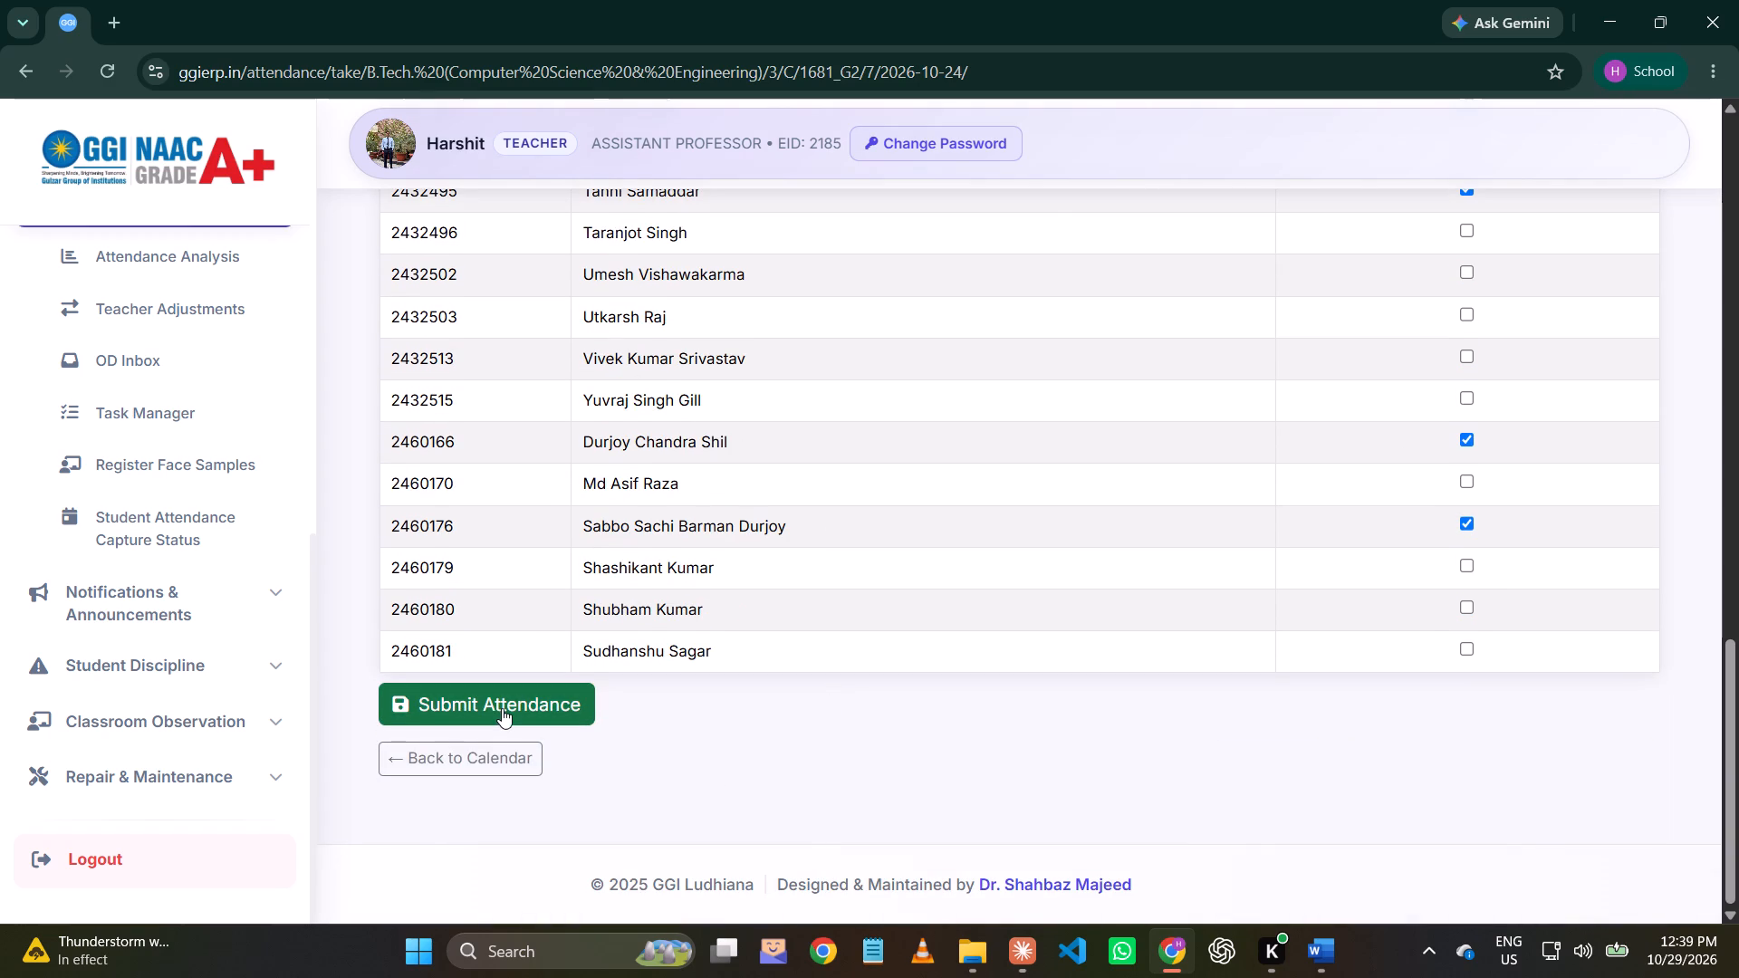
pyautogui.click(502, 708)
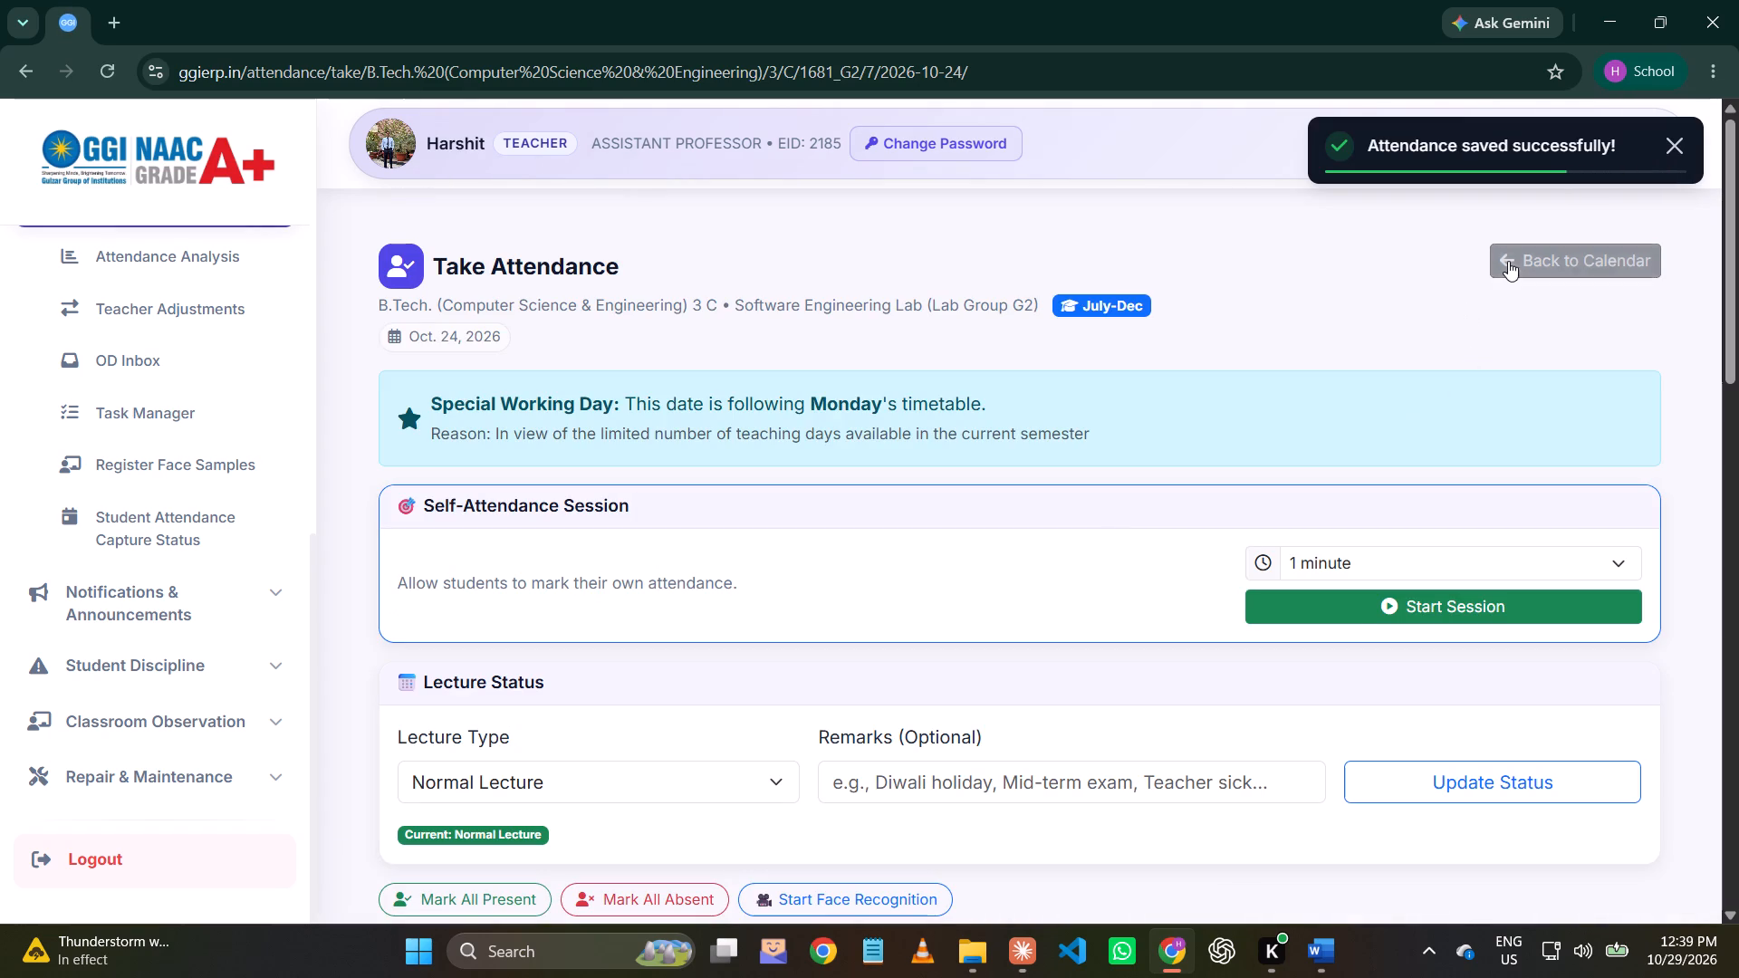
# Return to the calendar and open the 24 October period 8 Software Engineering Lab (G2) attendance for 3 C.
pyautogui.click(1508, 261)
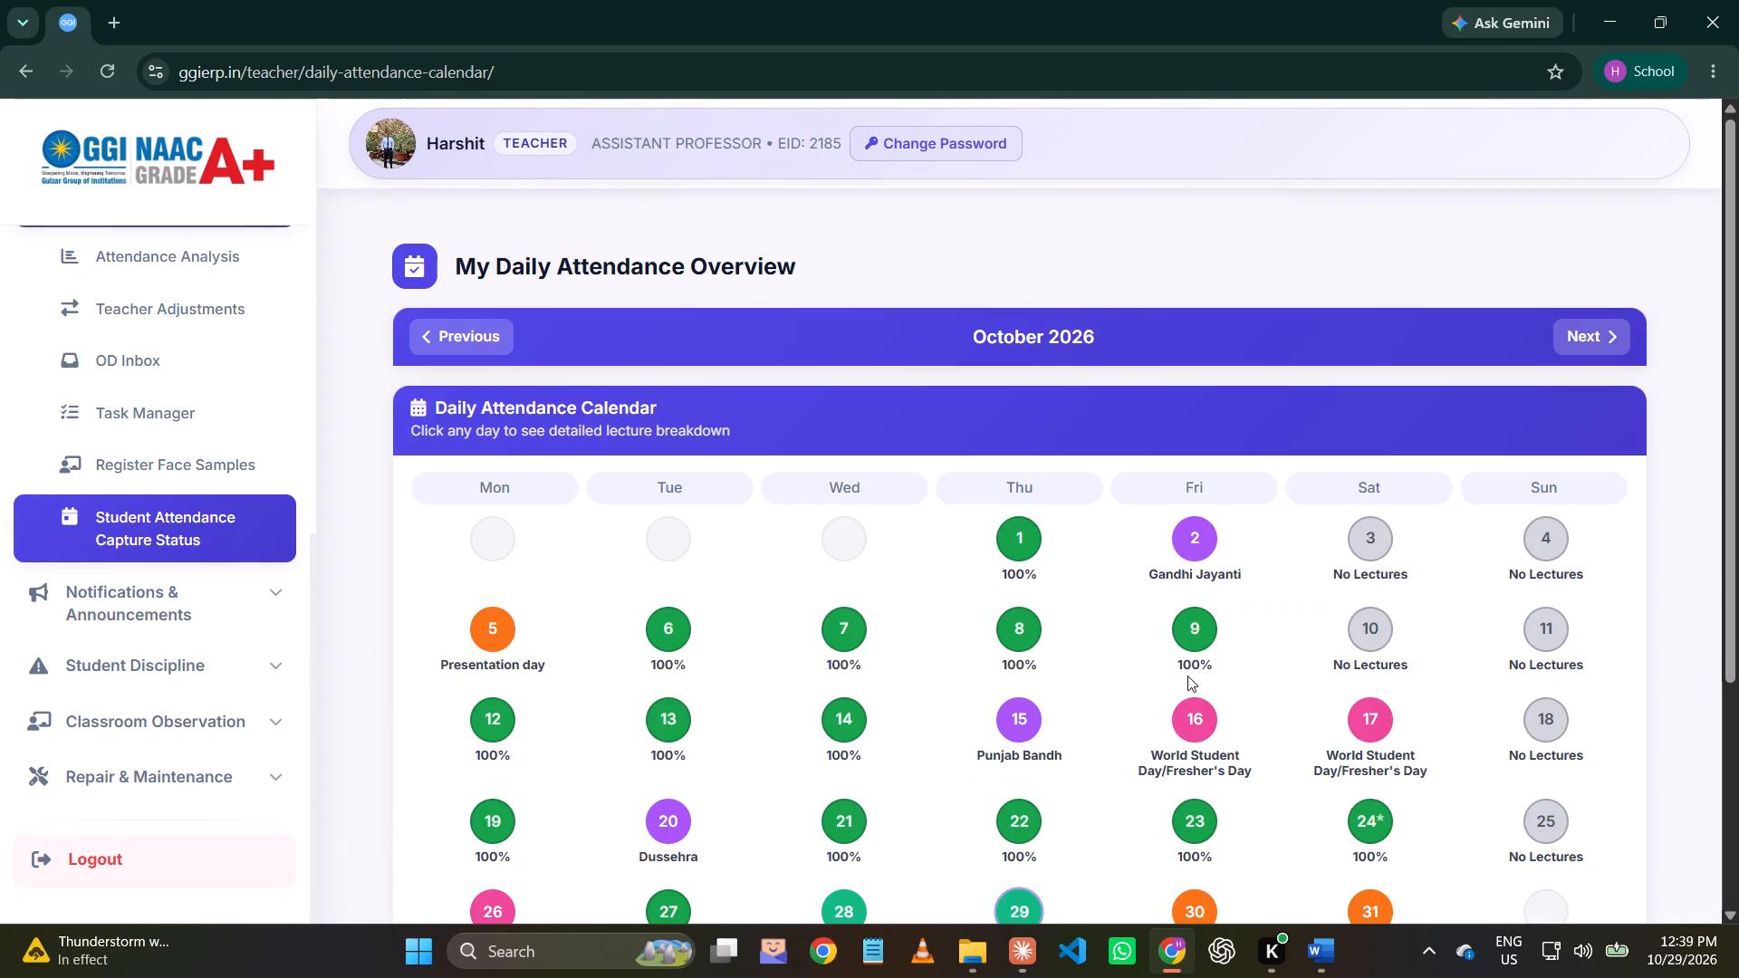
pyautogui.click(1365, 819)
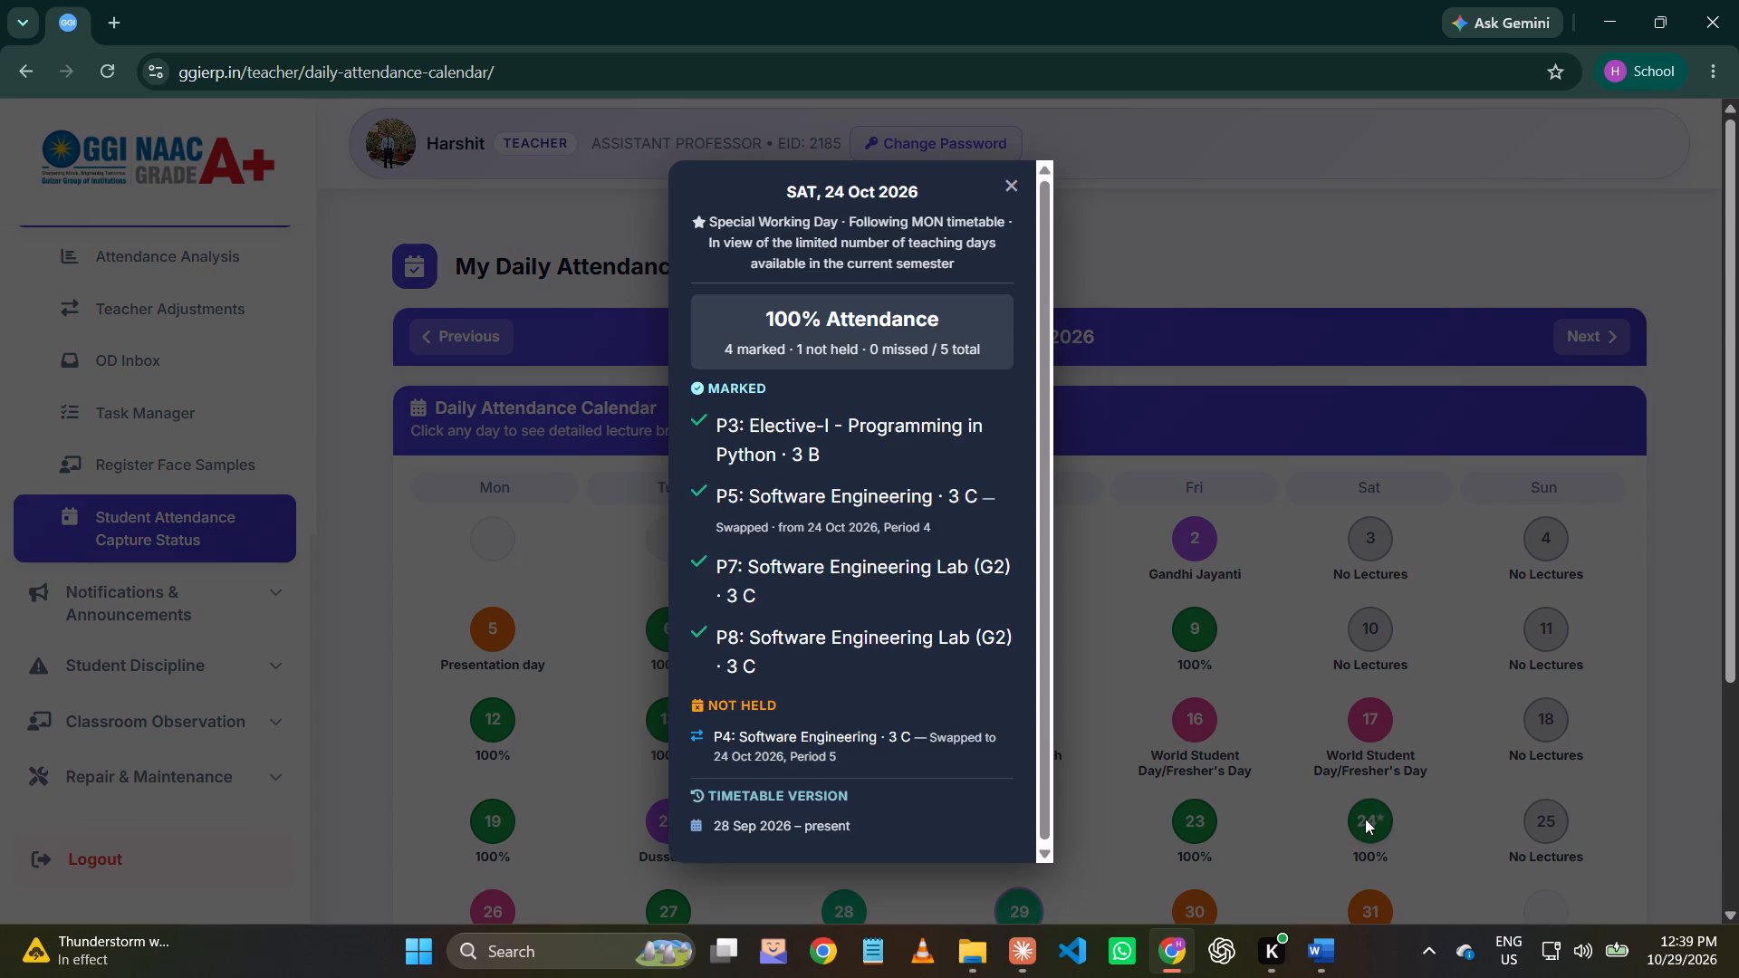
pyautogui.click(916, 623)
# Mark the eighth student in the list present for period 8 and submit the attendance.
pyautogui.scroll(-5, 1068, 660)
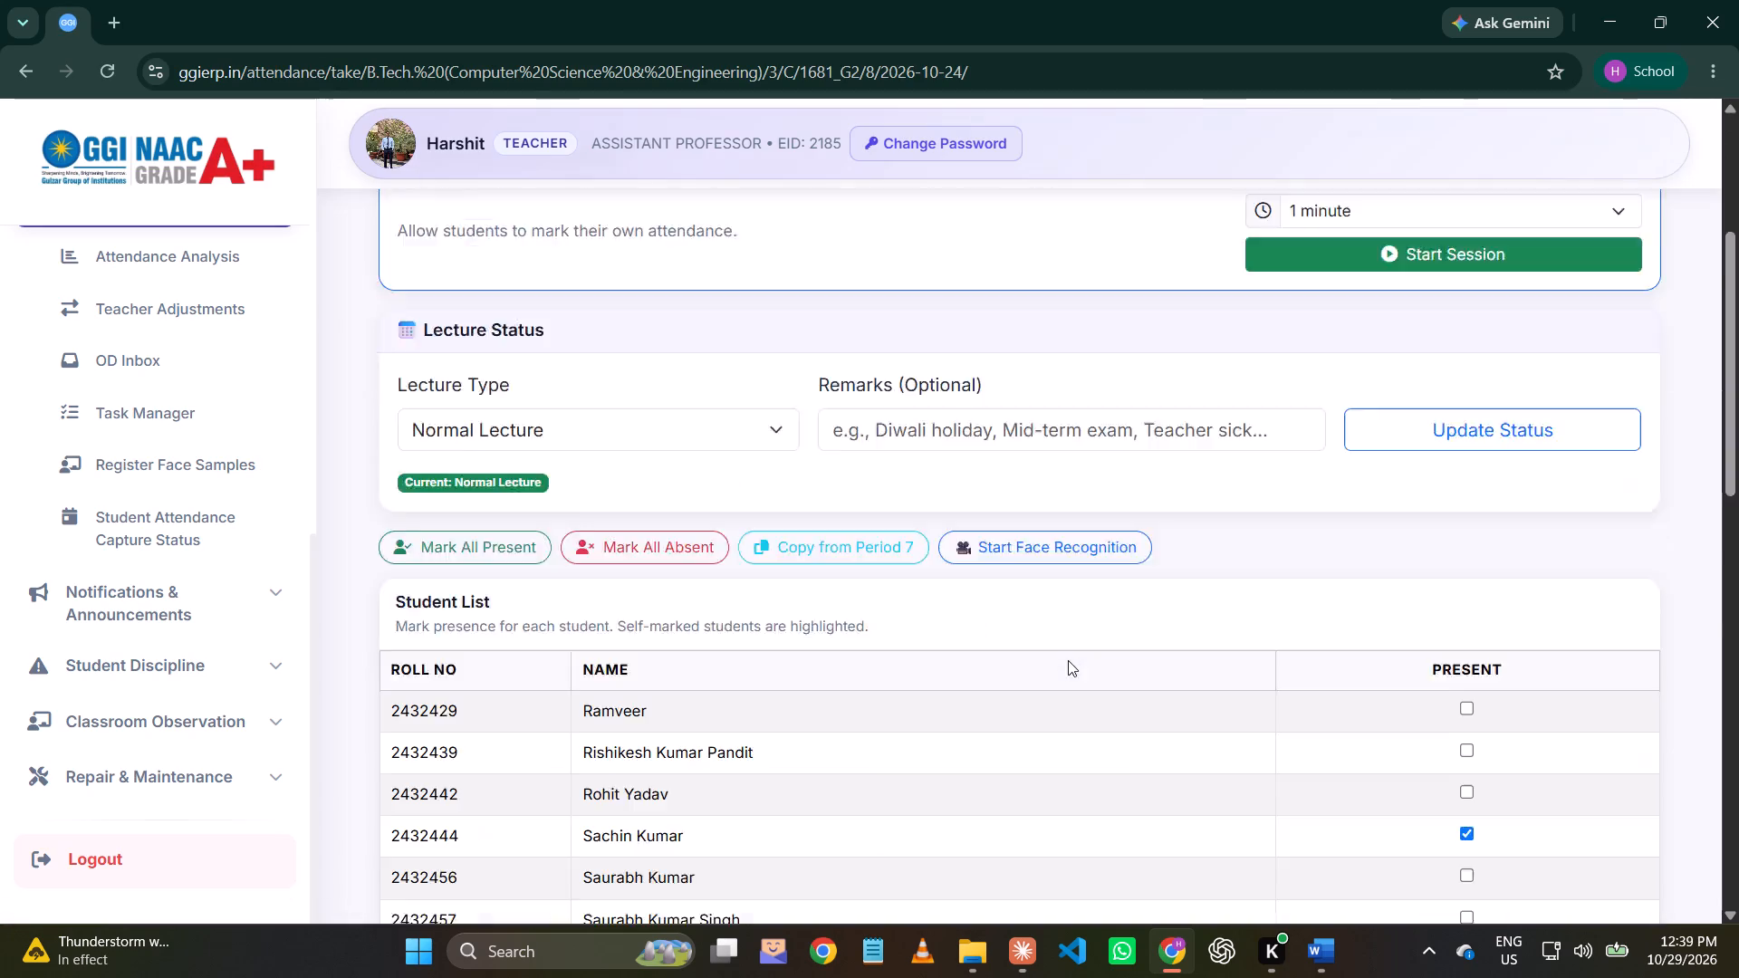
pyautogui.click(1466, 791)
pyautogui.scroll(-6, 808, 695)
pyautogui.scroll(-5, 478, 808)
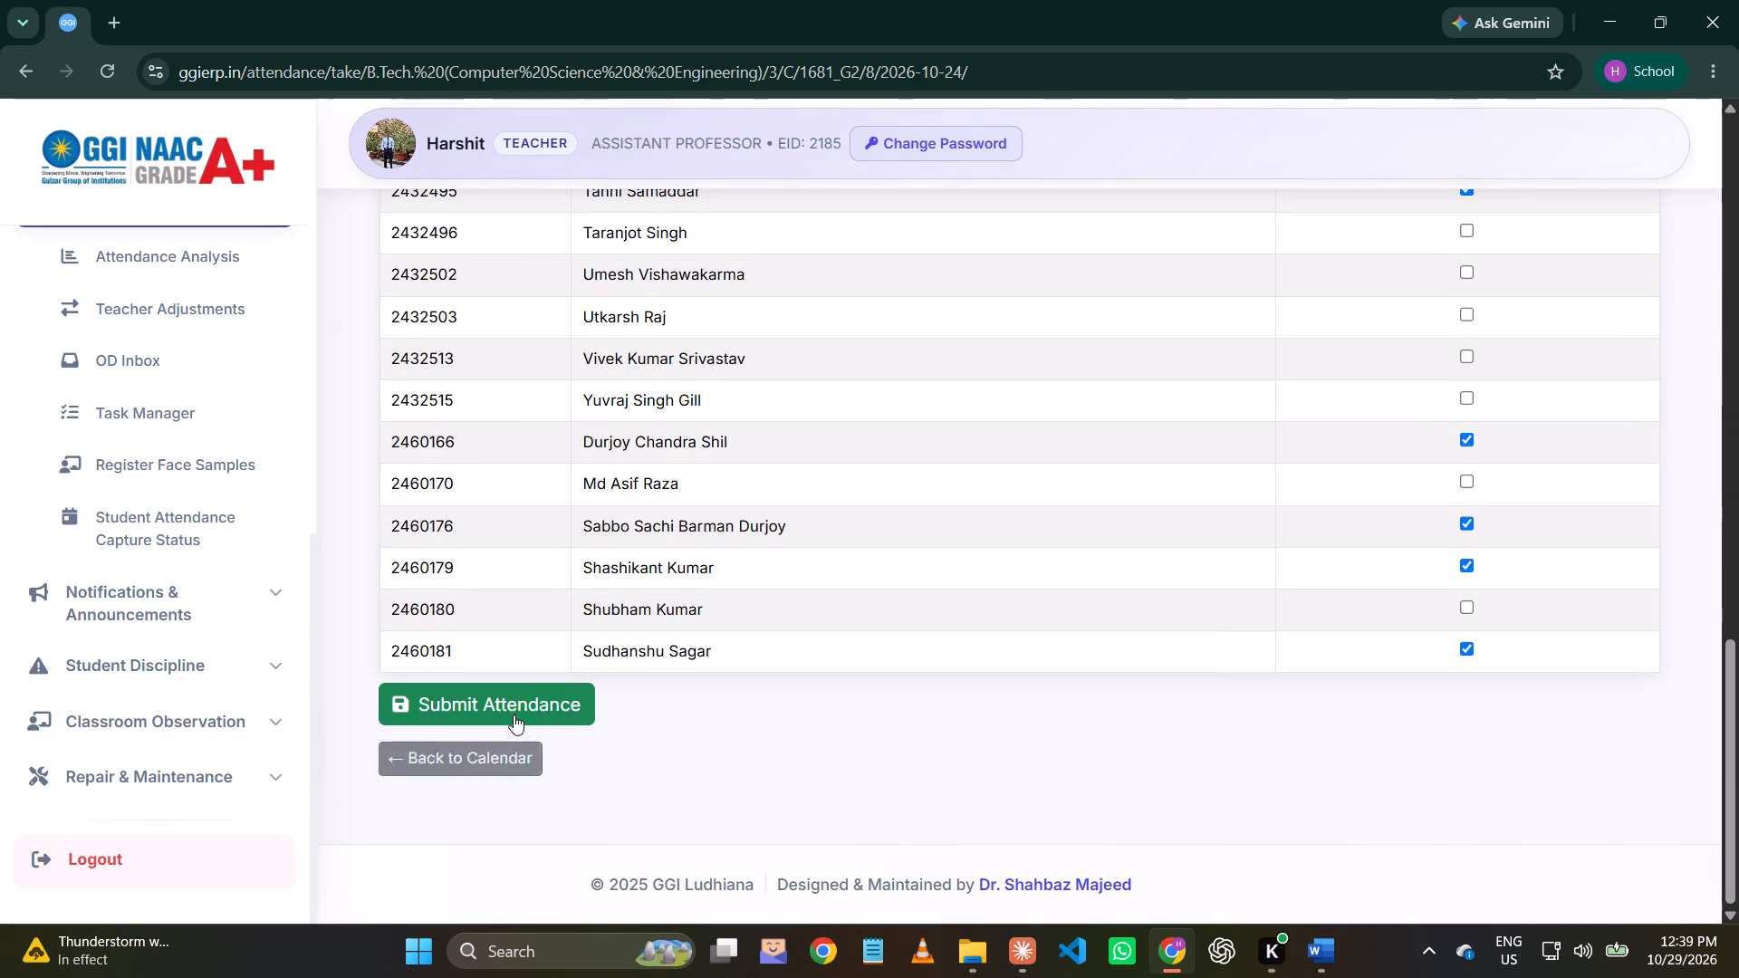
pyautogui.click(522, 702)
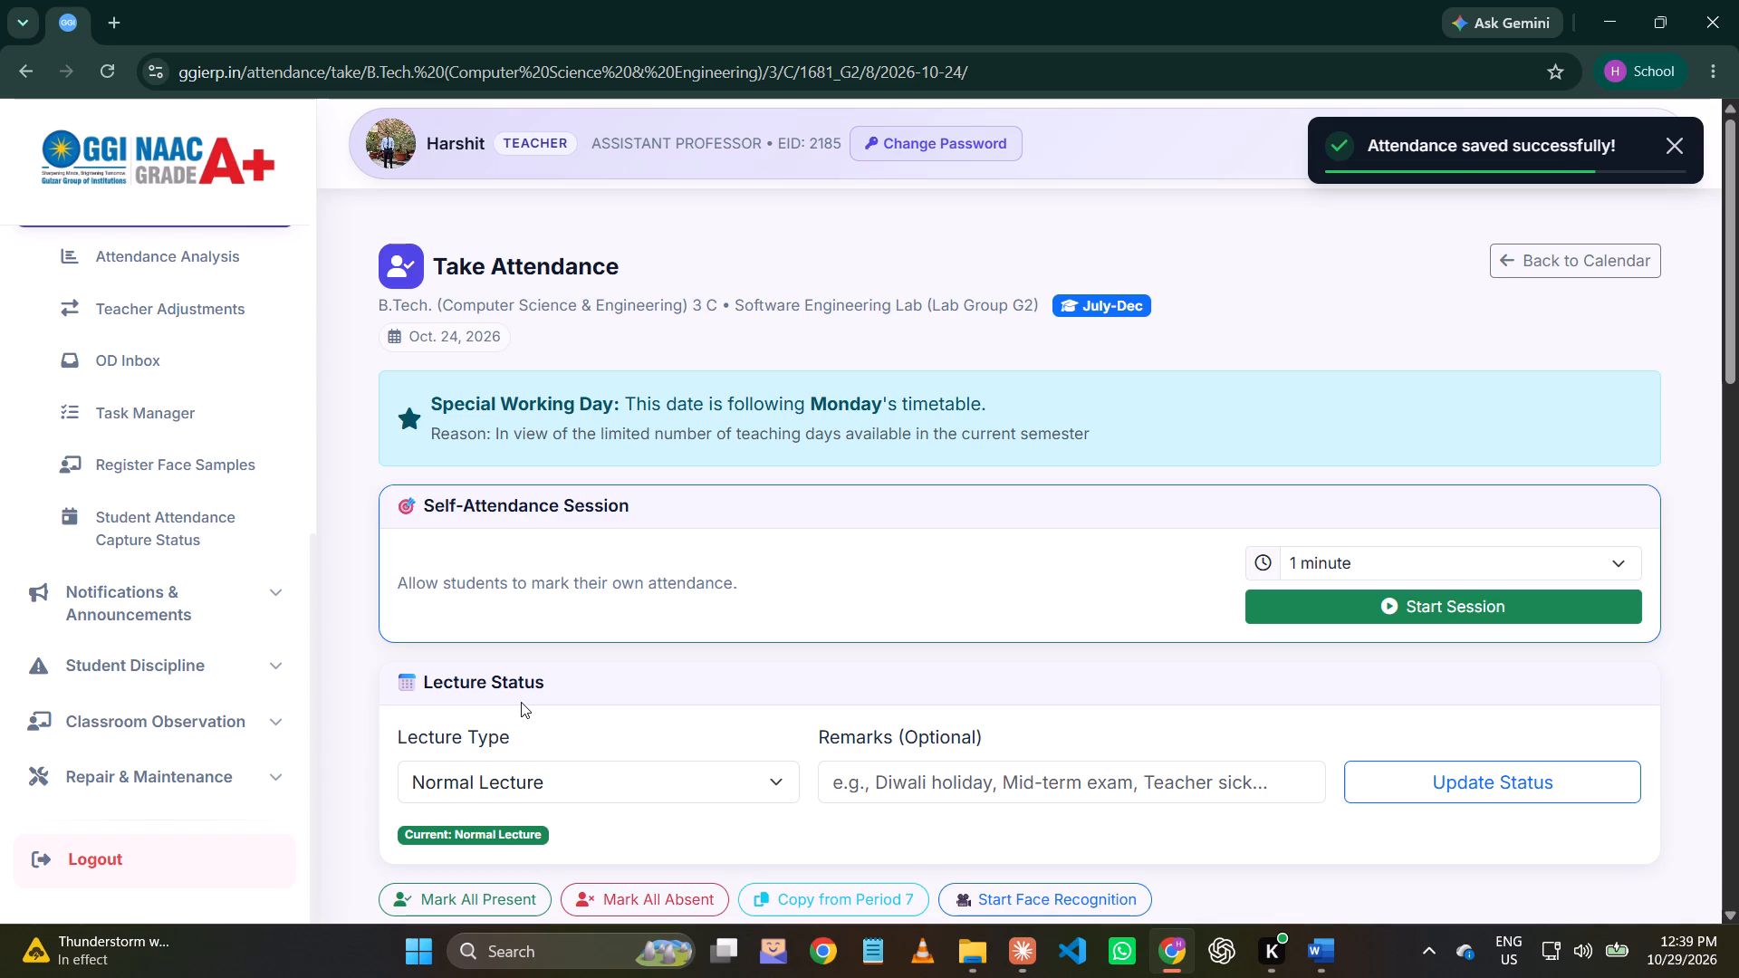
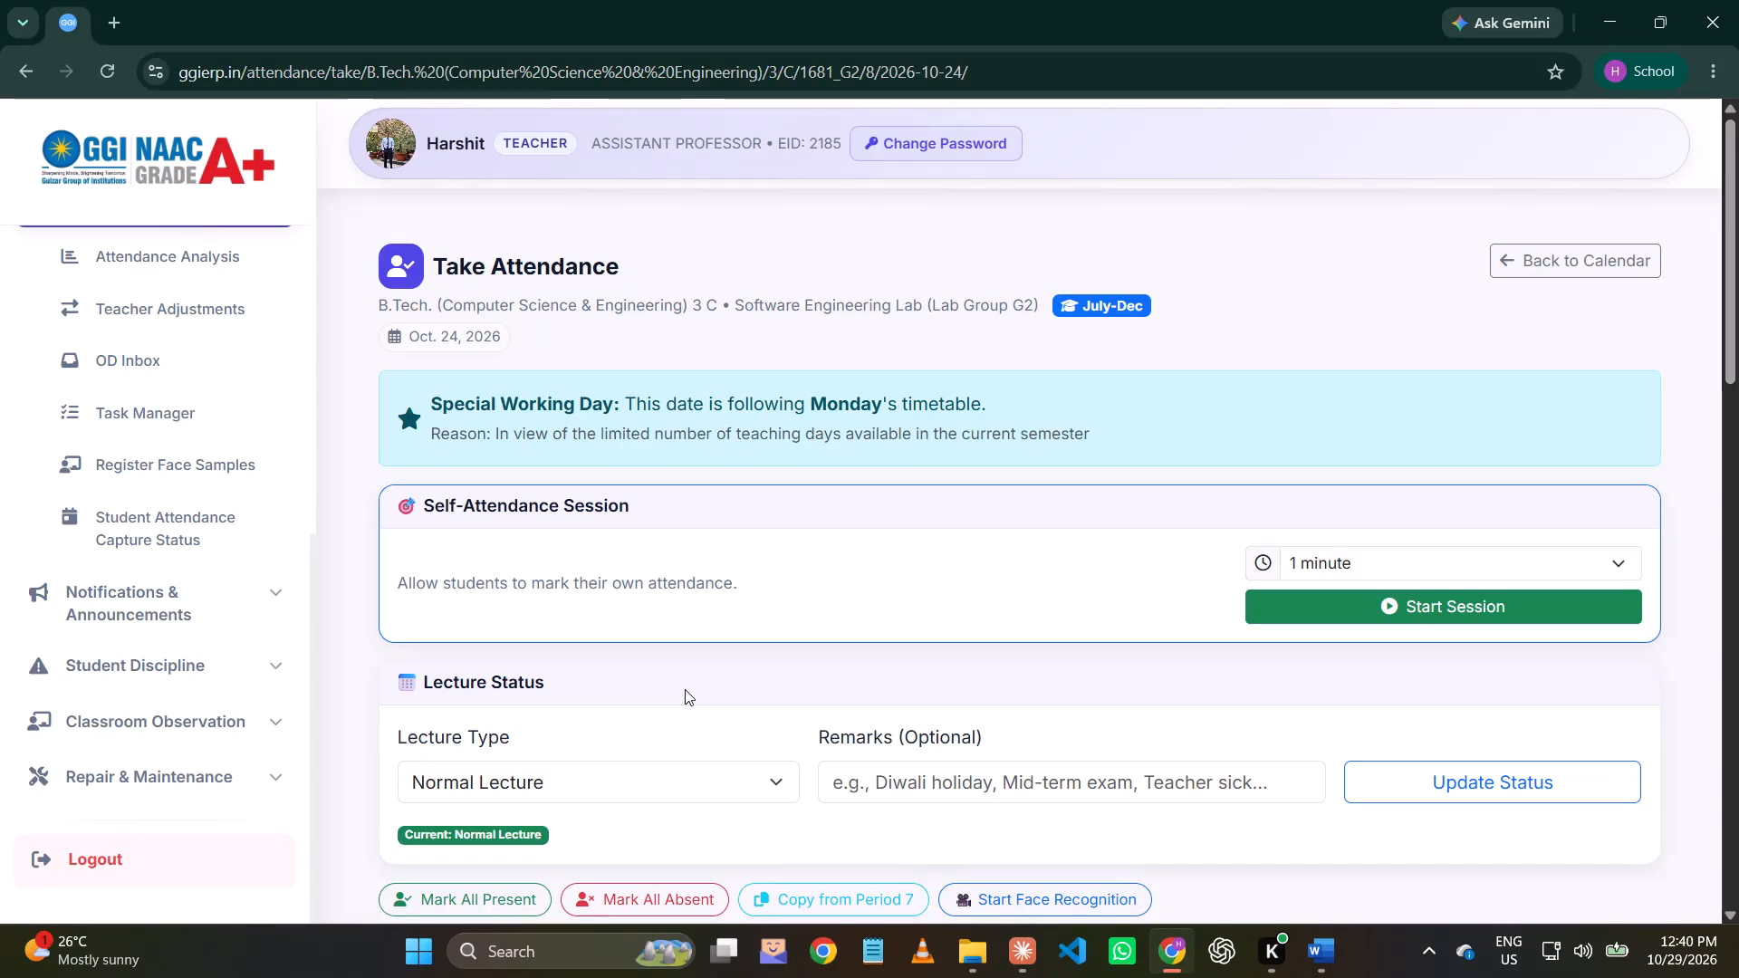
# Return to the calendar, open the 9 October period 7 Programming in Python Lab (G1) attendance for 3 B, and review the student list.
pyautogui.click(1579, 256)
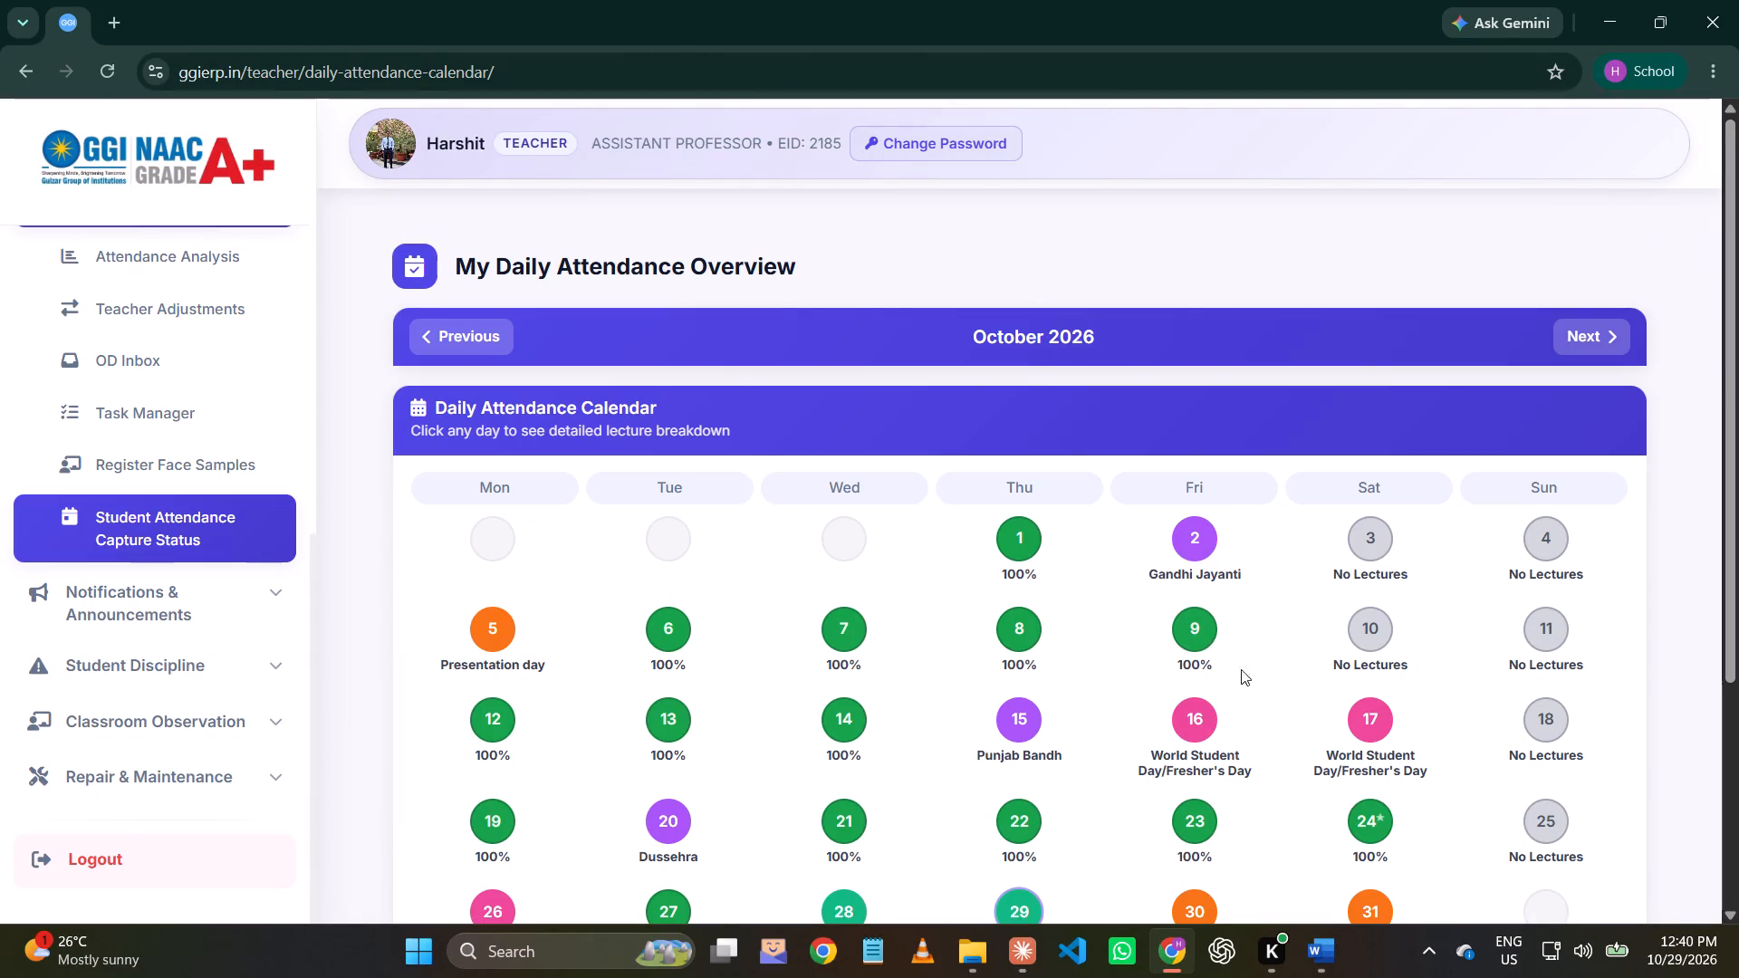
pyautogui.click(1203, 635)
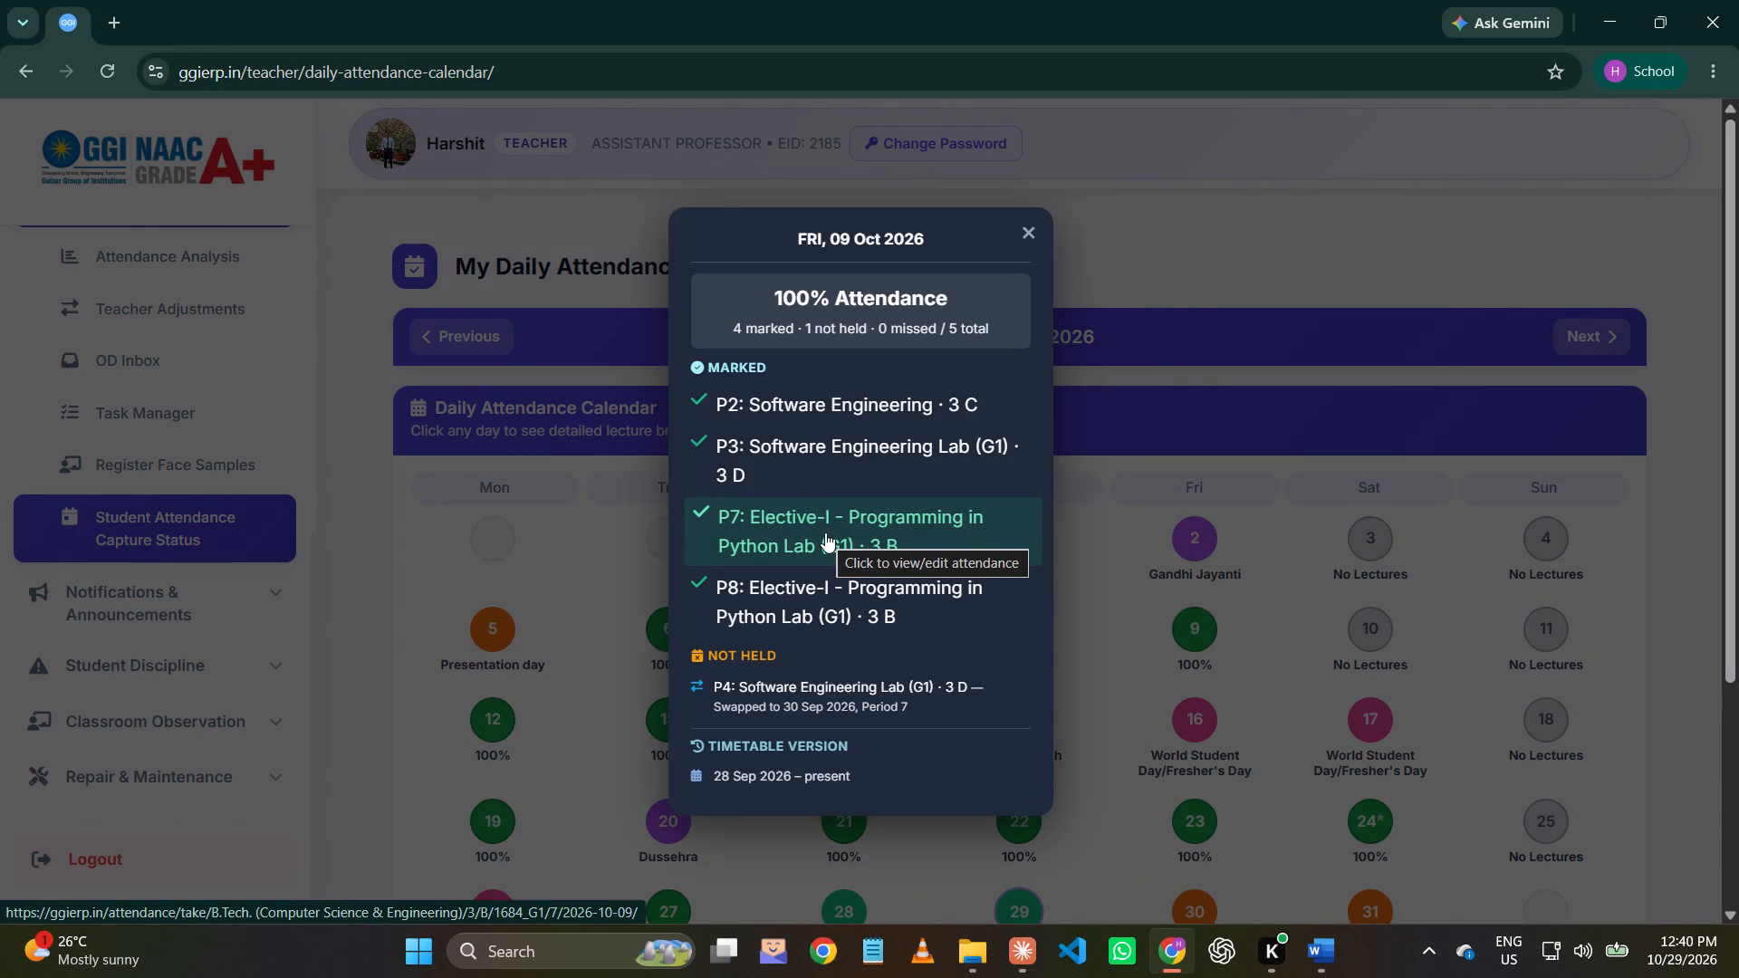
pyautogui.scroll(-12, 825, 538)
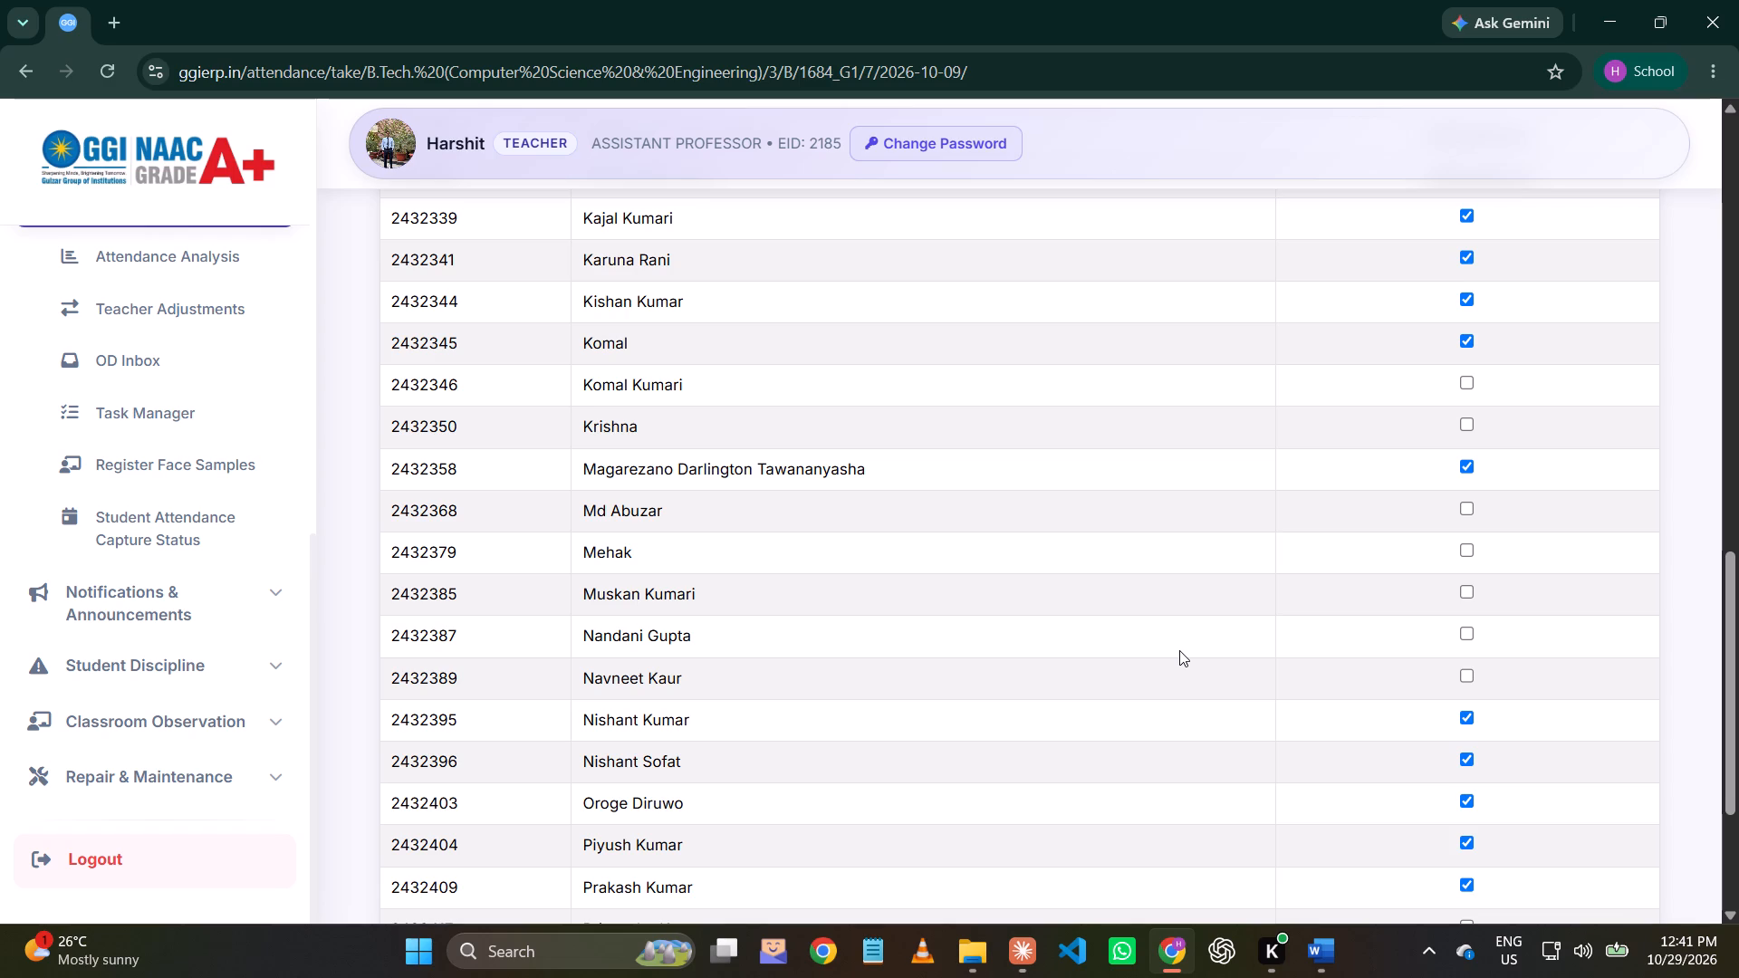
pyautogui.scroll(15, 1179, 650)
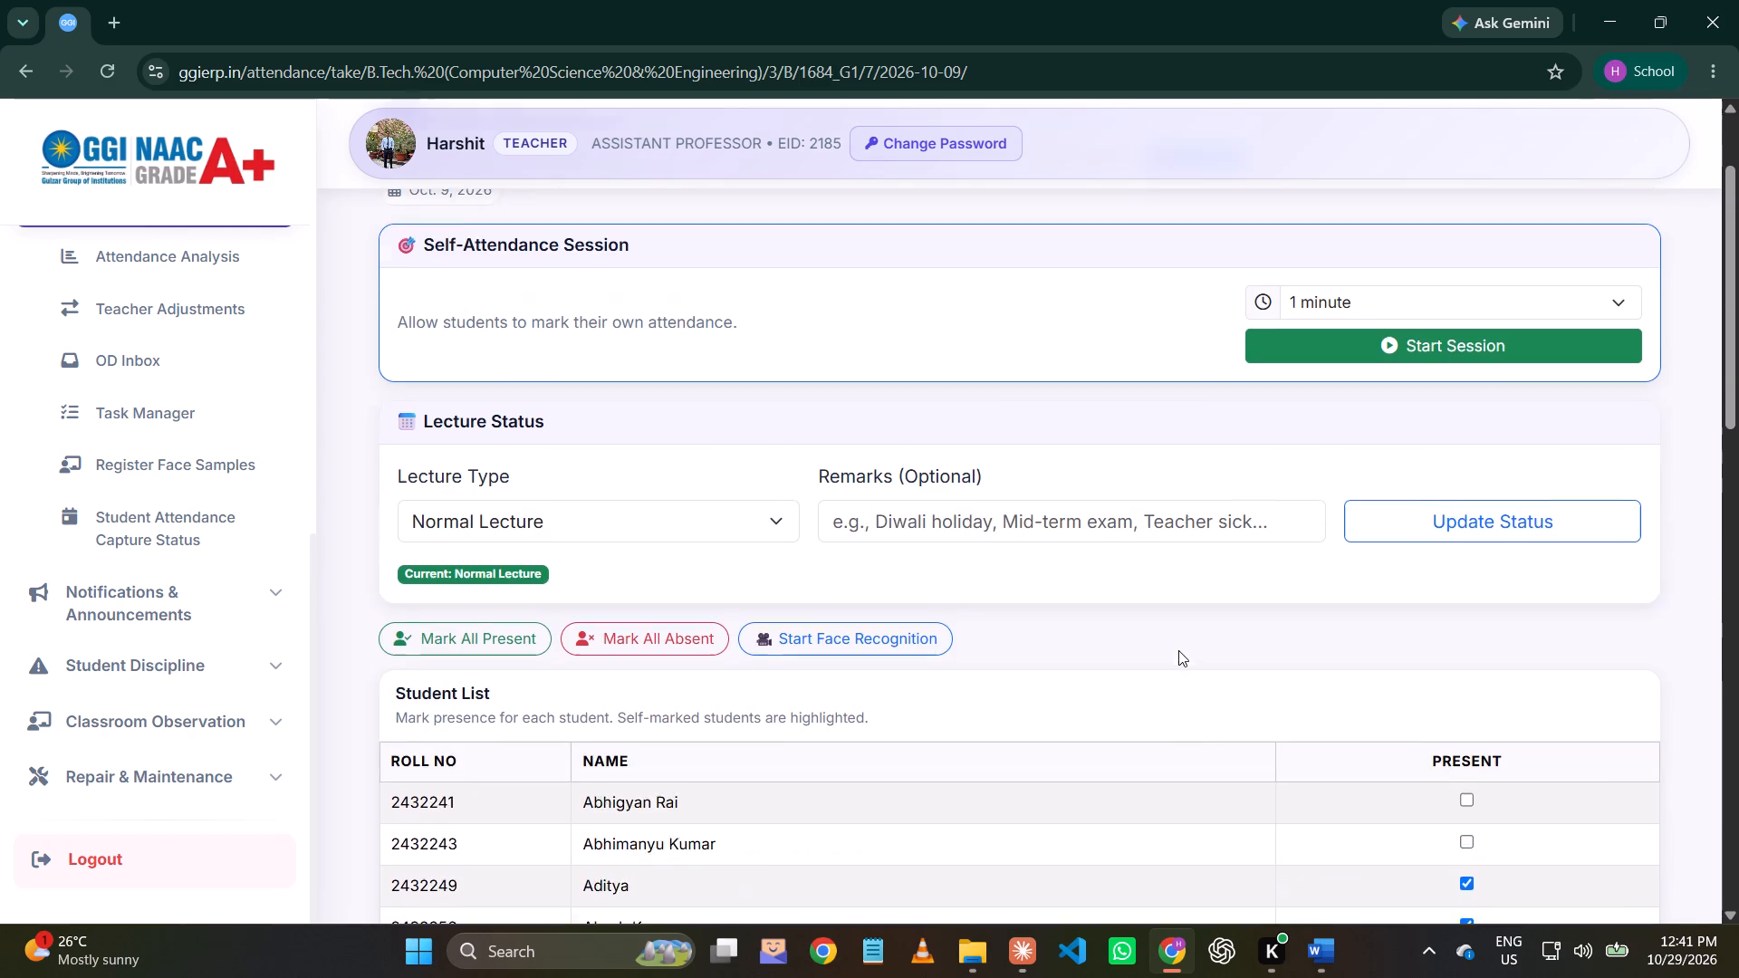
# Return to the calendar and open the 29 October period 4 Programming in Python Lab (G2) attendance for 3 B.
pyautogui.click(1599, 249)
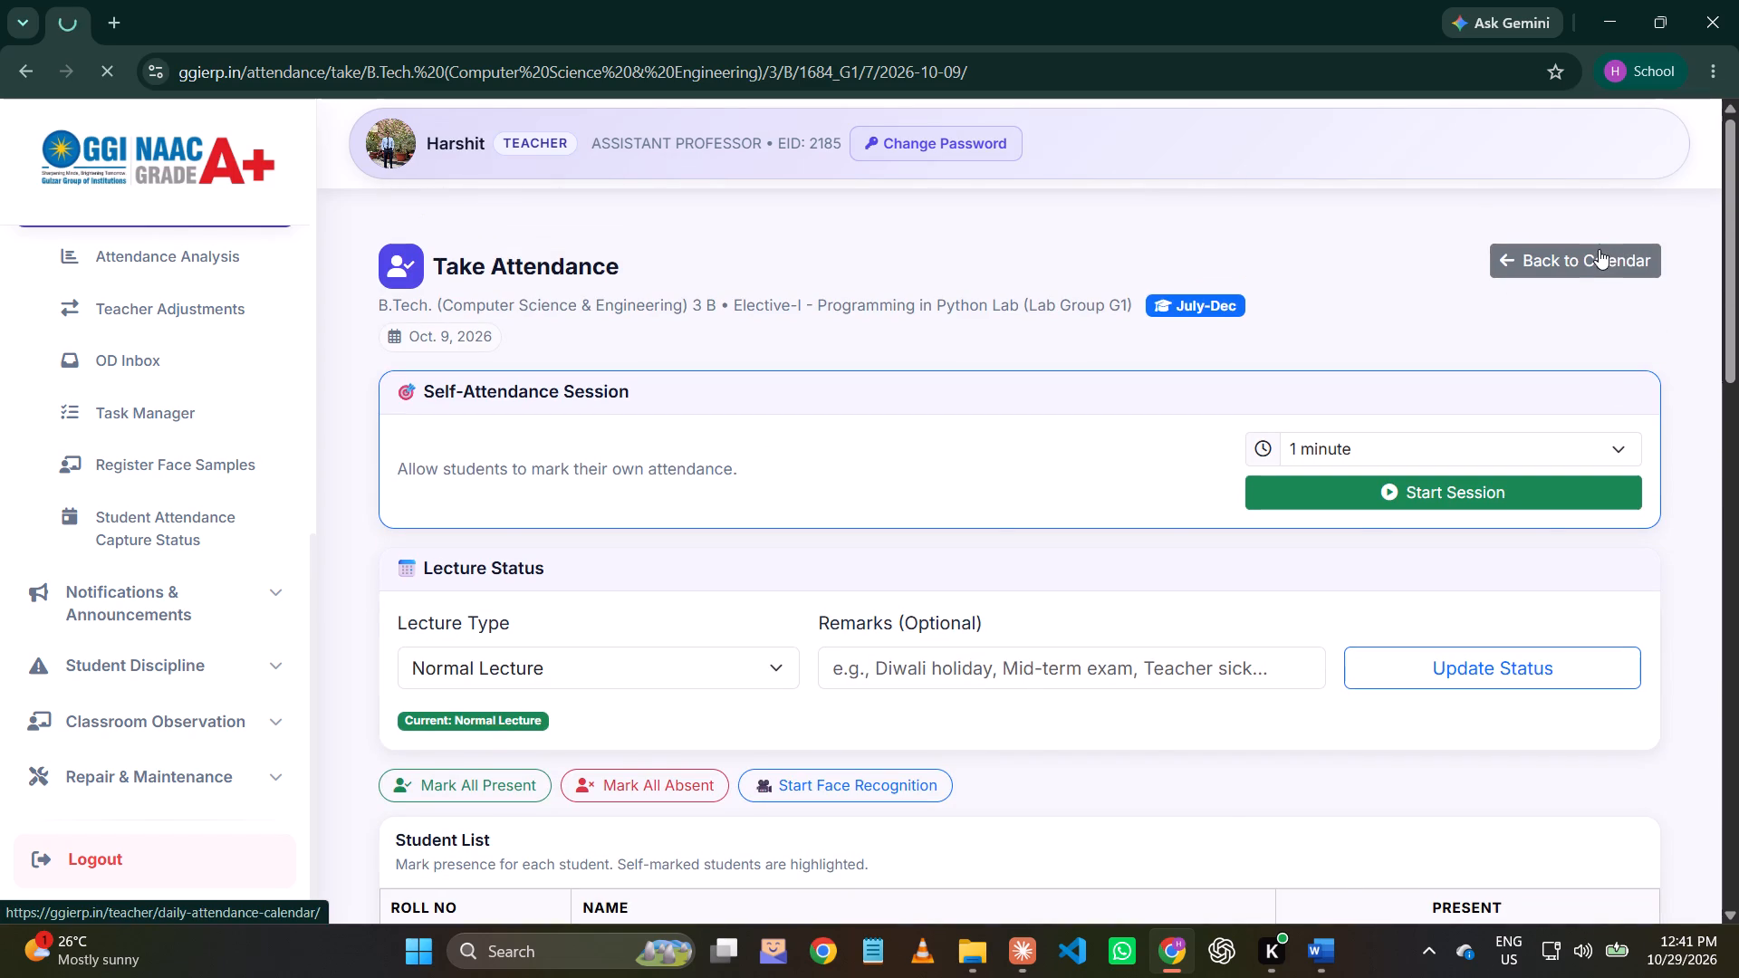
pyautogui.scroll(-4, 1440, 590)
pyautogui.click(1029, 580)
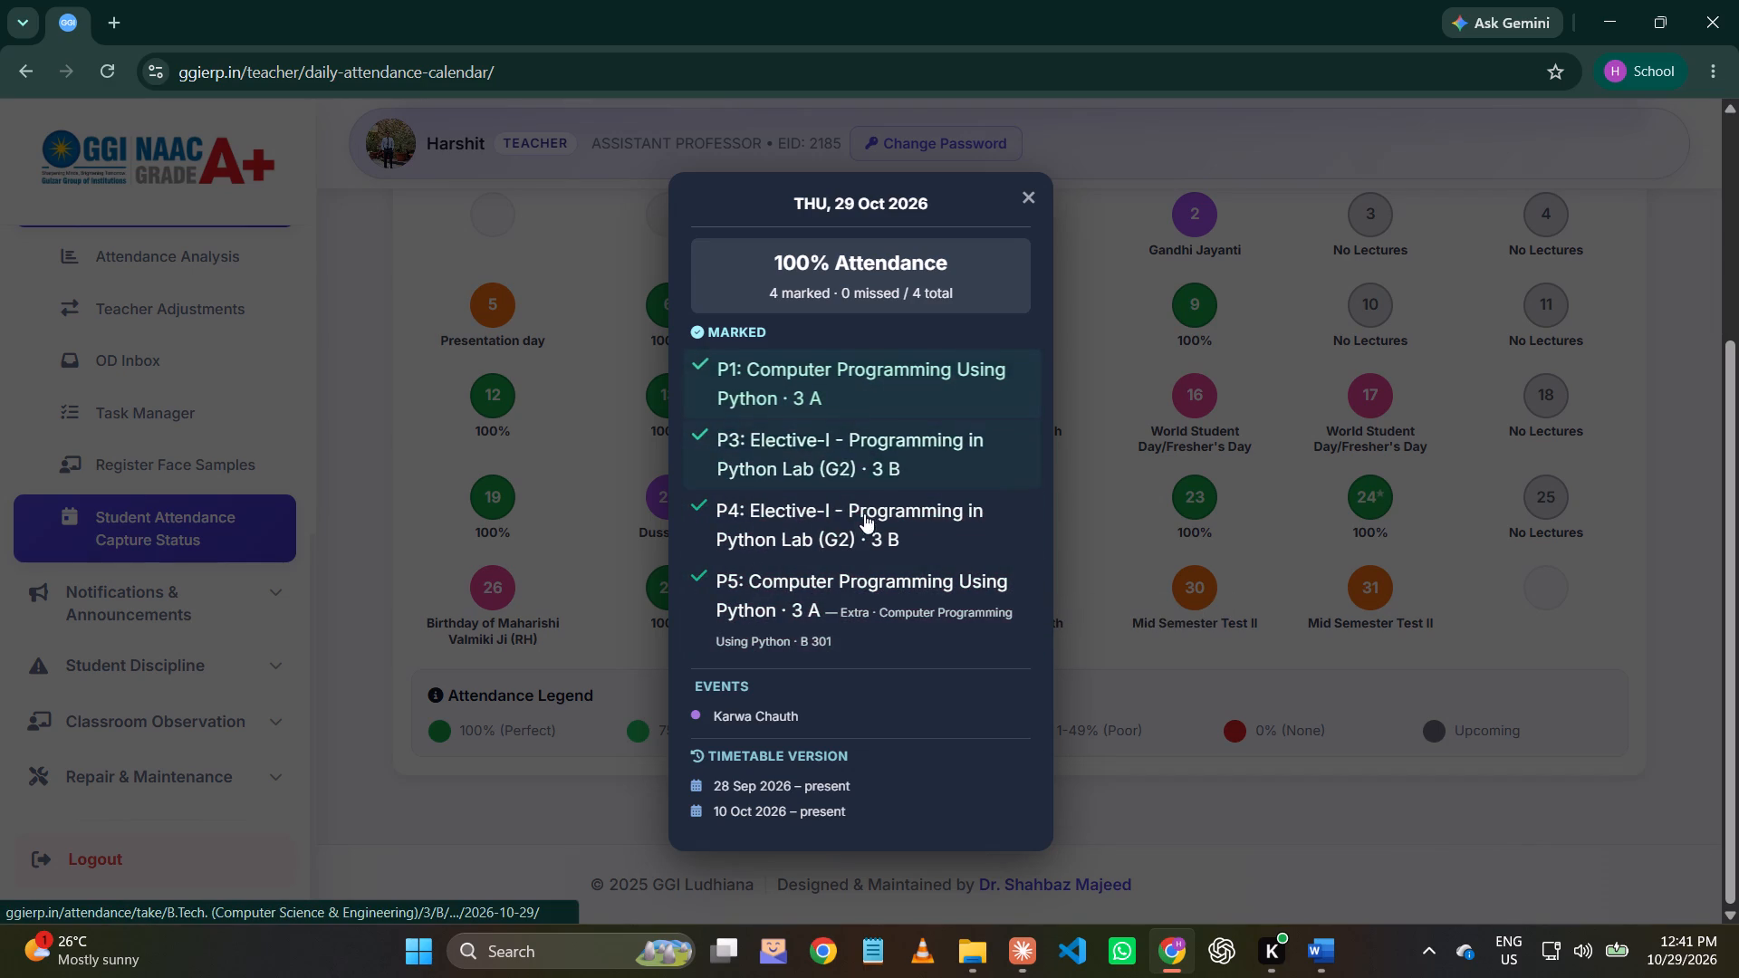
pyautogui.click(864, 521)
# Mark the ninth student from the end of the list present for period 4 and submit the attendance.
pyautogui.scroll(-5, 864, 521)
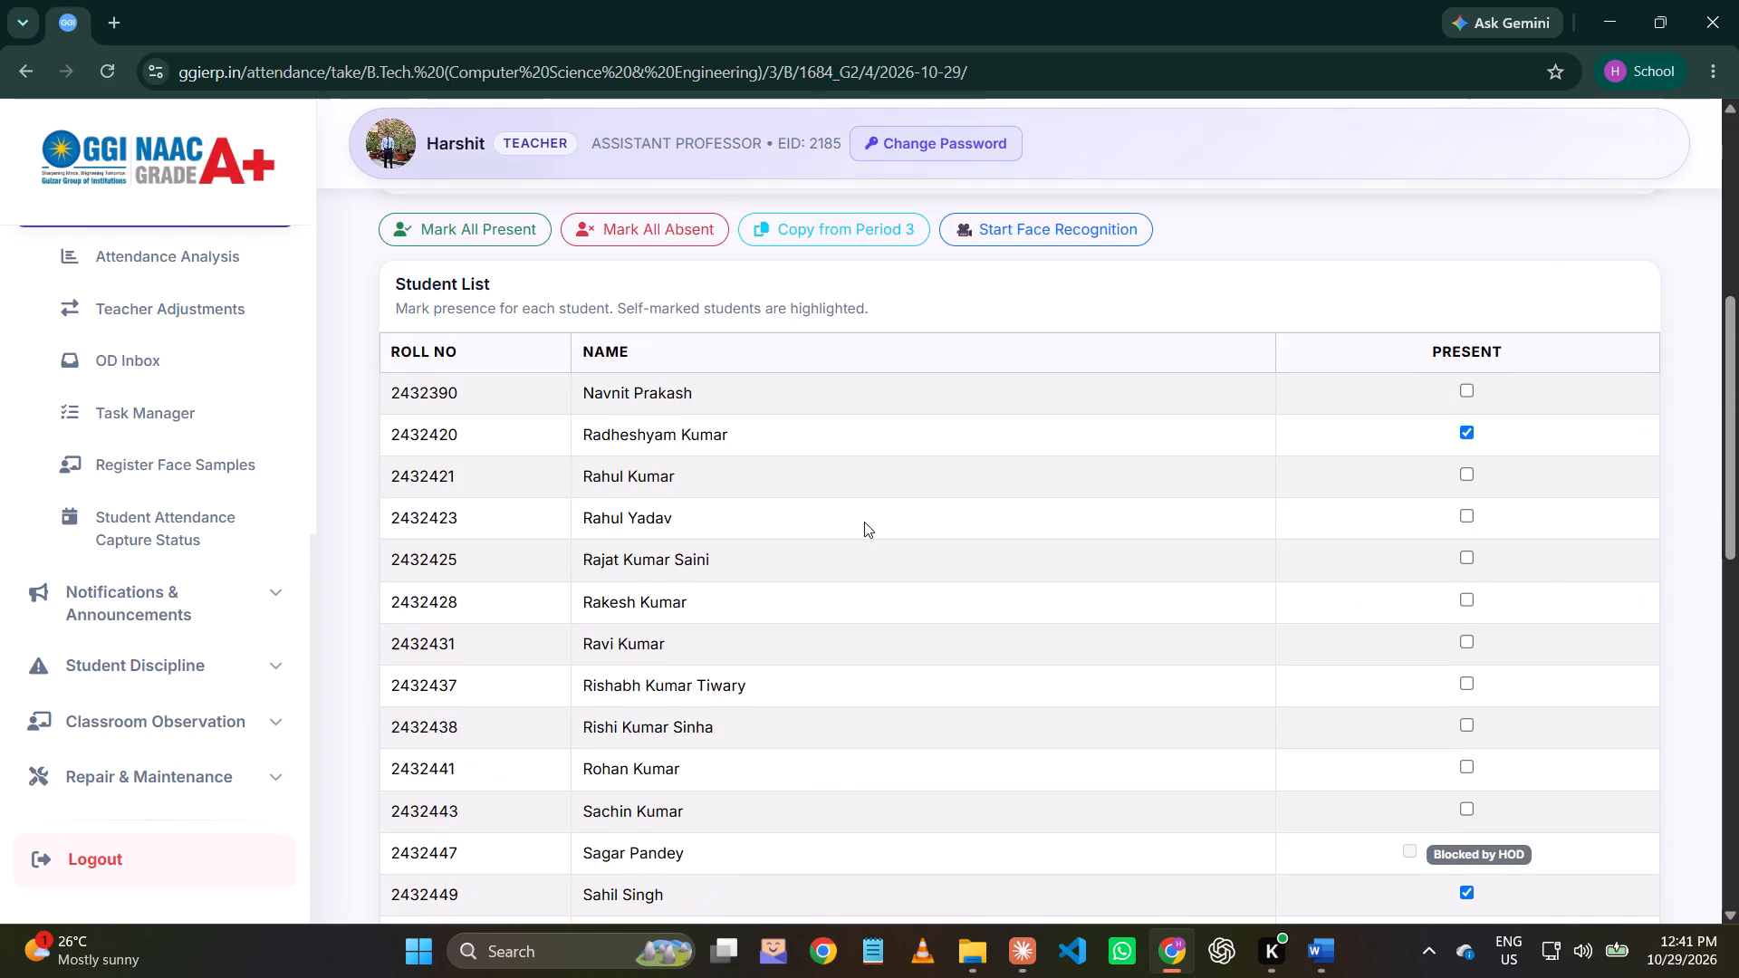
pyautogui.scroll(-7, 864, 522)
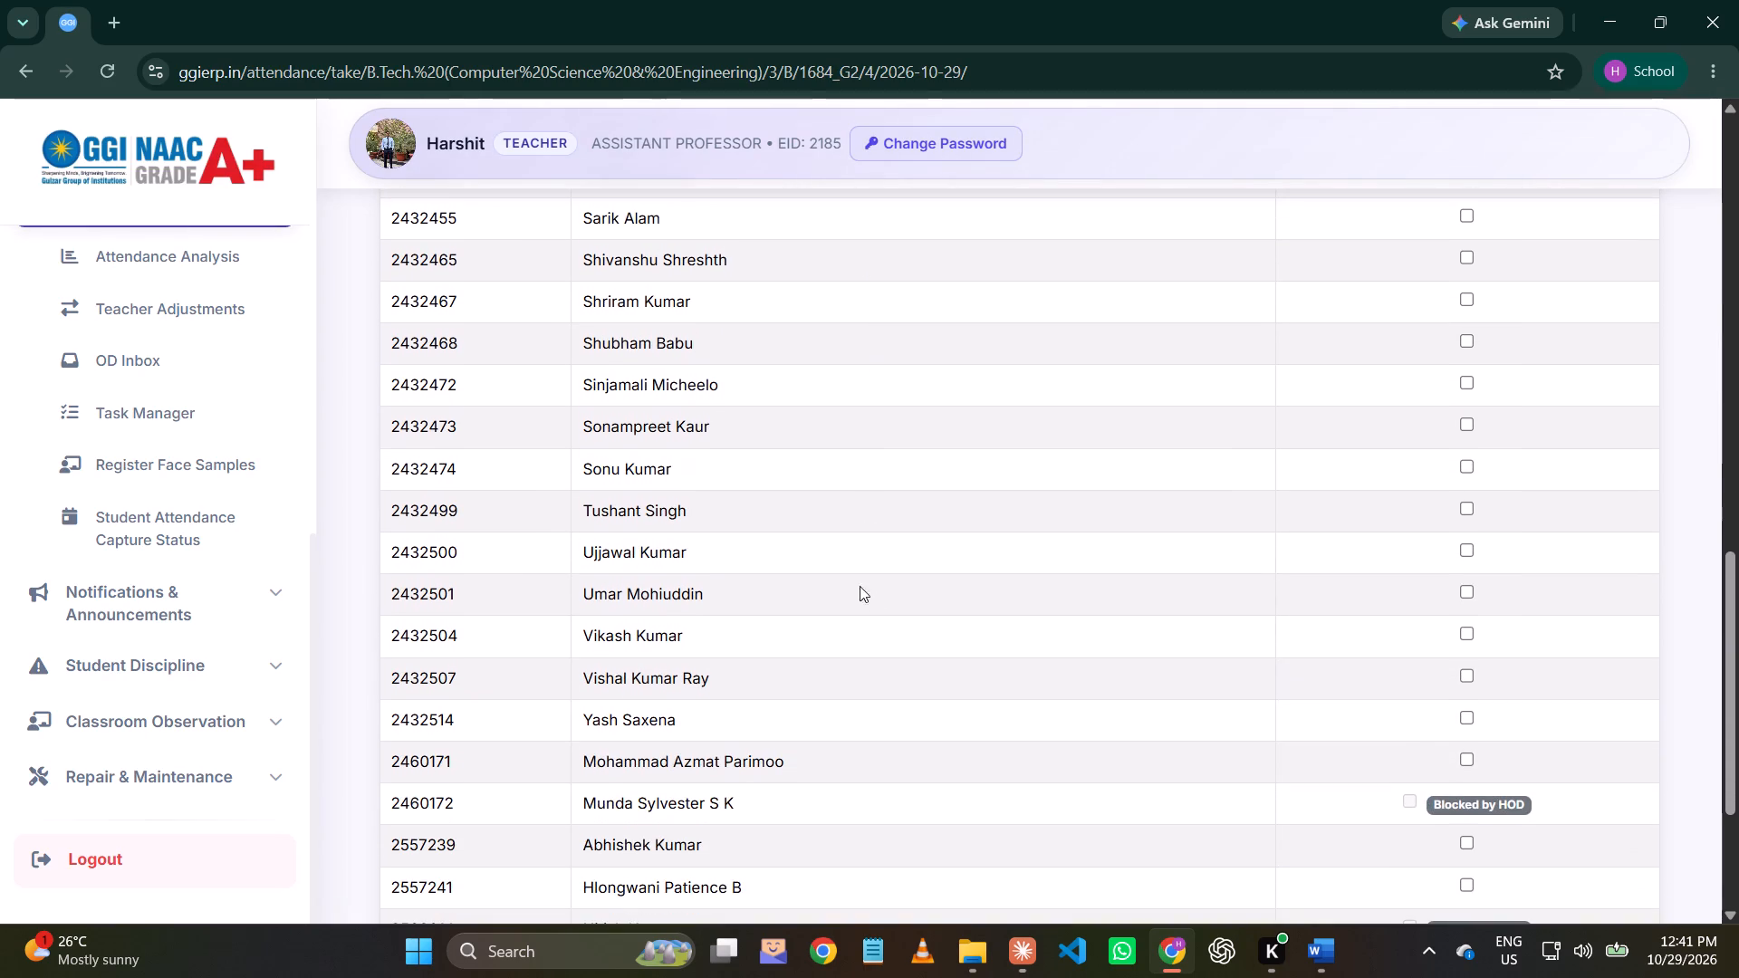
pyautogui.click(1464, 592)
pyautogui.scroll(-5, 1062, 704)
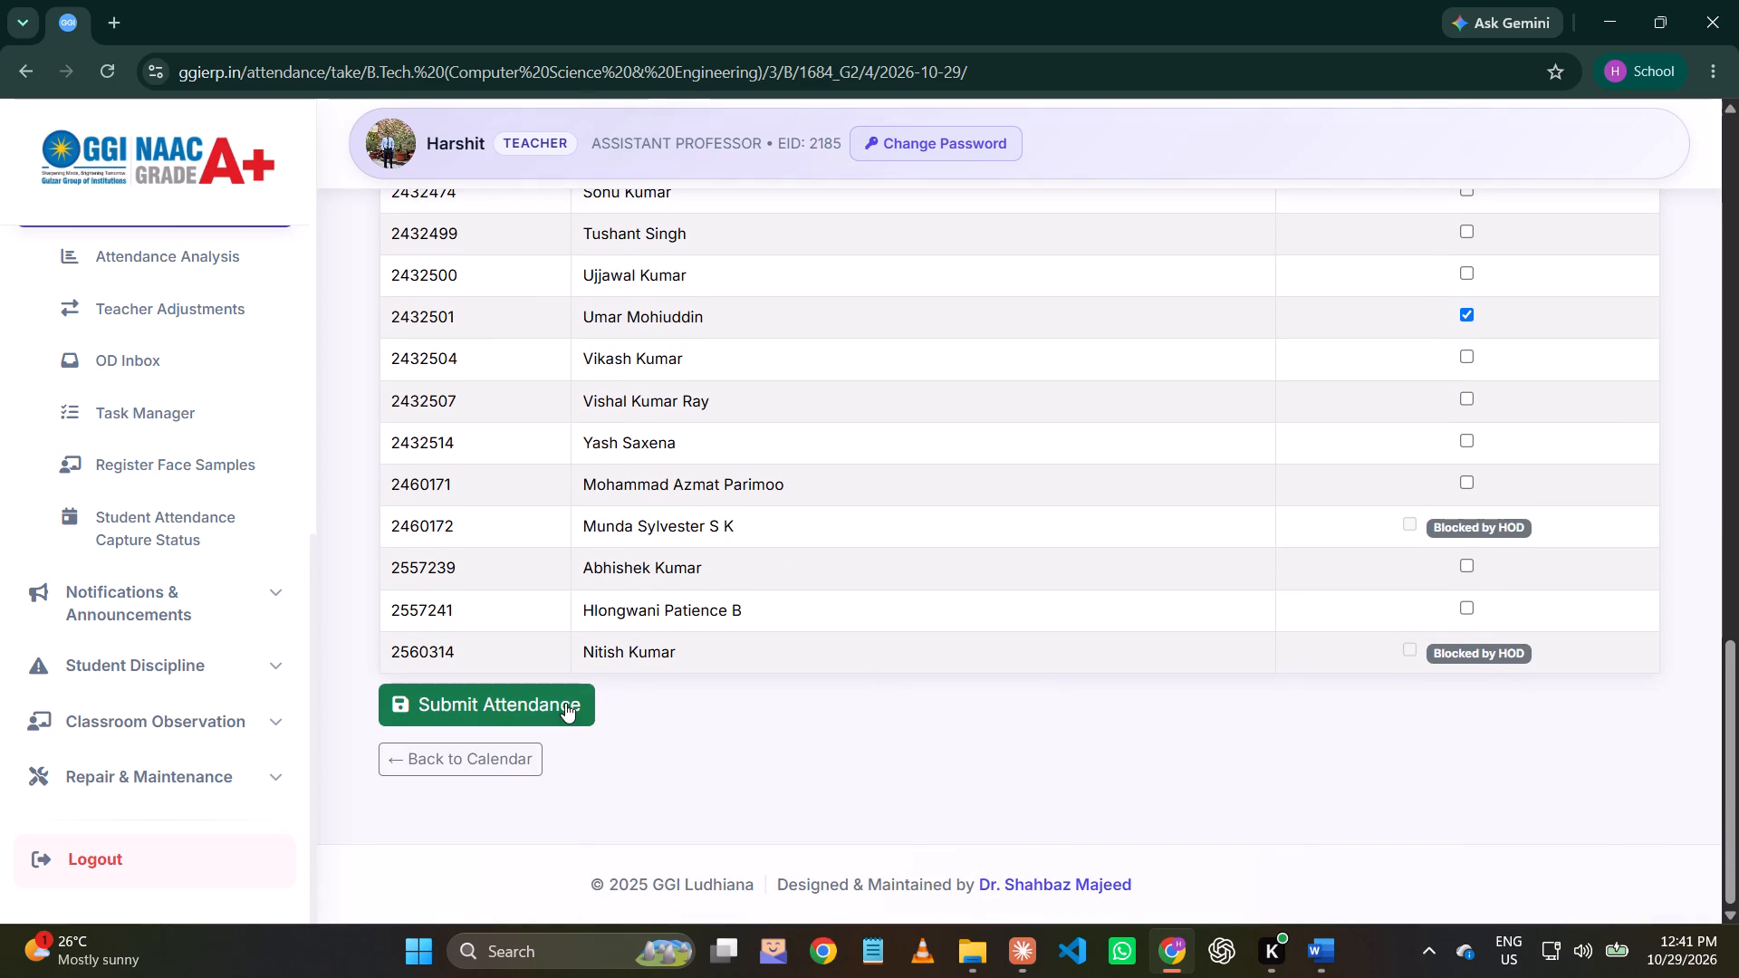
pyautogui.click(564, 703)
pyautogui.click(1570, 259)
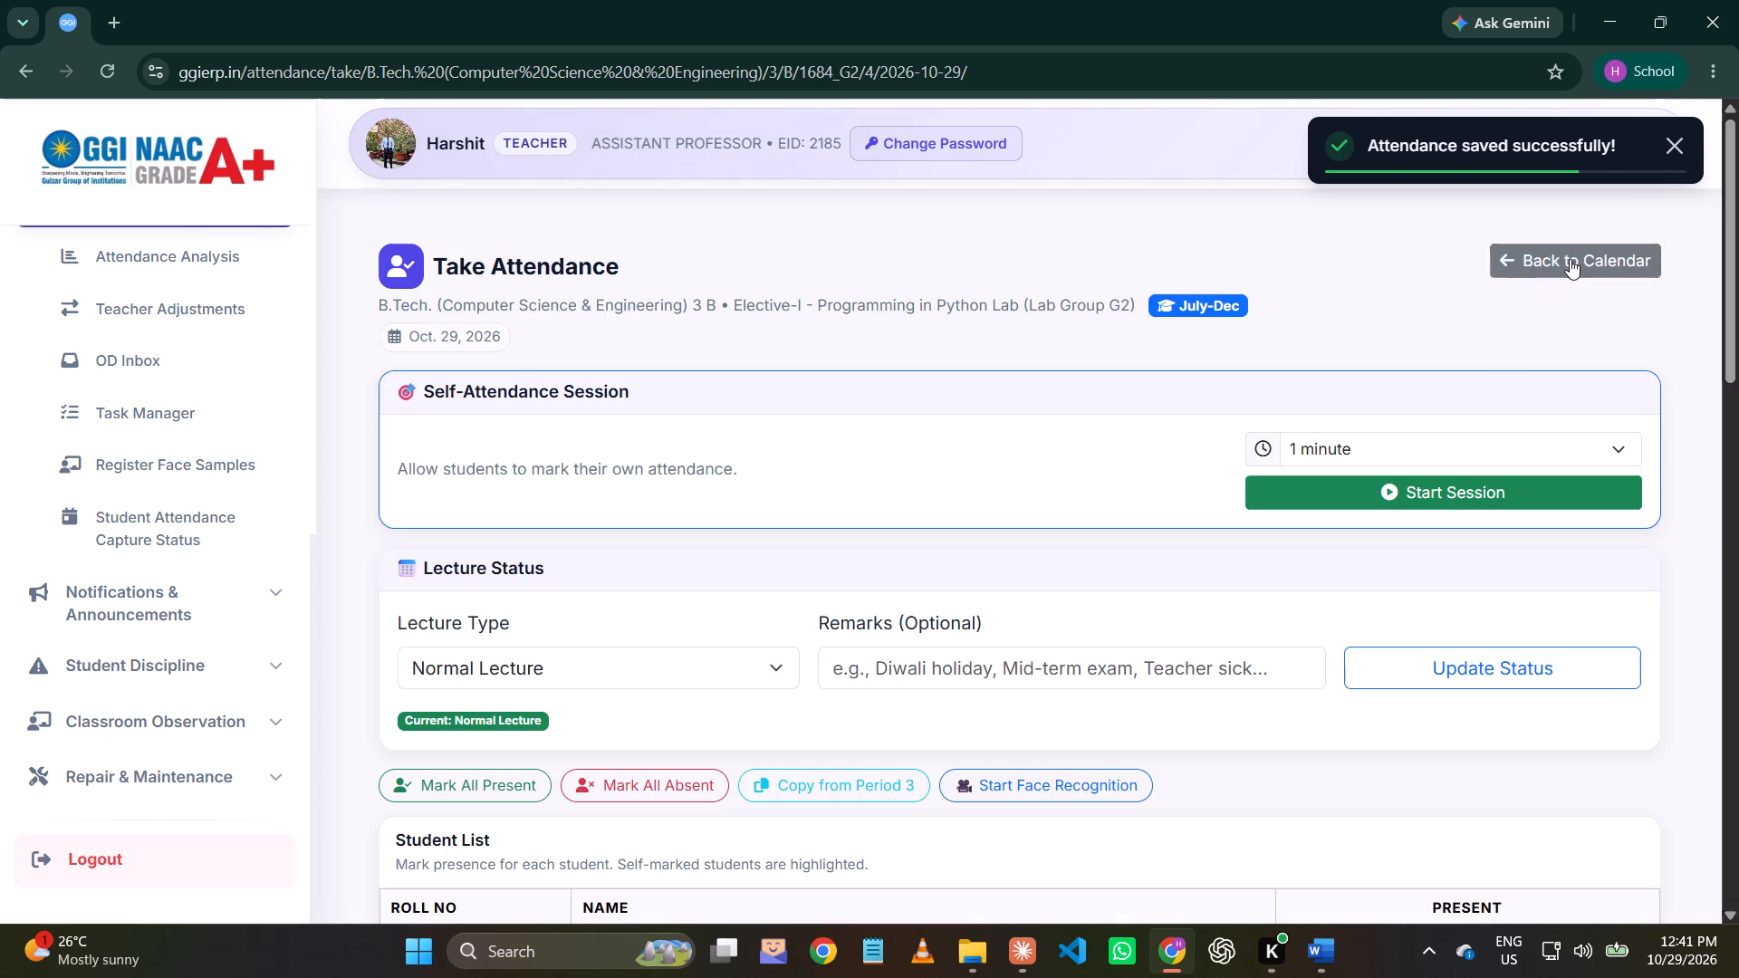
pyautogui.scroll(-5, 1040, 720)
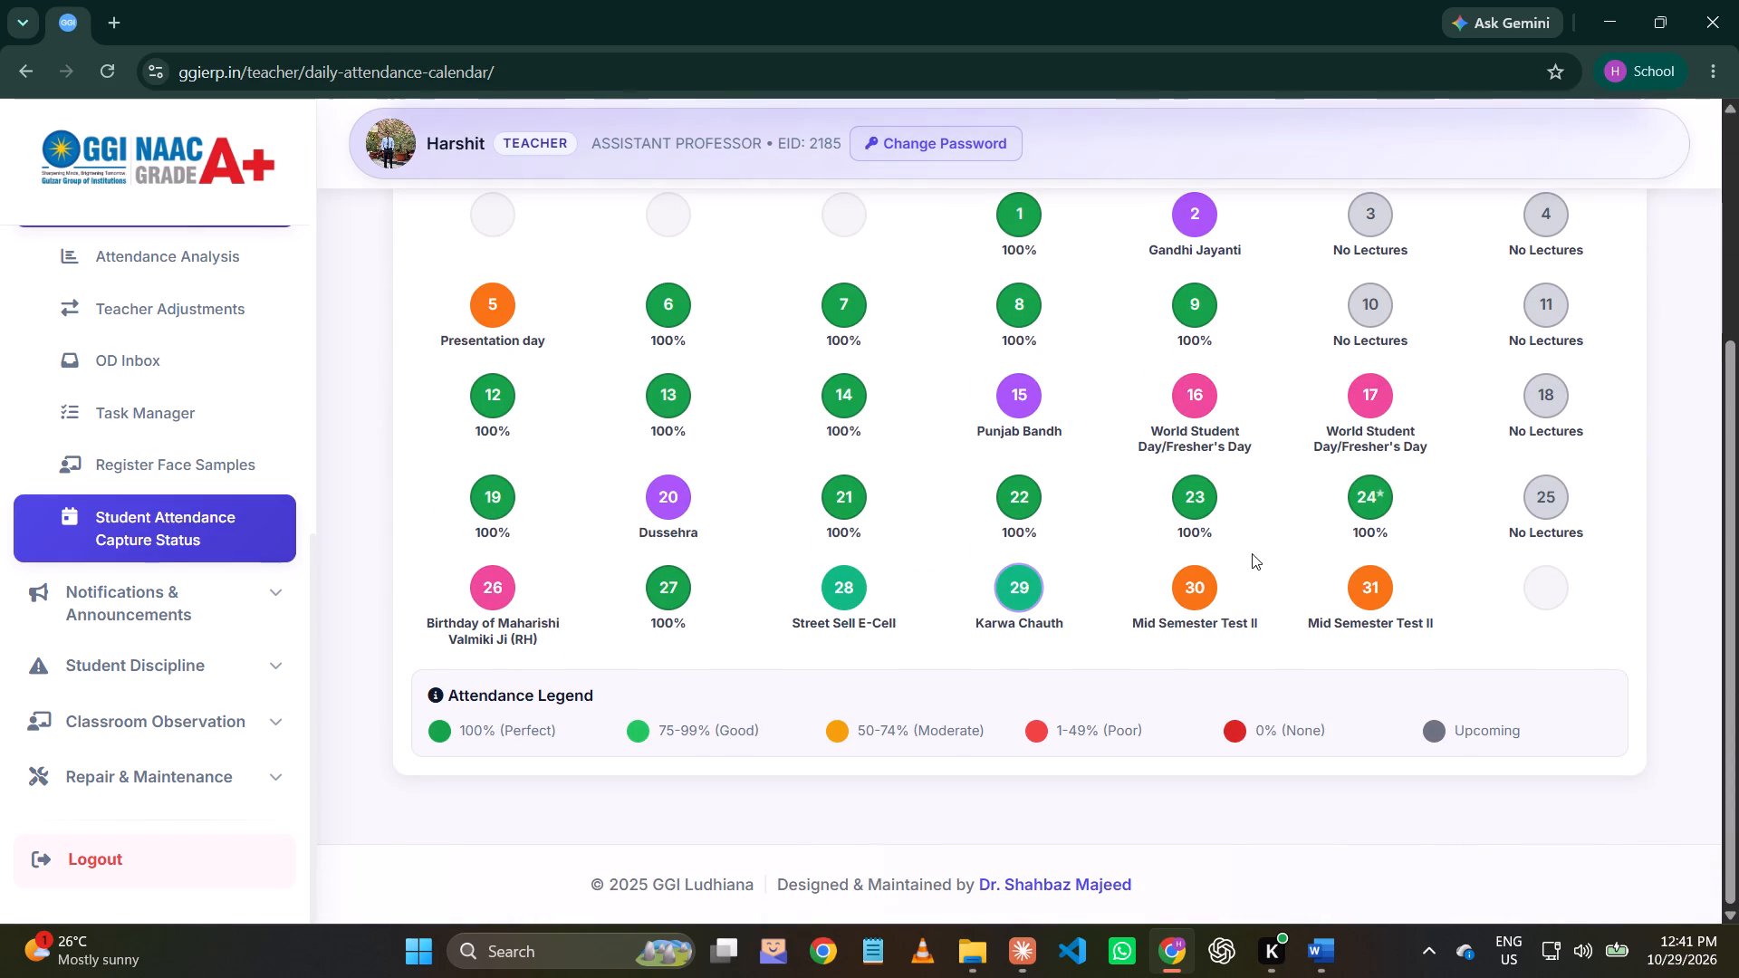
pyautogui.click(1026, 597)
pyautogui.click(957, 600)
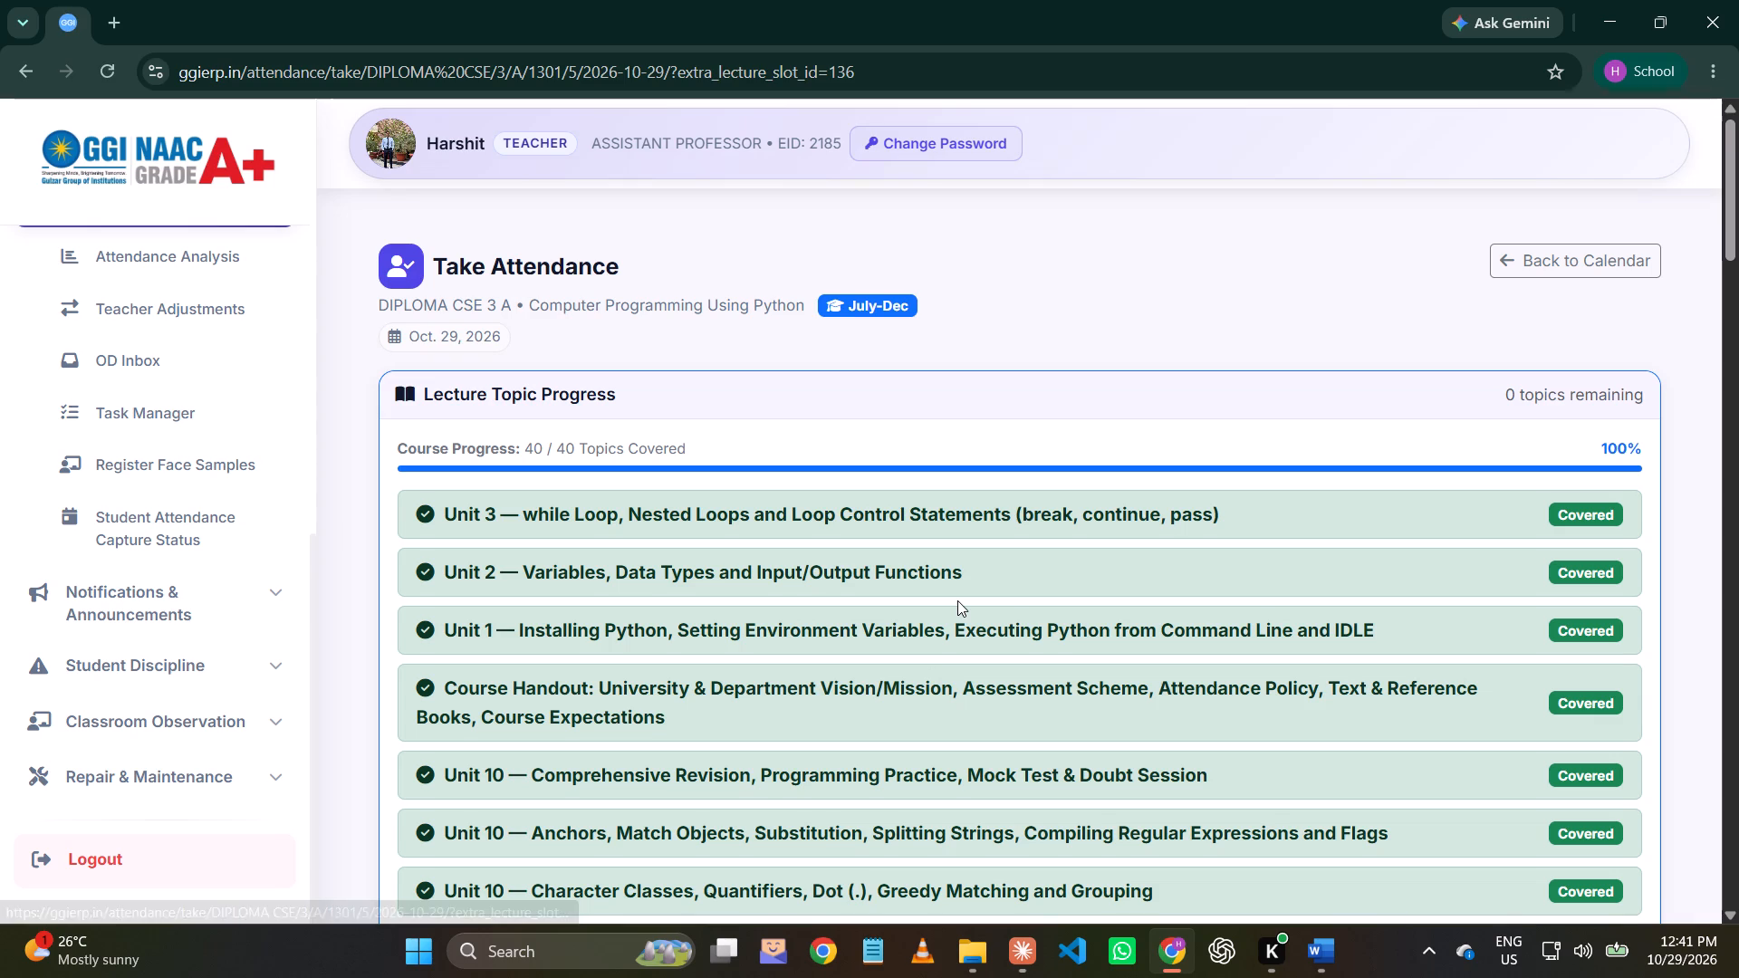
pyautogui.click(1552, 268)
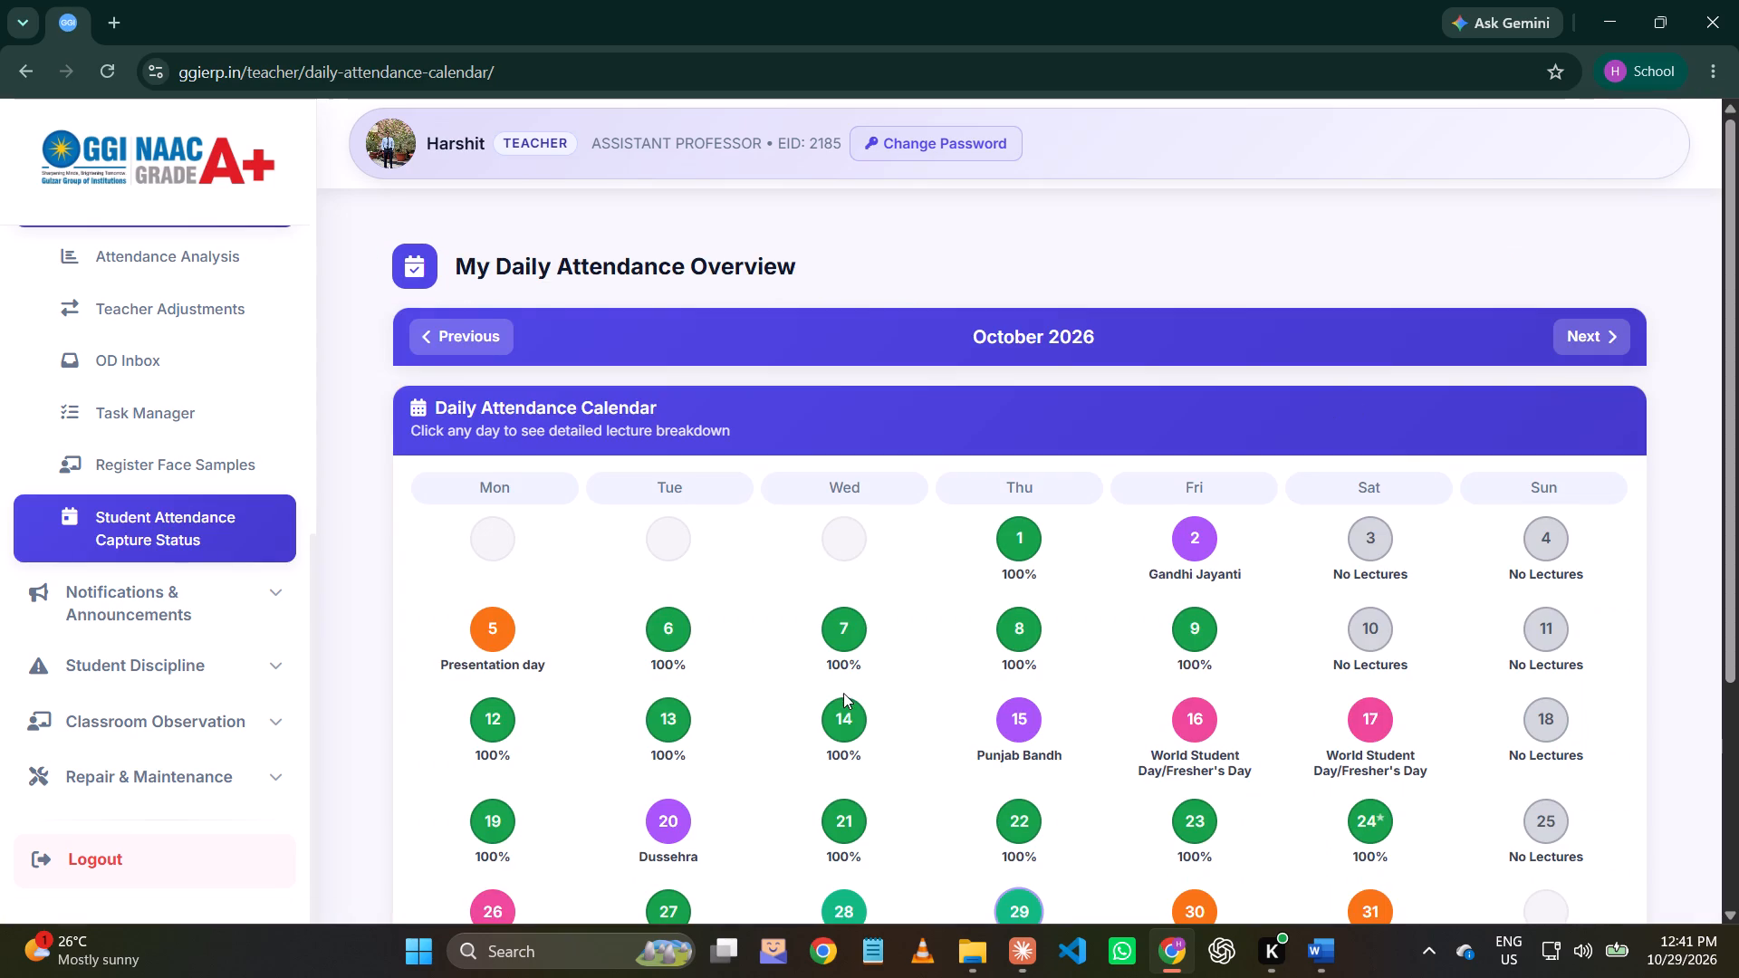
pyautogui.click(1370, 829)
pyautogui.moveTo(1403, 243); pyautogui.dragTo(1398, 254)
# Reopen the 29 October period 4 Python Lab (G2) attendance for 3 B, check the marked student and submit it again.
pyautogui.scroll(-4, 1368, 485)
pyautogui.click(1026, 602)
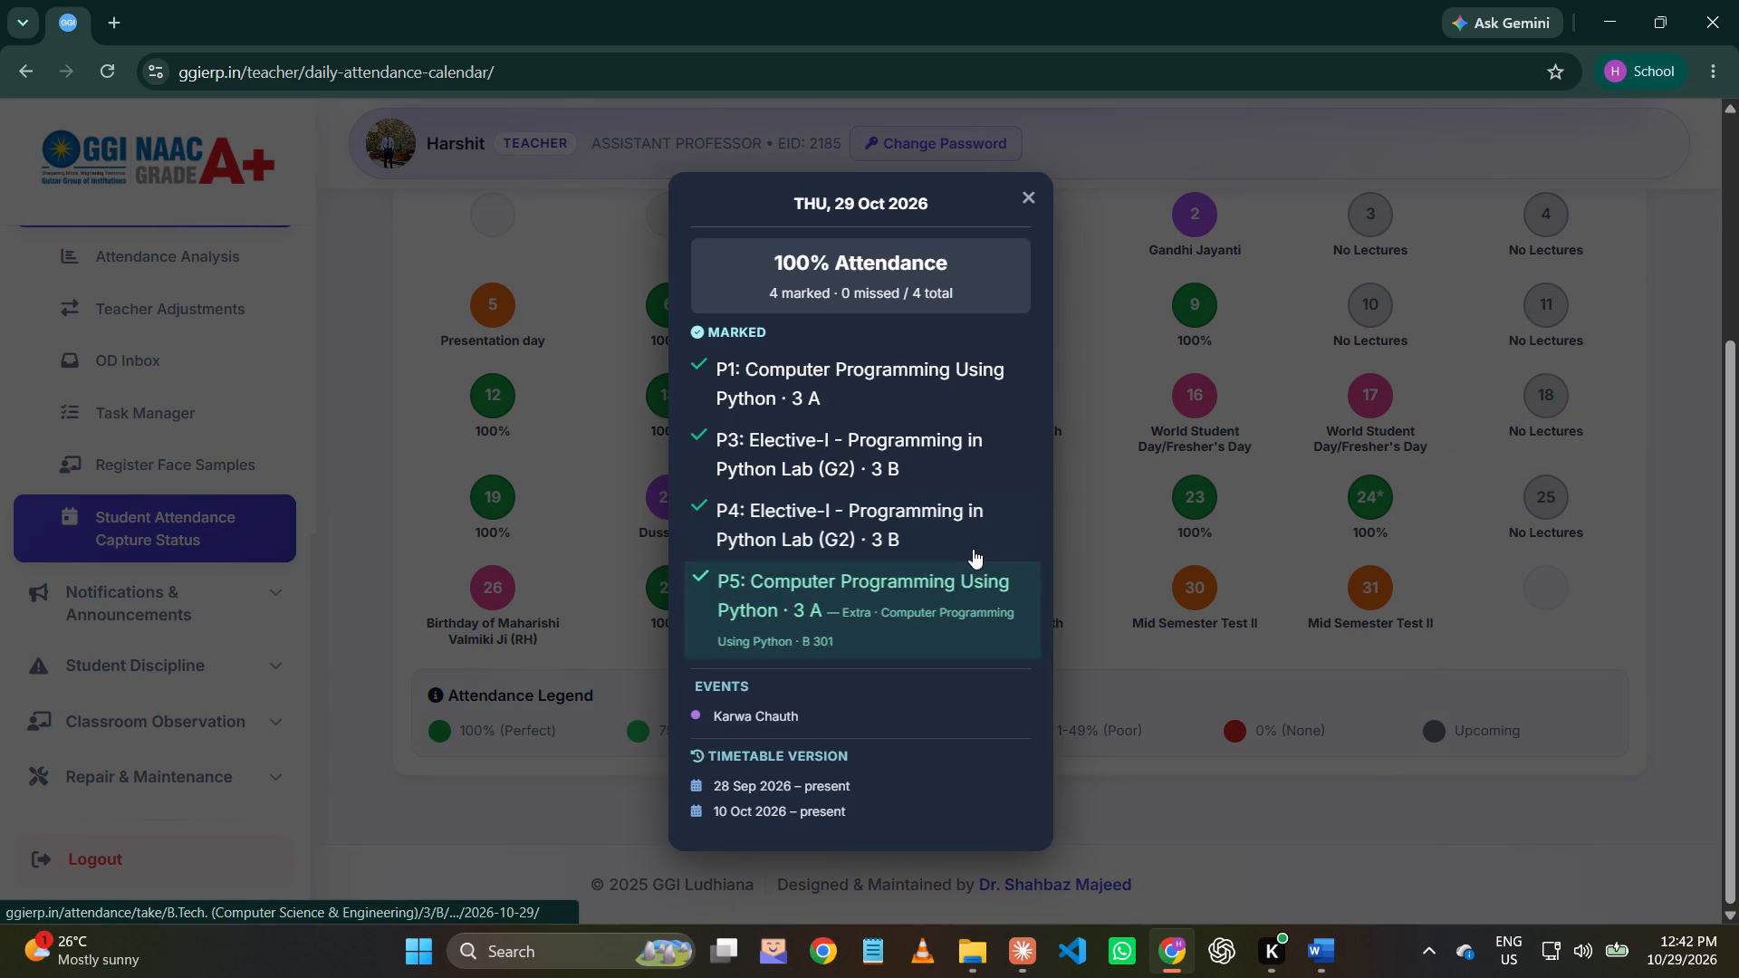
pyautogui.click(966, 543)
pyautogui.scroll(-13, 955, 678)
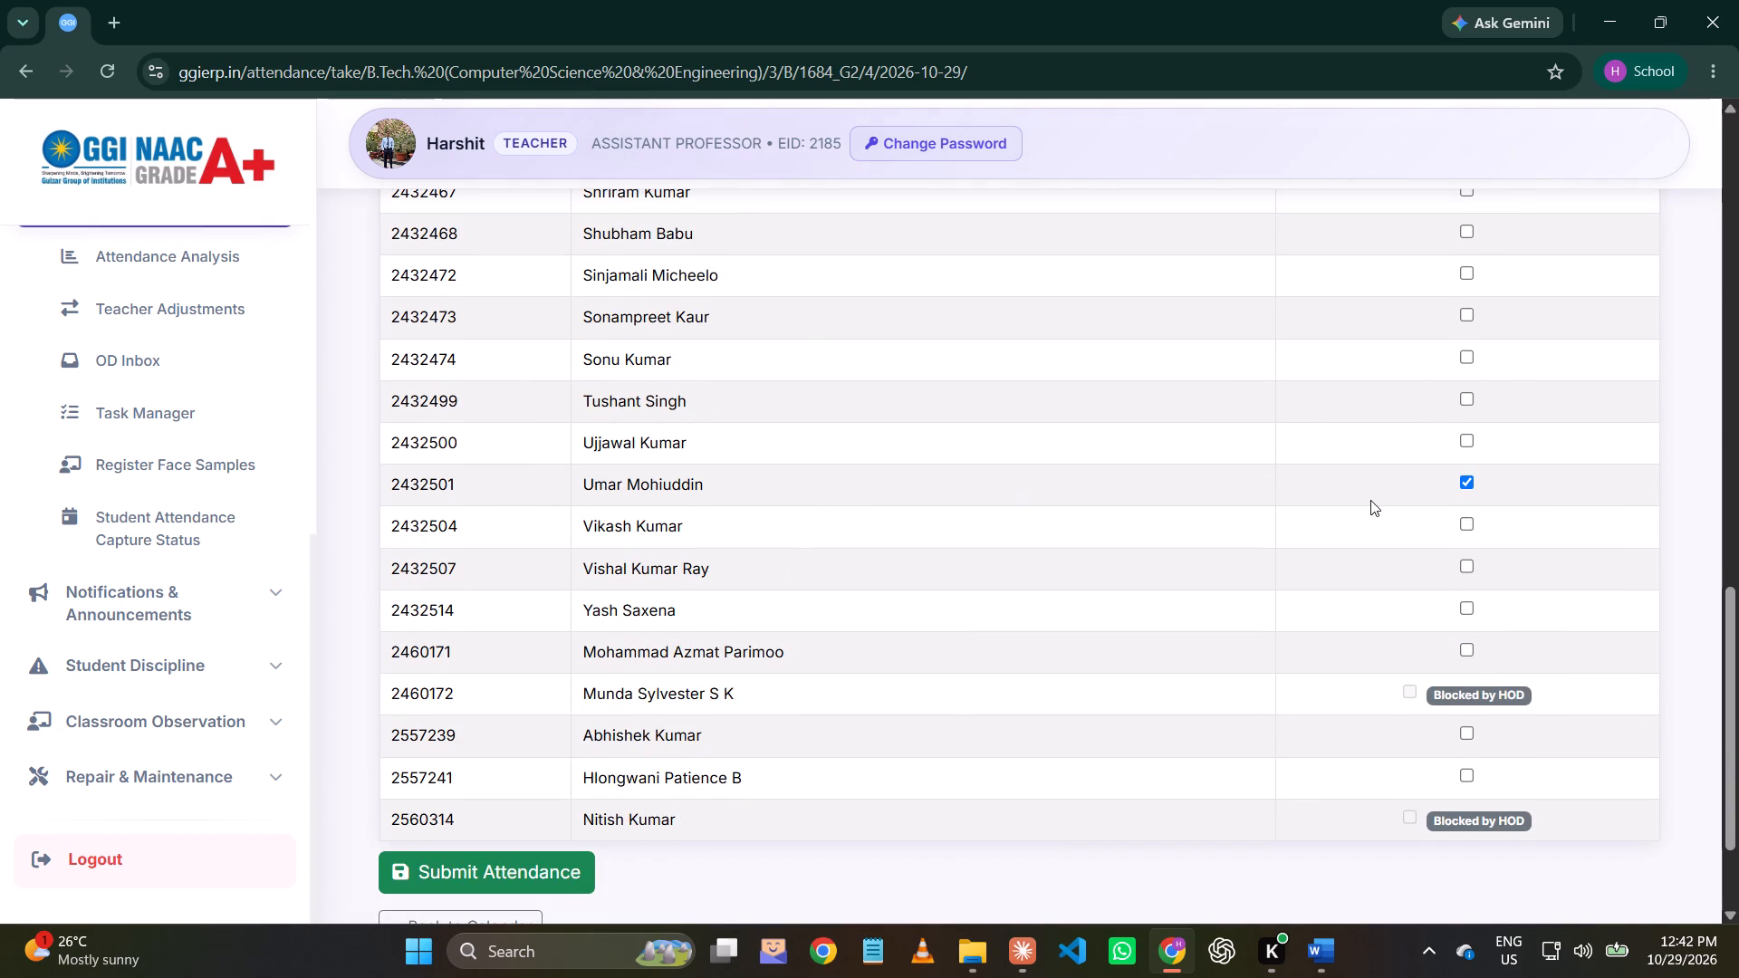
pyautogui.click(521, 871)
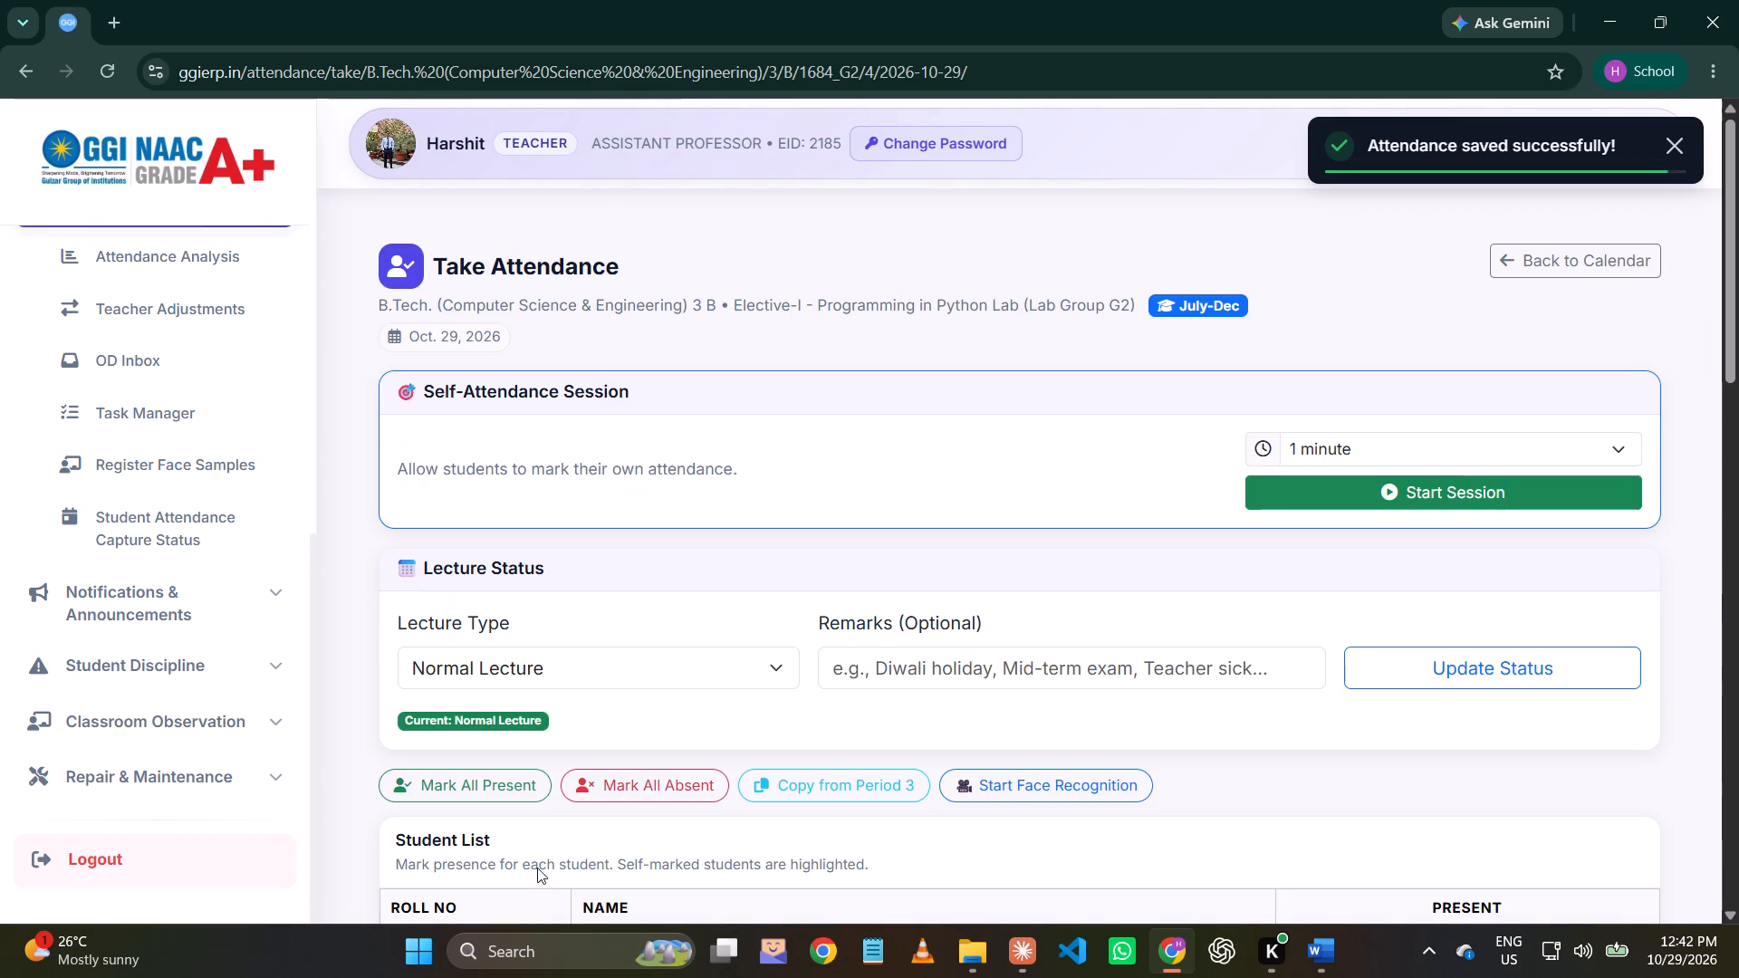
pyautogui.scroll(-3, 1320, 605)
pyautogui.scroll(3, 1320, 605)
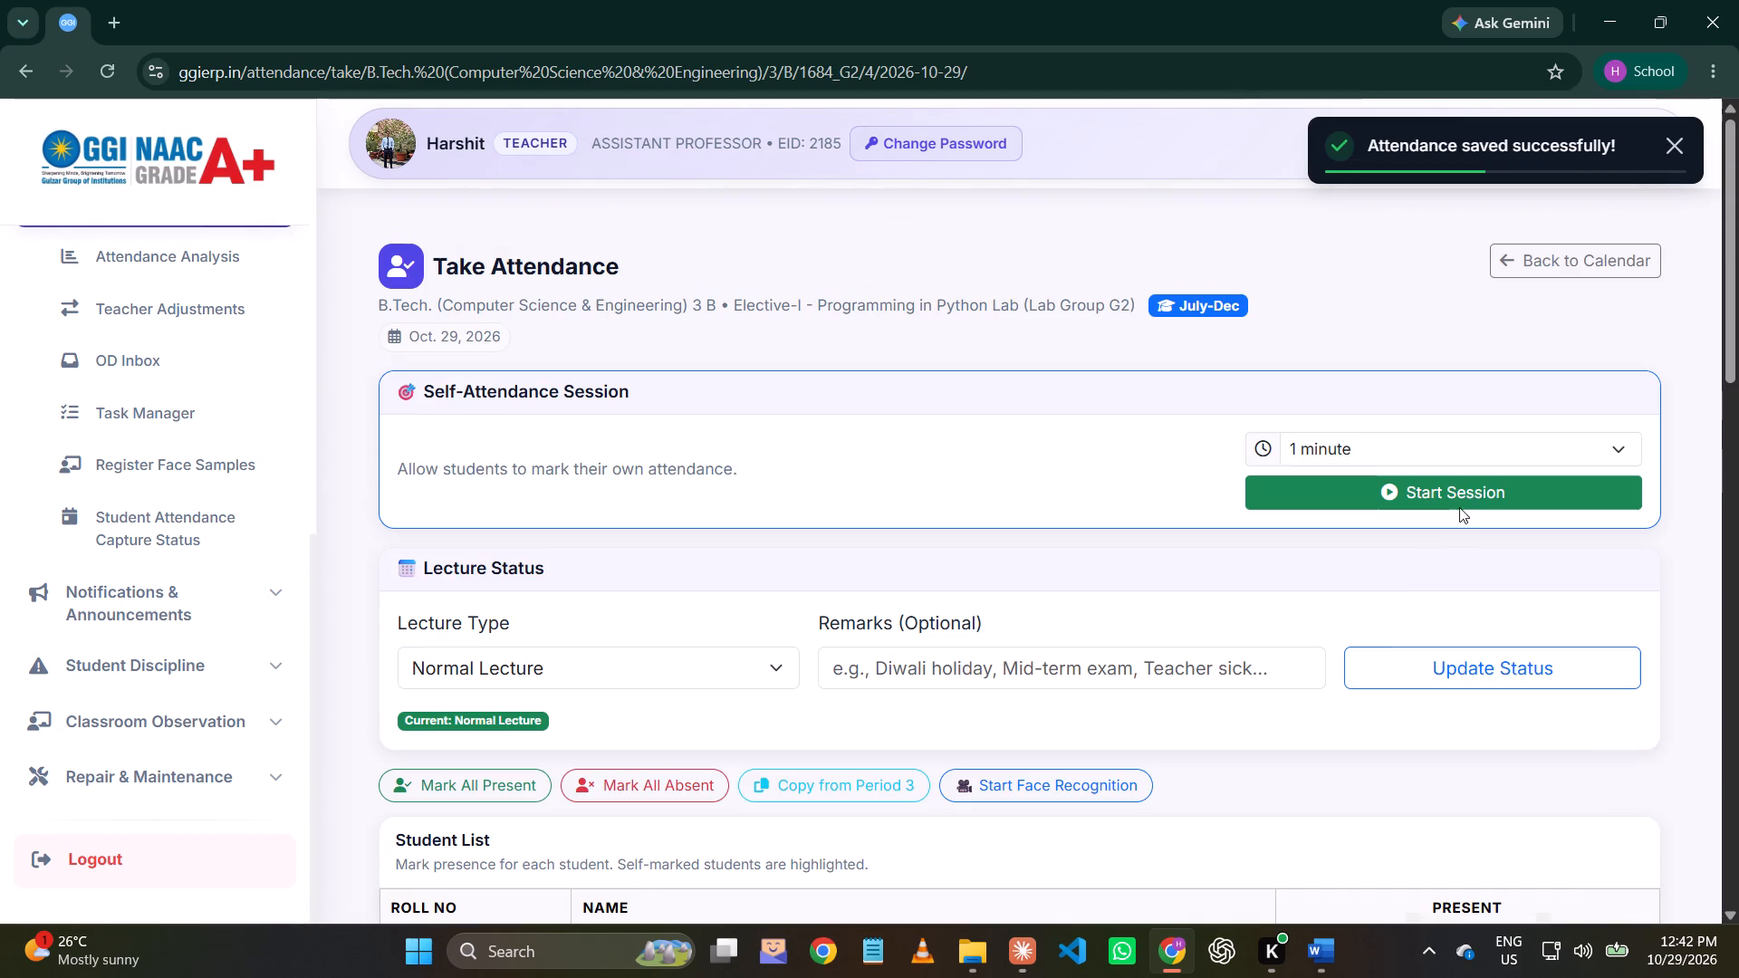
# Return to the calendar, open the 29 October period 3 Python Lab (G2) attendance for 3 B, and review the student list.
pyautogui.click(1558, 268)
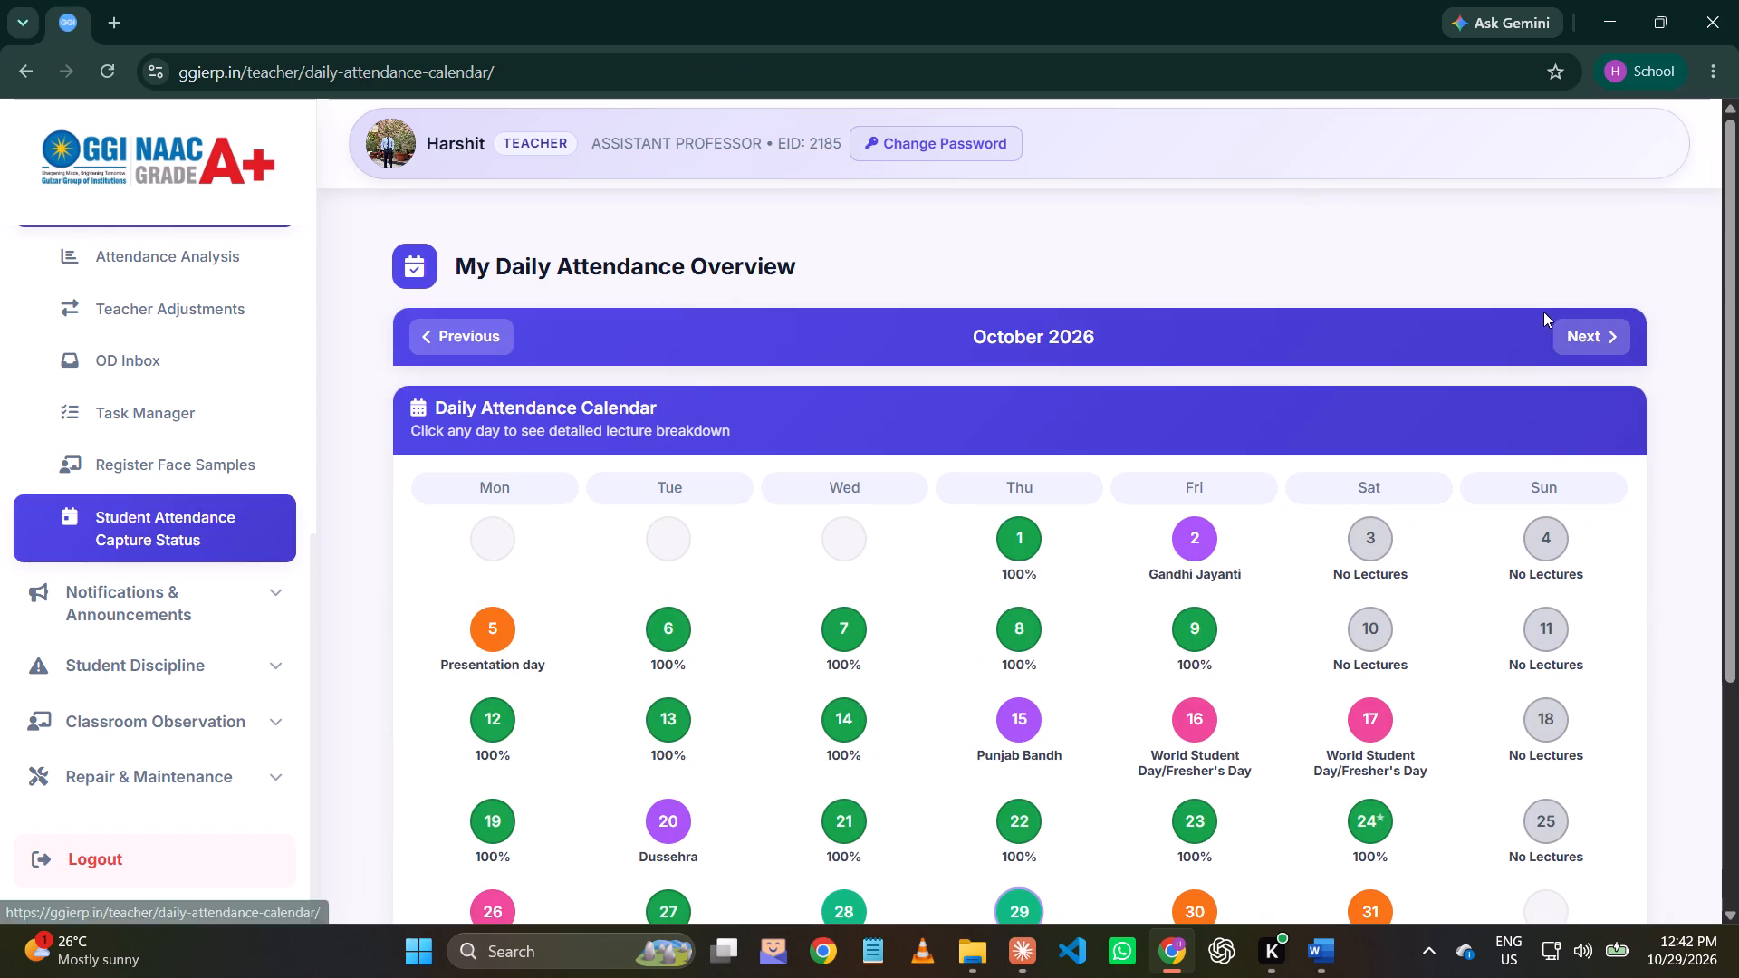
pyautogui.scroll(-4, 1126, 587)
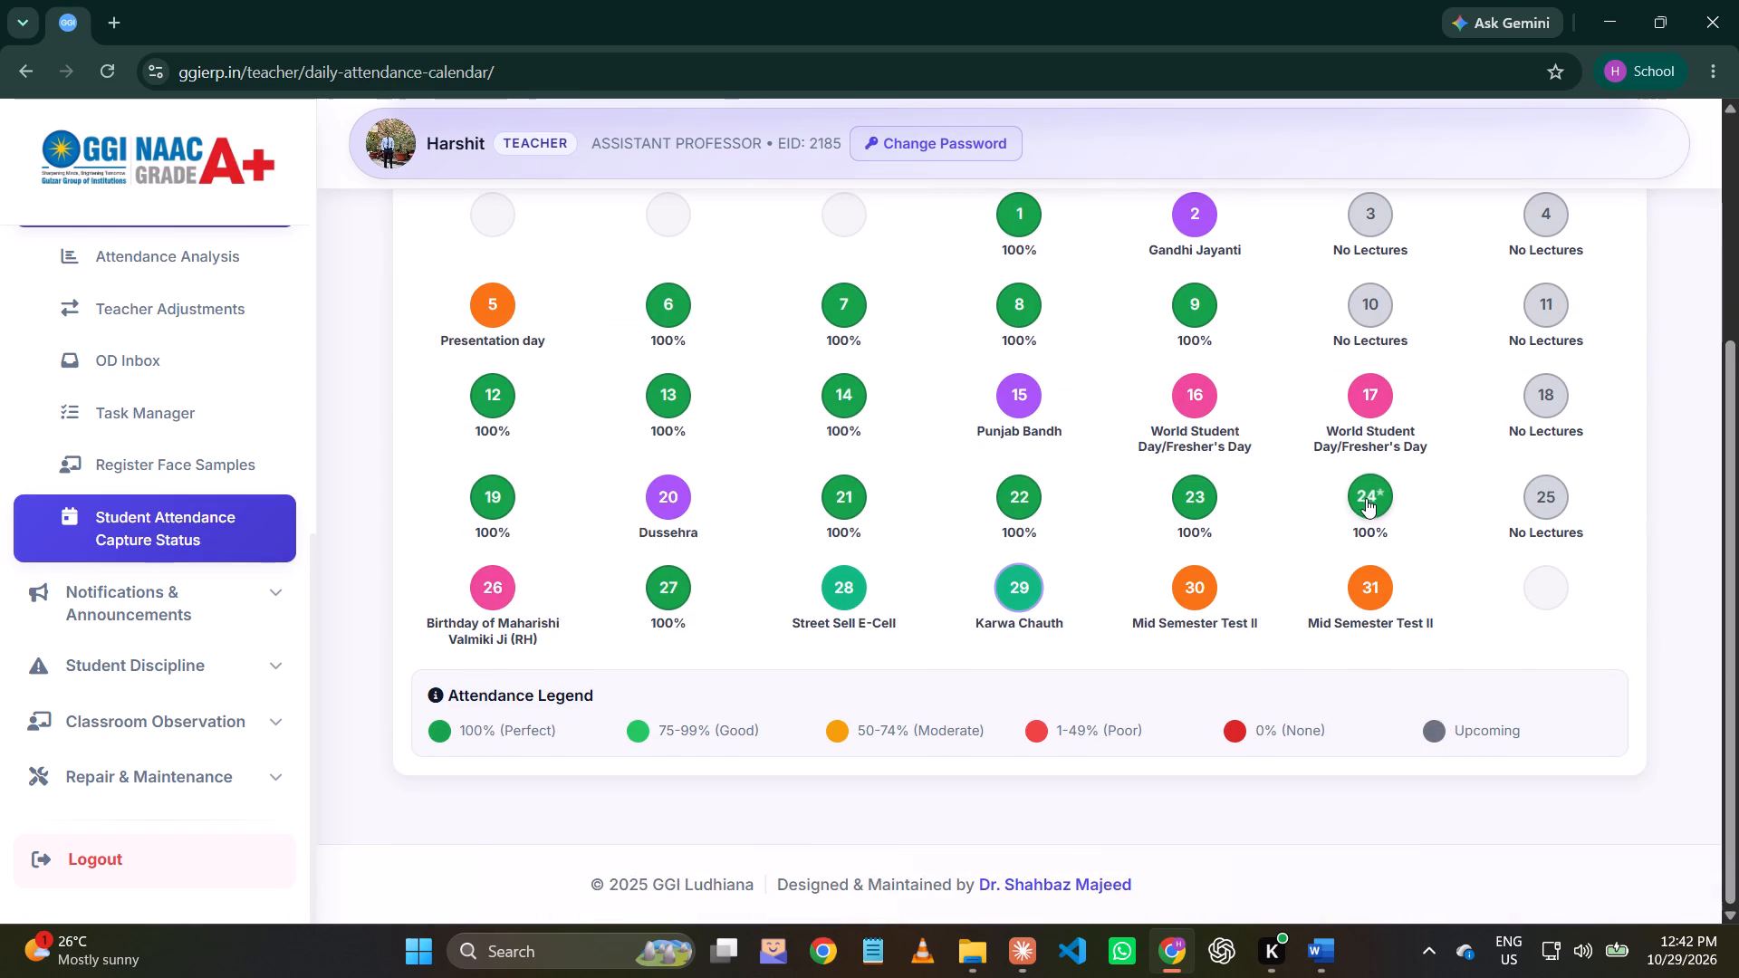
pyautogui.click(1014, 595)
pyautogui.click(900, 466)
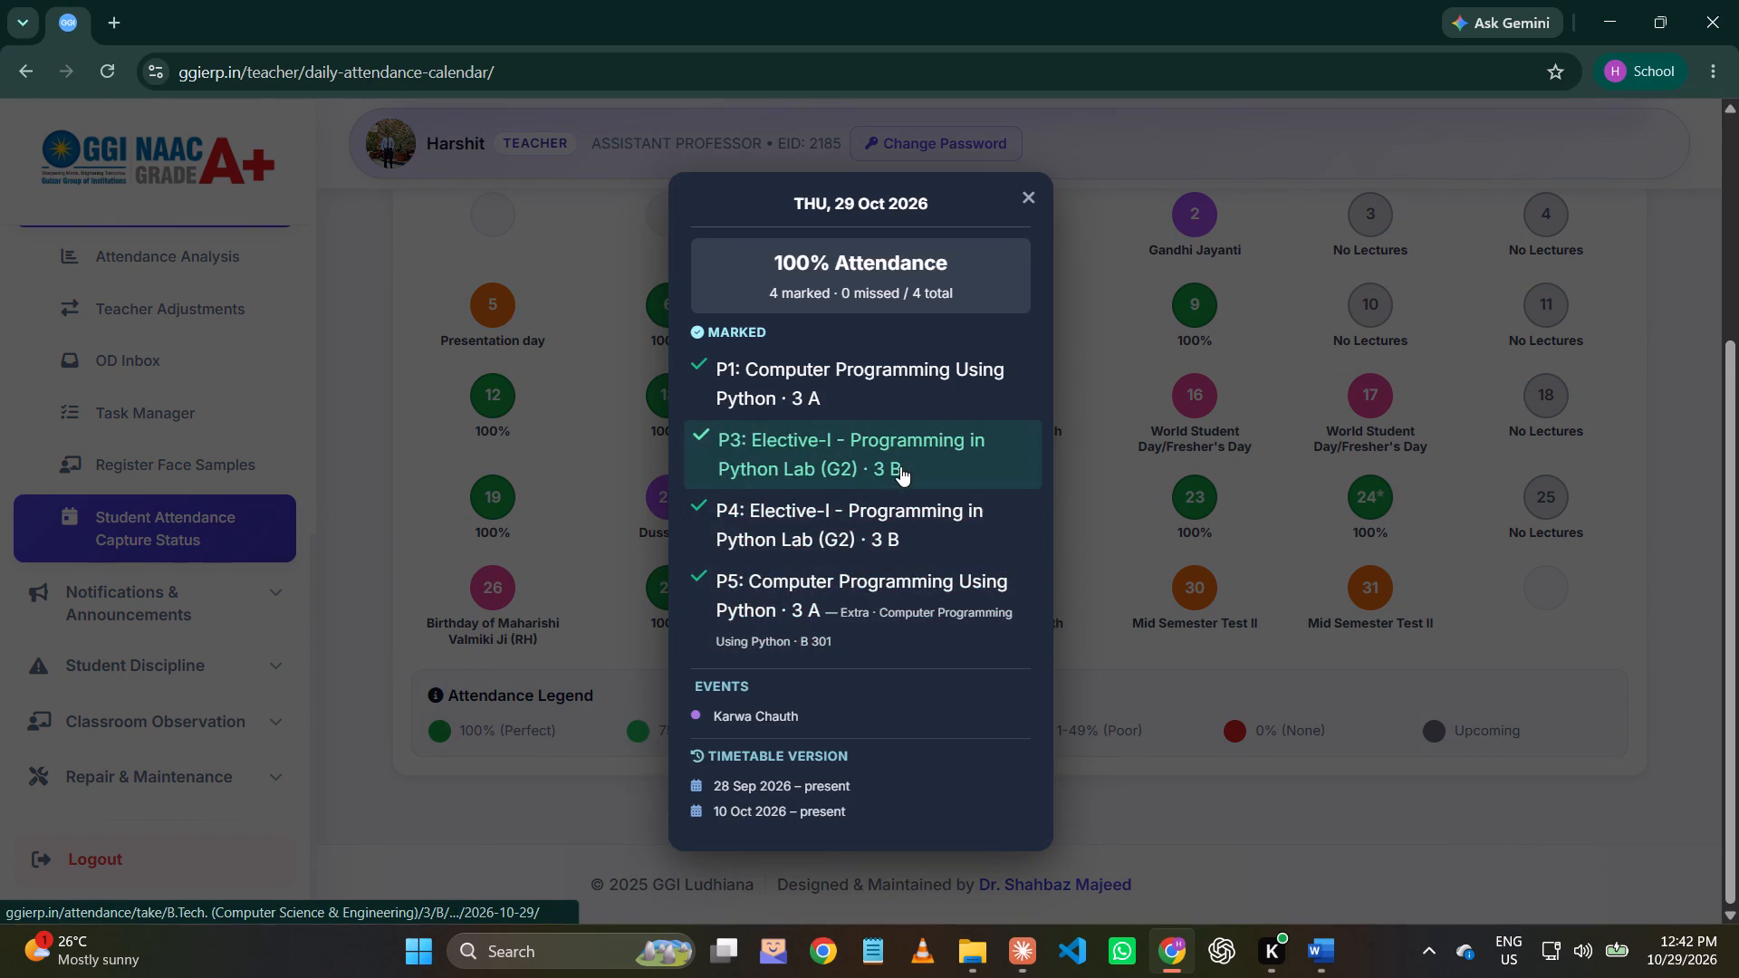
pyautogui.scroll(-13, 1020, 686)
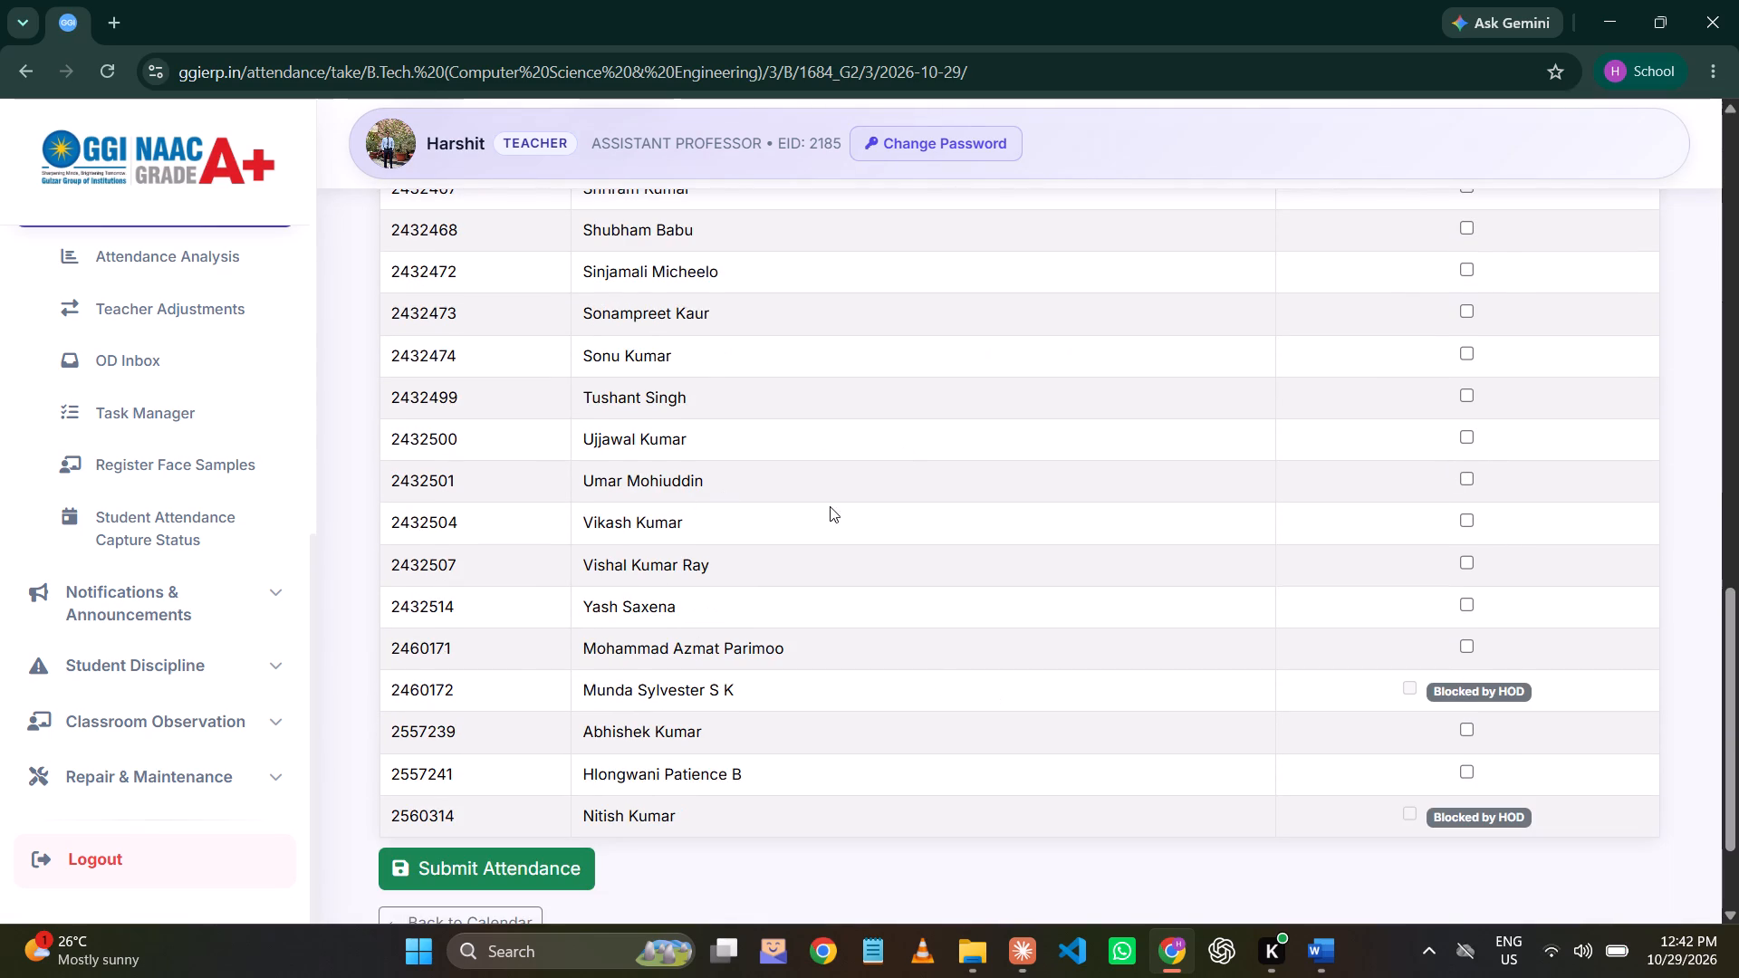
# Mark the ninth student from the end of the list present for period 3.
pyautogui.click(1465, 475)
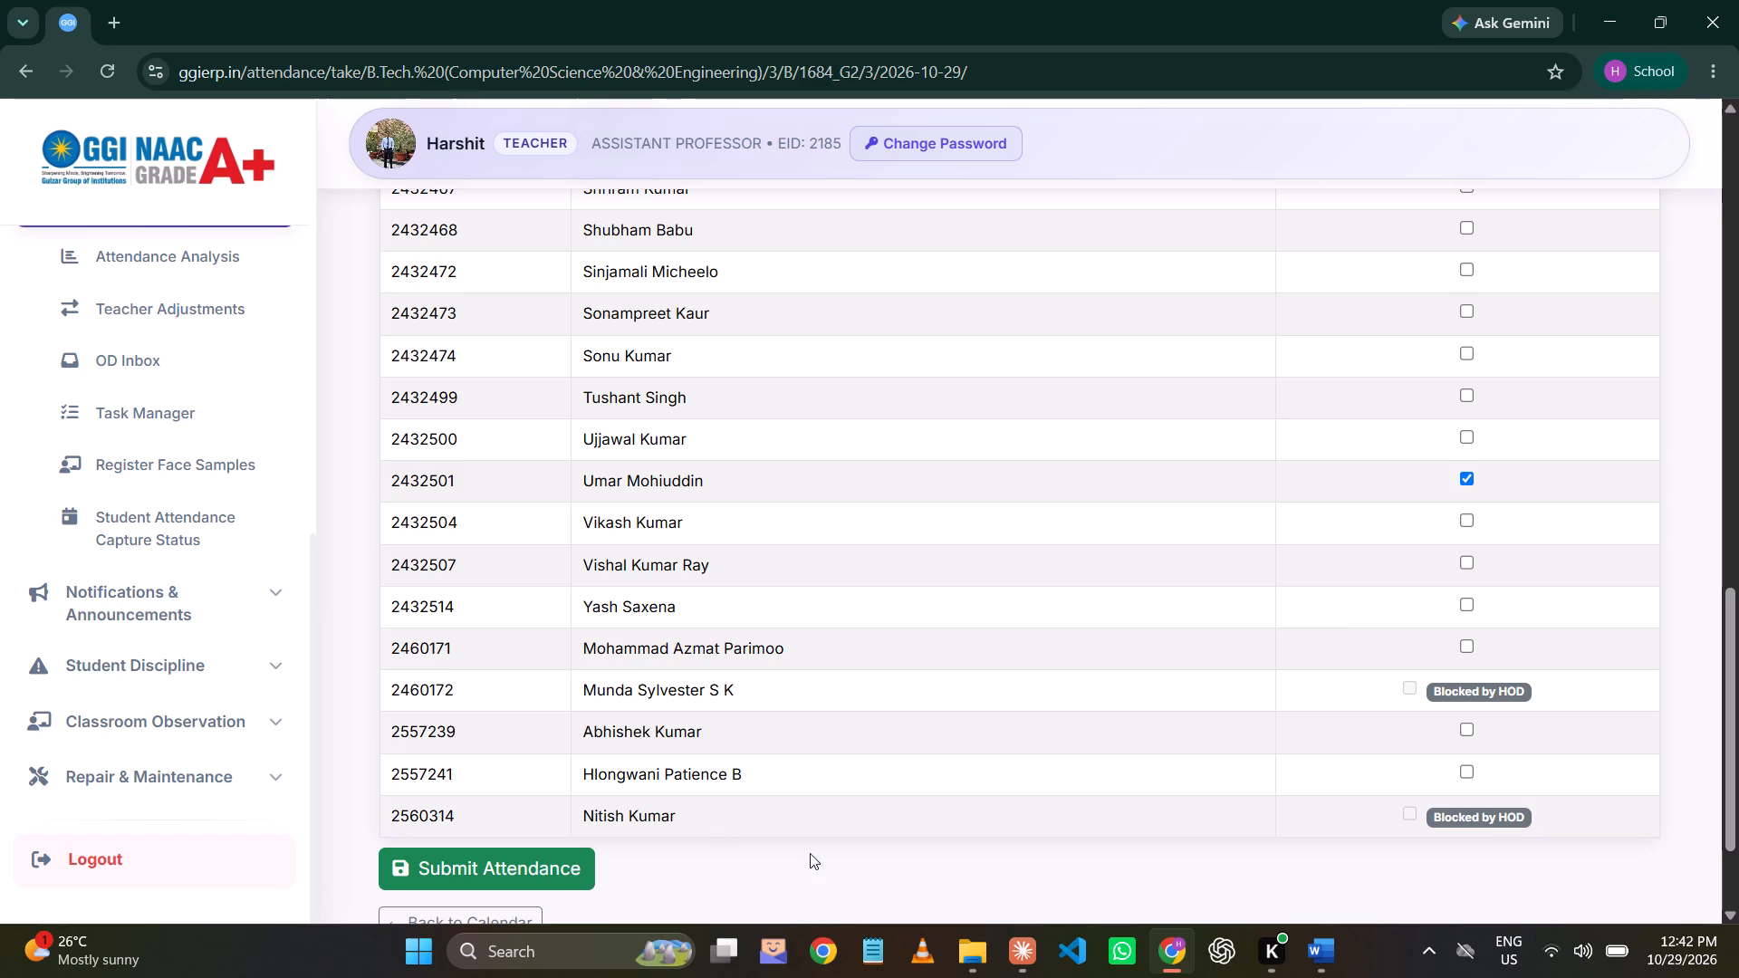
# Open the available Wi-Fi networks and look through the list, checking the current GSM_4G connection.
pyautogui.click(1552, 954)
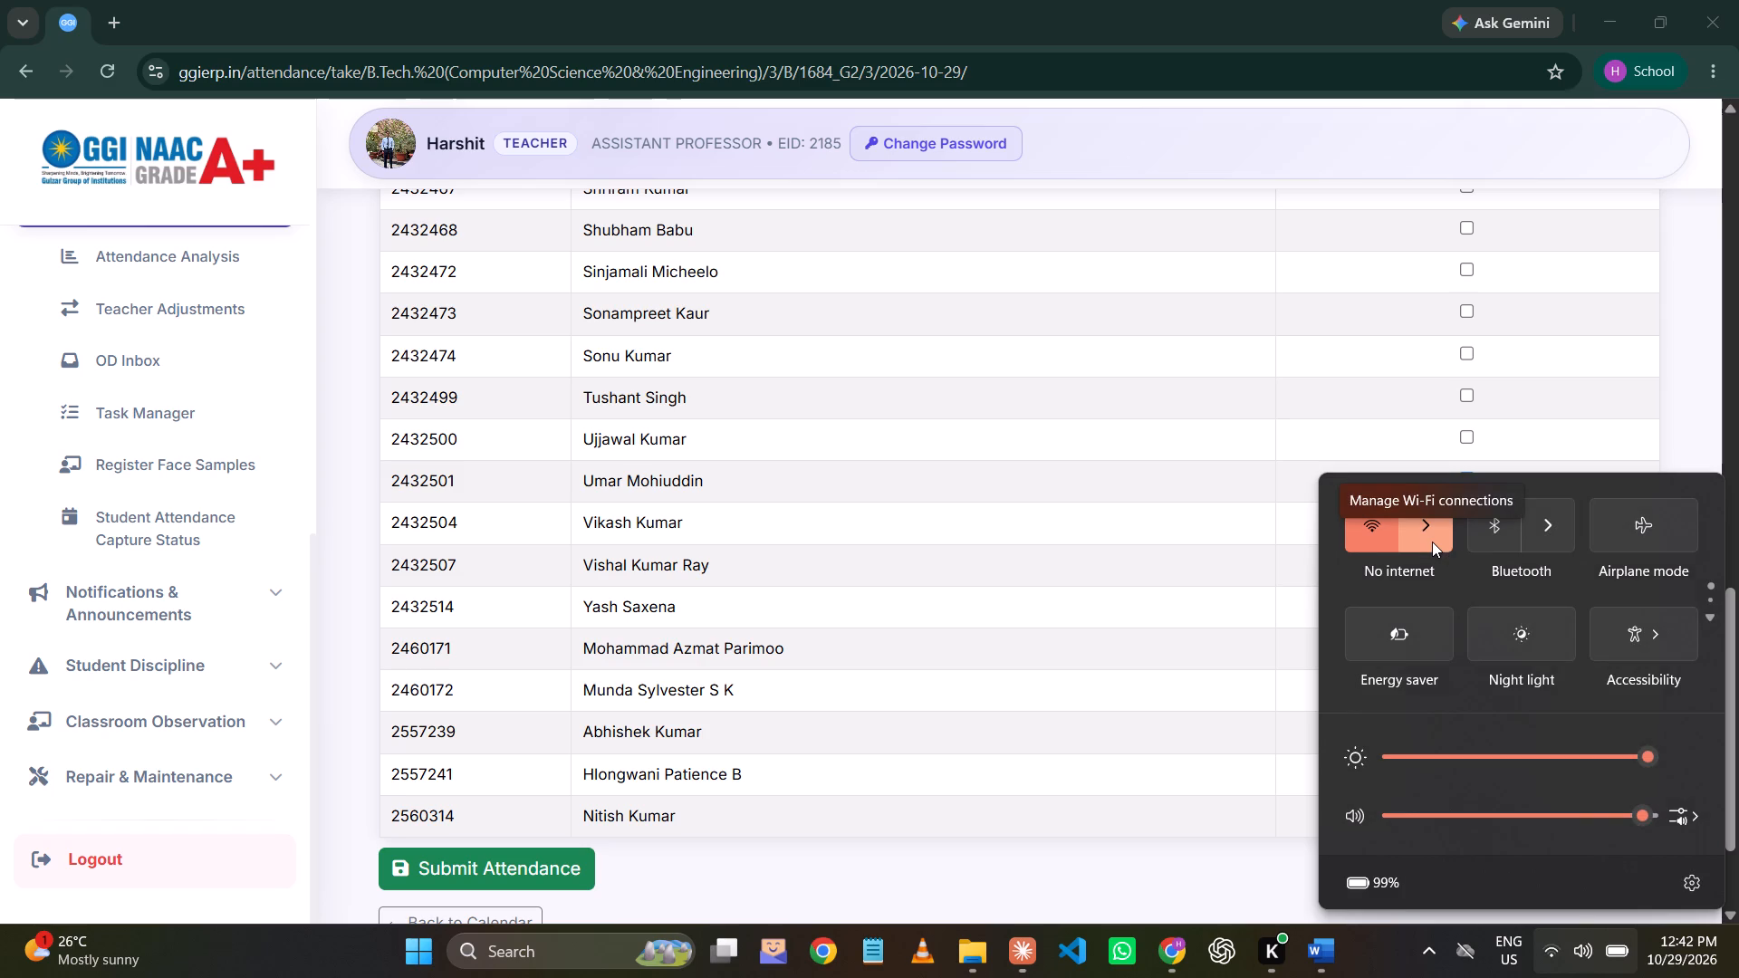
pyautogui.click(1425, 526)
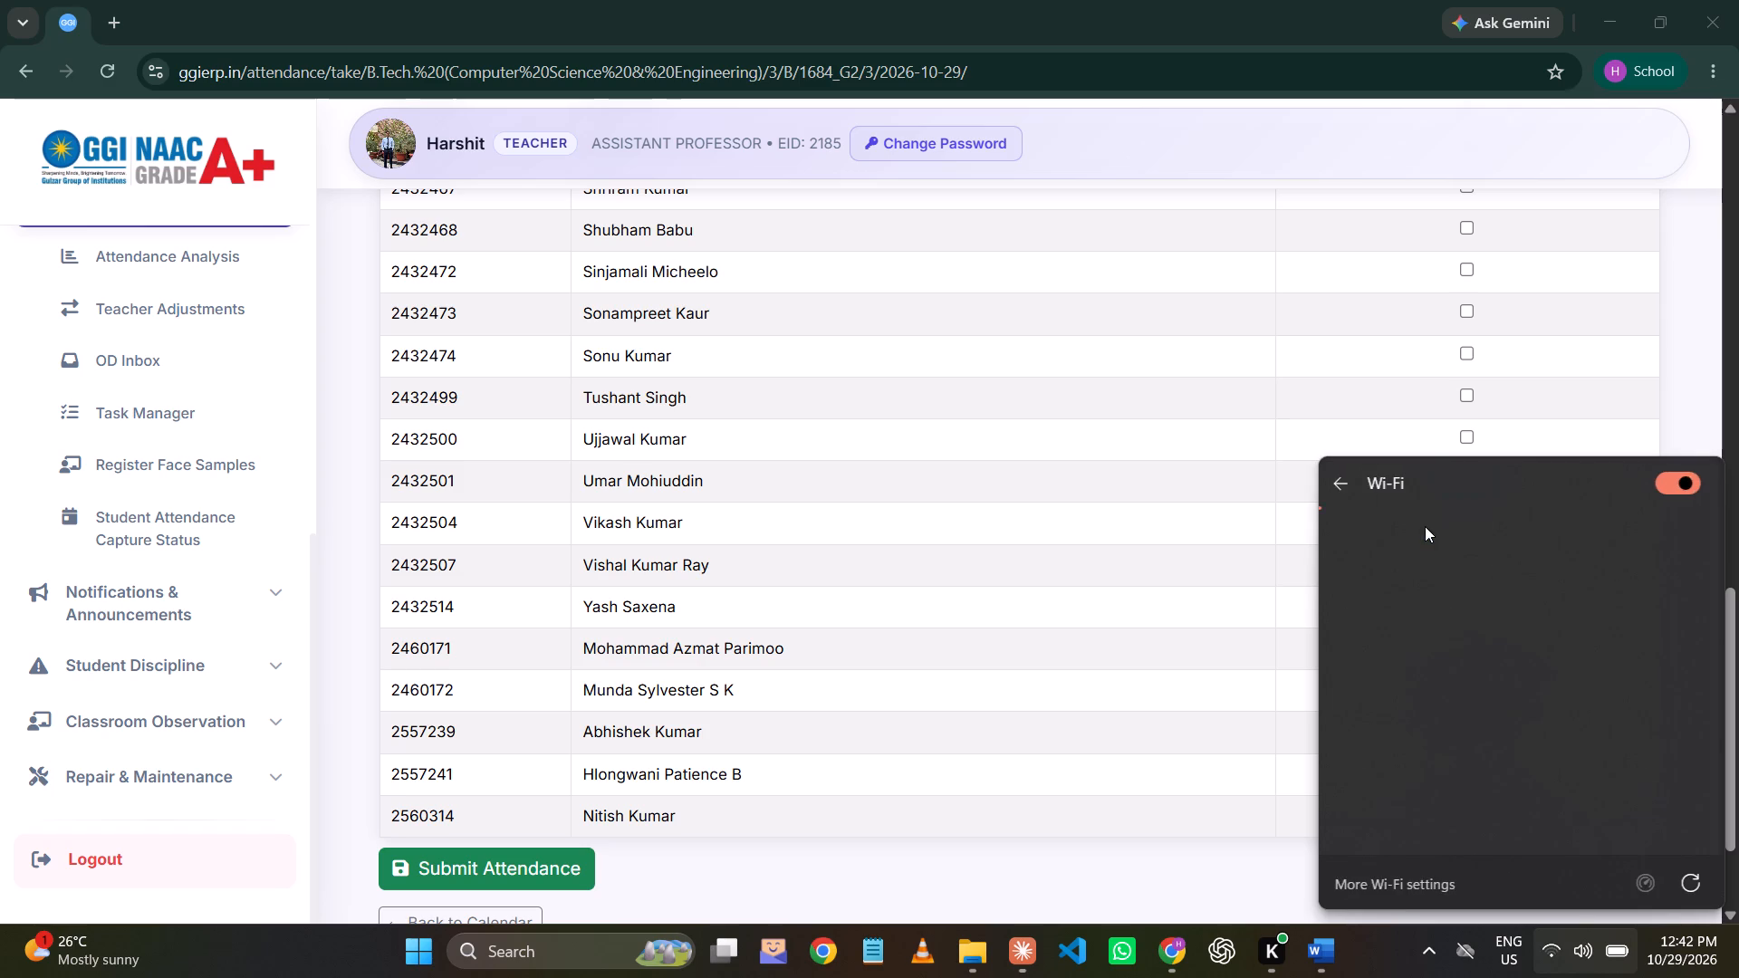
pyautogui.scroll(-5, 1463, 732)
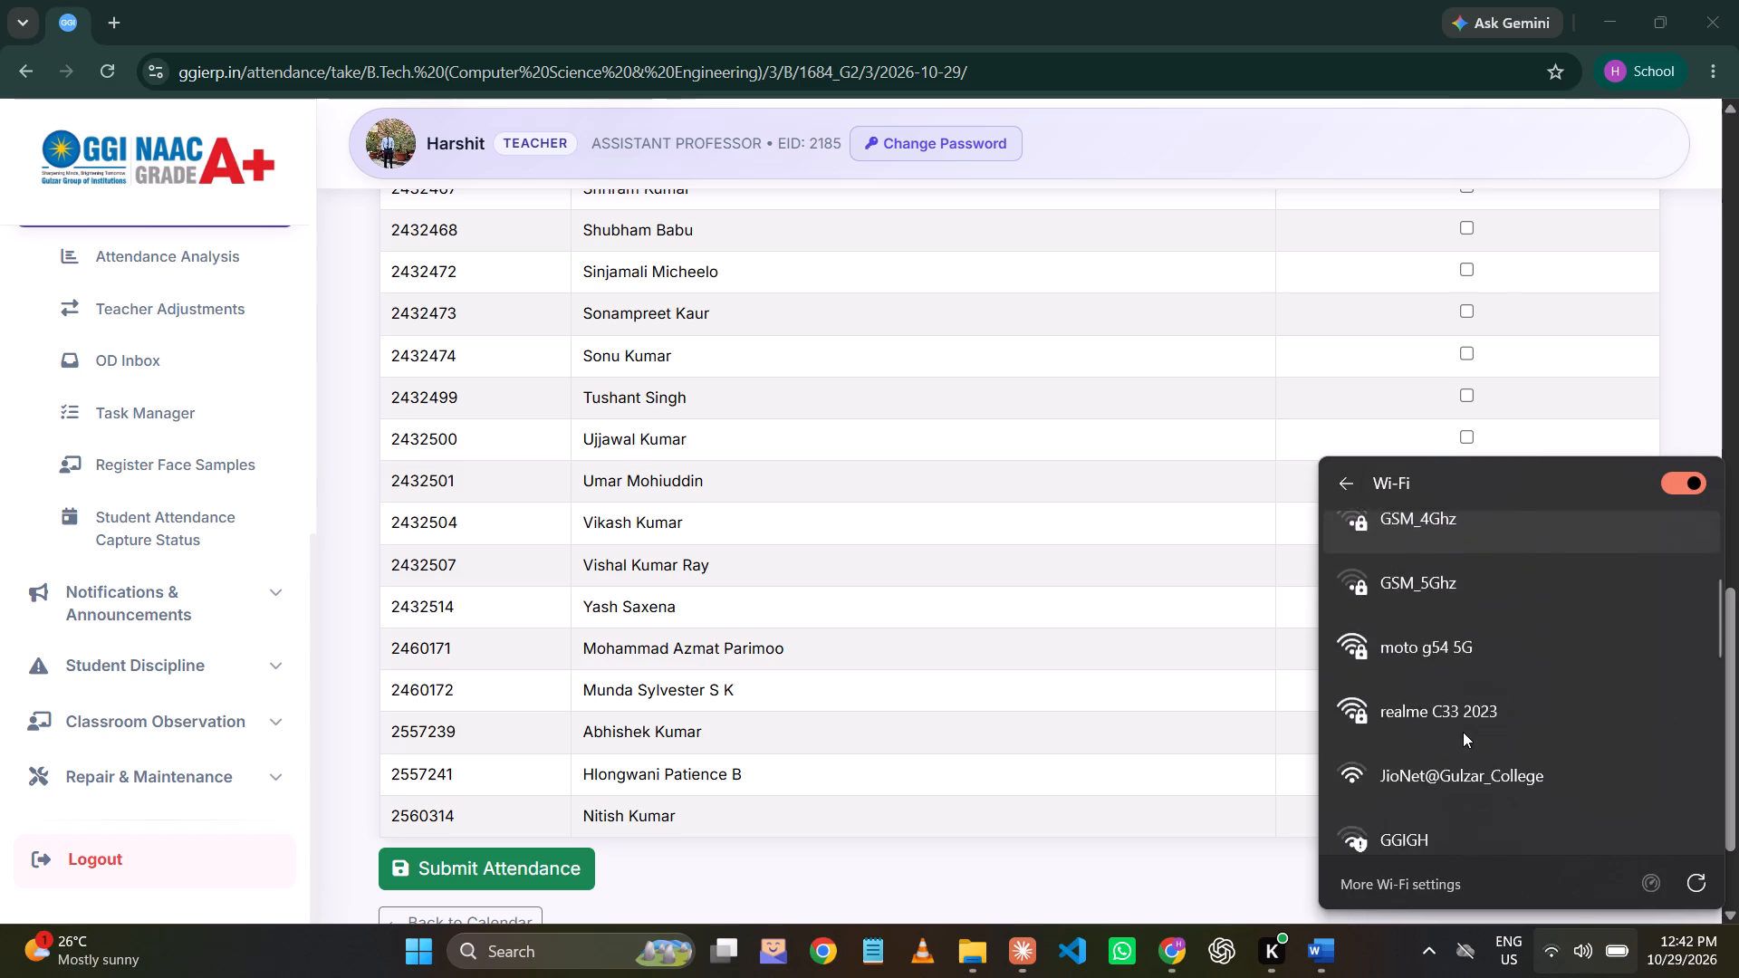
pyautogui.scroll(10, 1463, 732)
pyautogui.scroll(-10, 1463, 732)
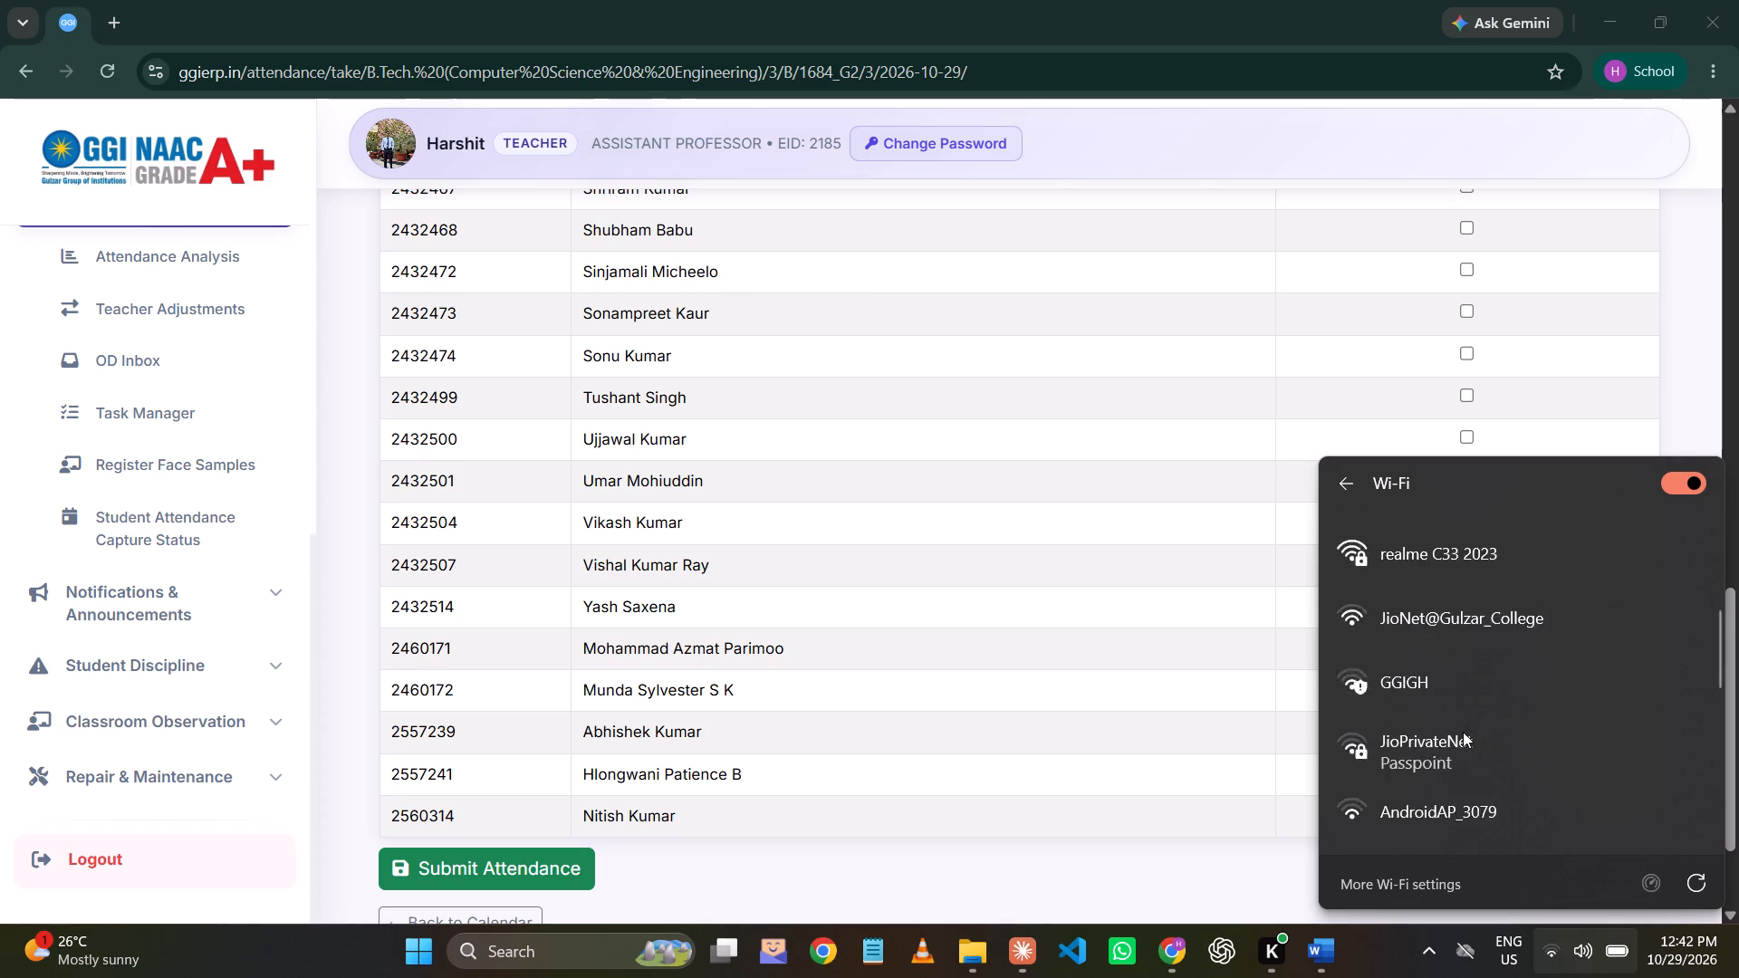
pyautogui.scroll(-15, 1463, 732)
pyautogui.scroll(11, 1463, 732)
pyautogui.scroll(-1, 1463, 732)
pyautogui.scroll(11, 1463, 732)
pyautogui.scroll(5, 1536, 611)
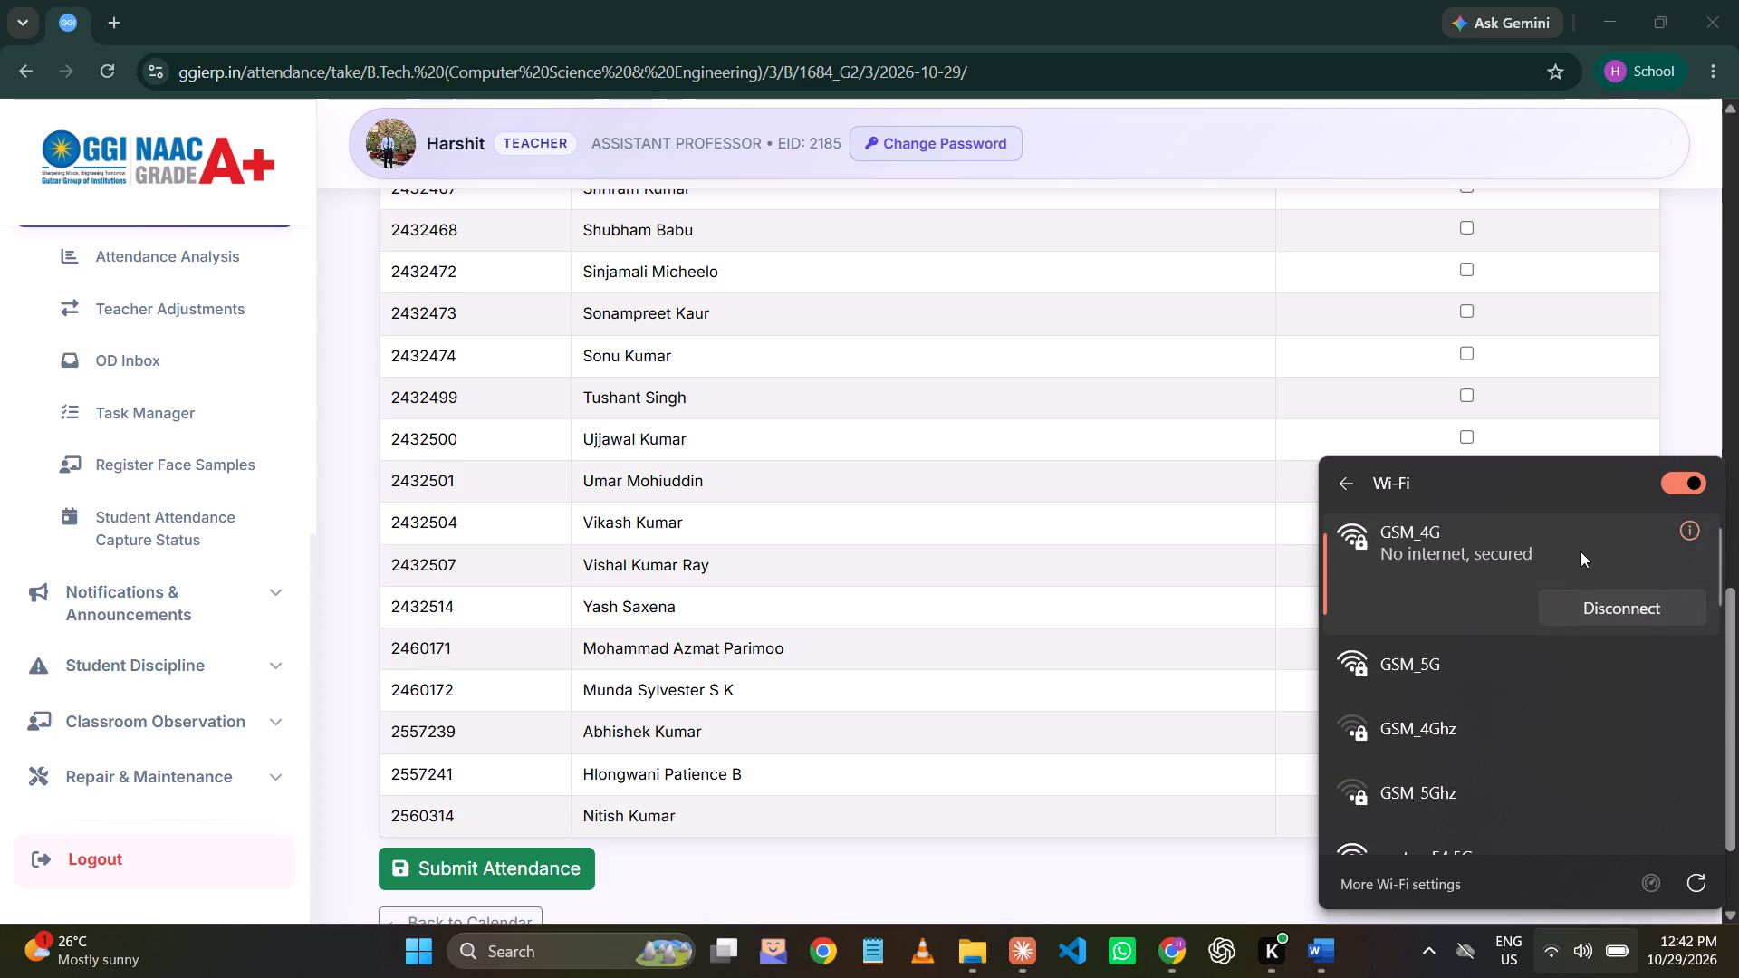
# Switch Wi-Fi off and try to turn it back on to restart the connection.
pyautogui.click(1682, 487)
pyautogui.click(1682, 487)
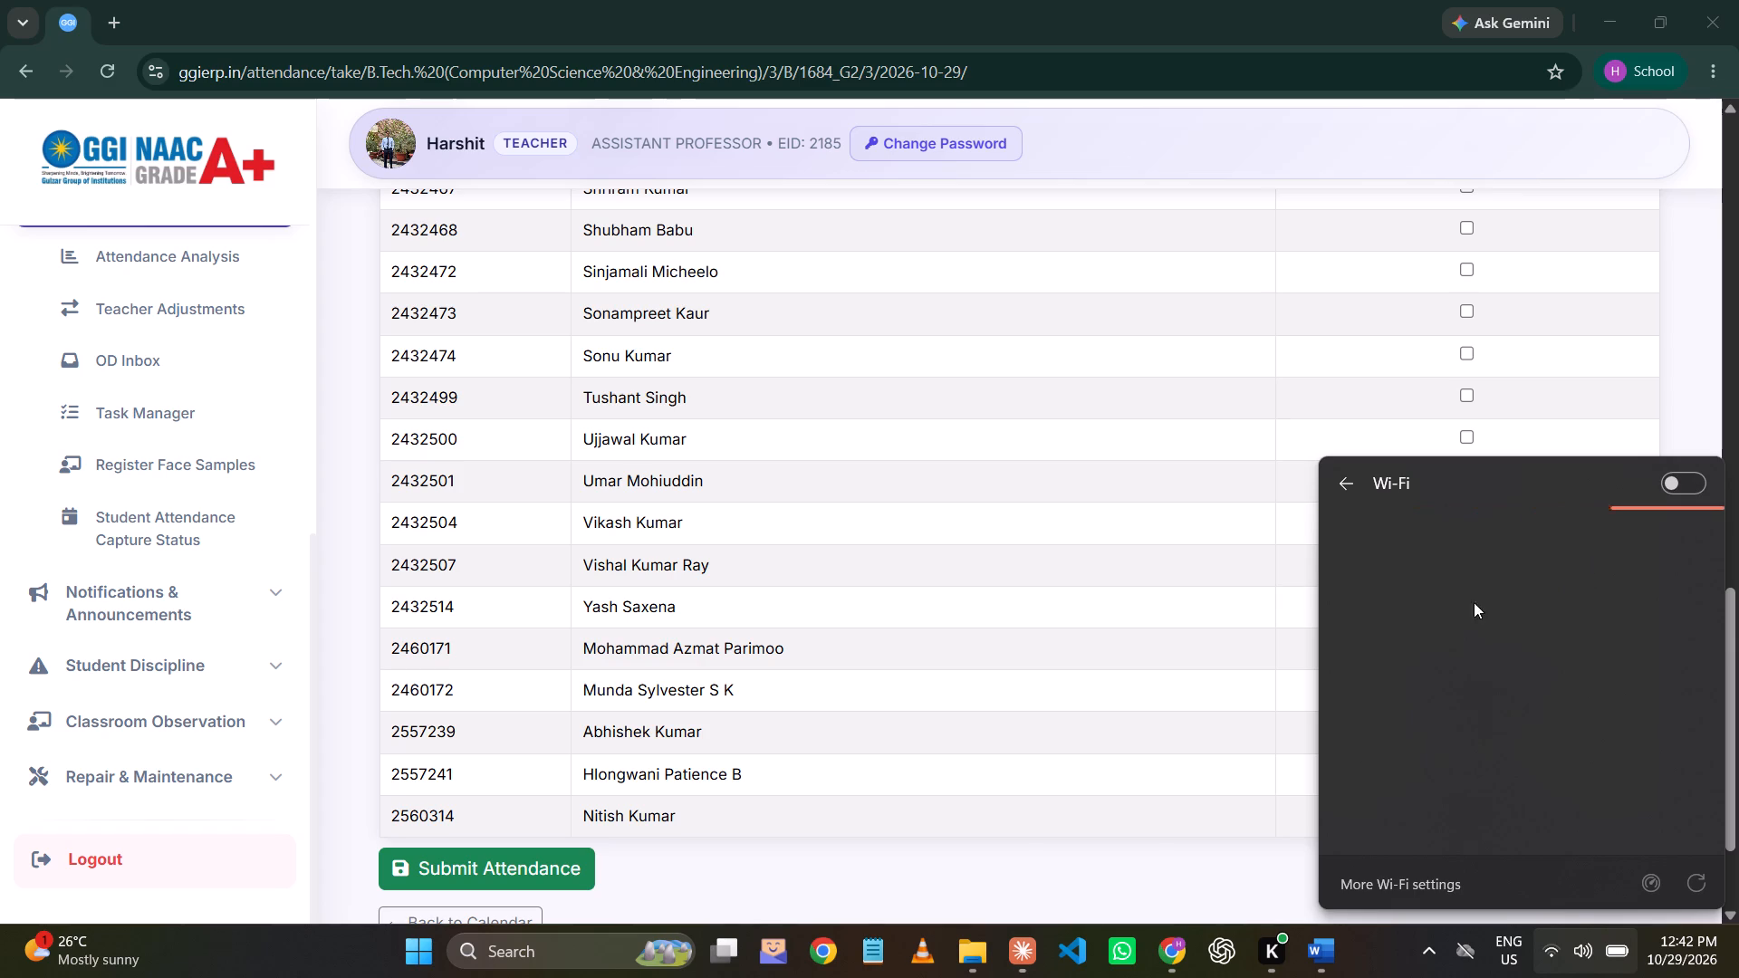
pyautogui.click(1679, 474)
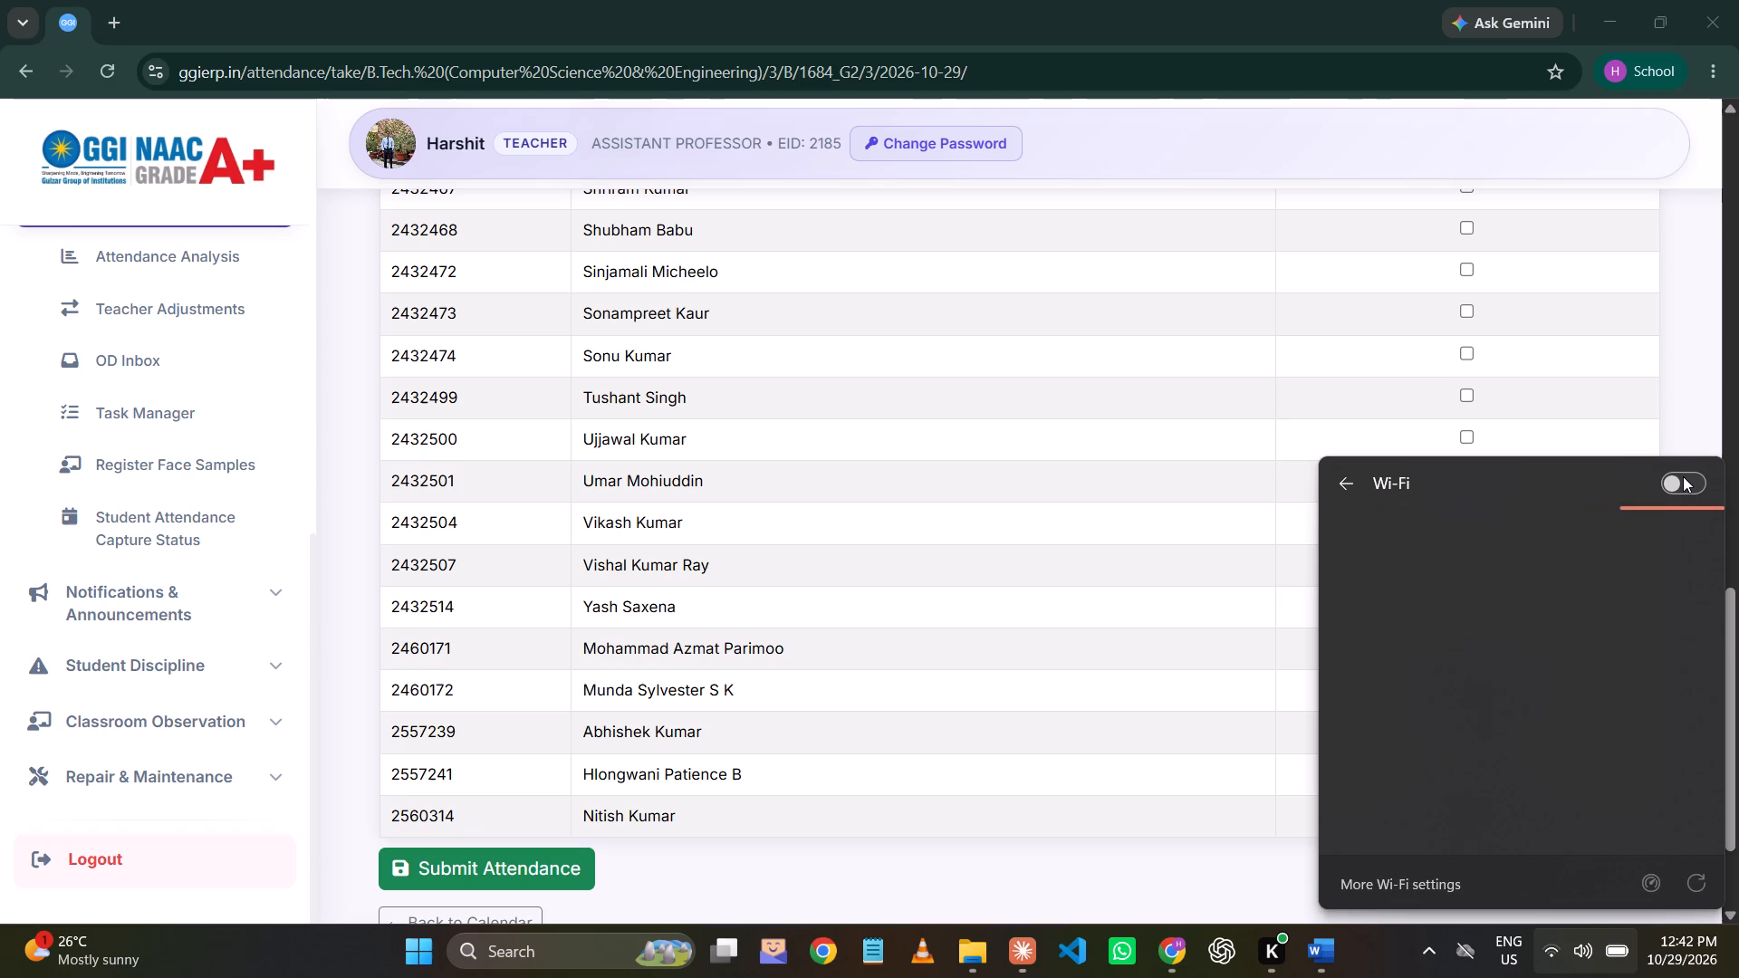
pyautogui.click(1683, 476)
pyautogui.click(1682, 476)
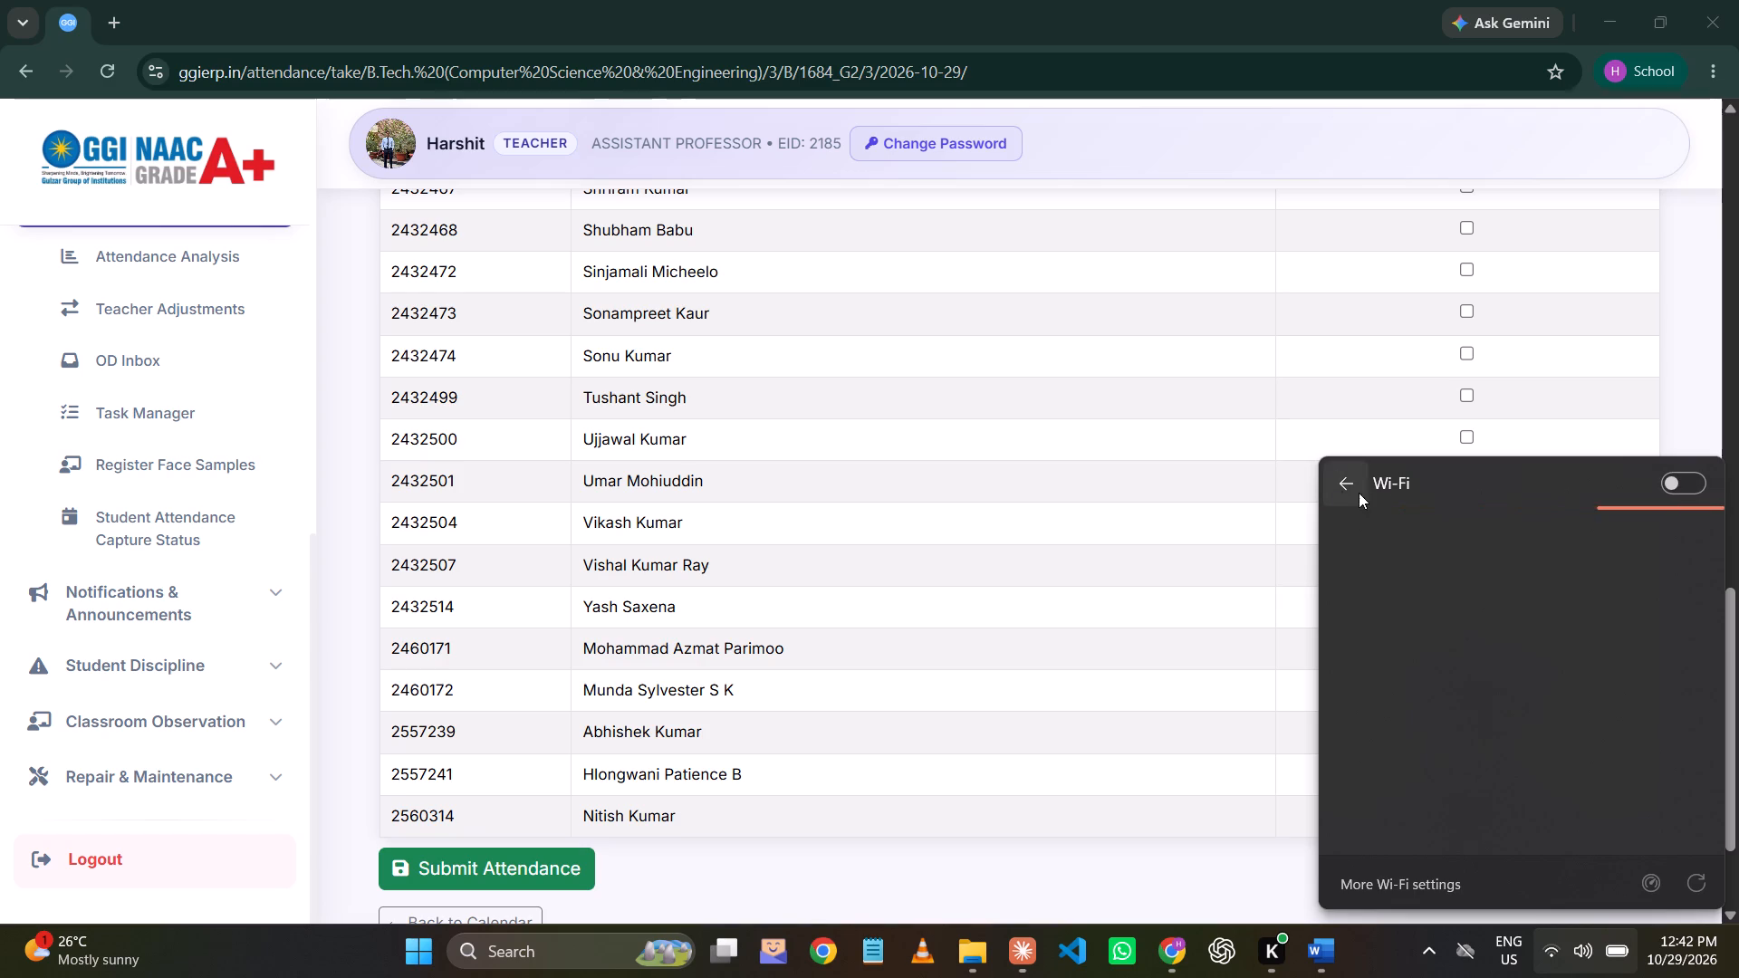
pyautogui.click(1340, 488)
pyautogui.scroll(4, 1409, 580)
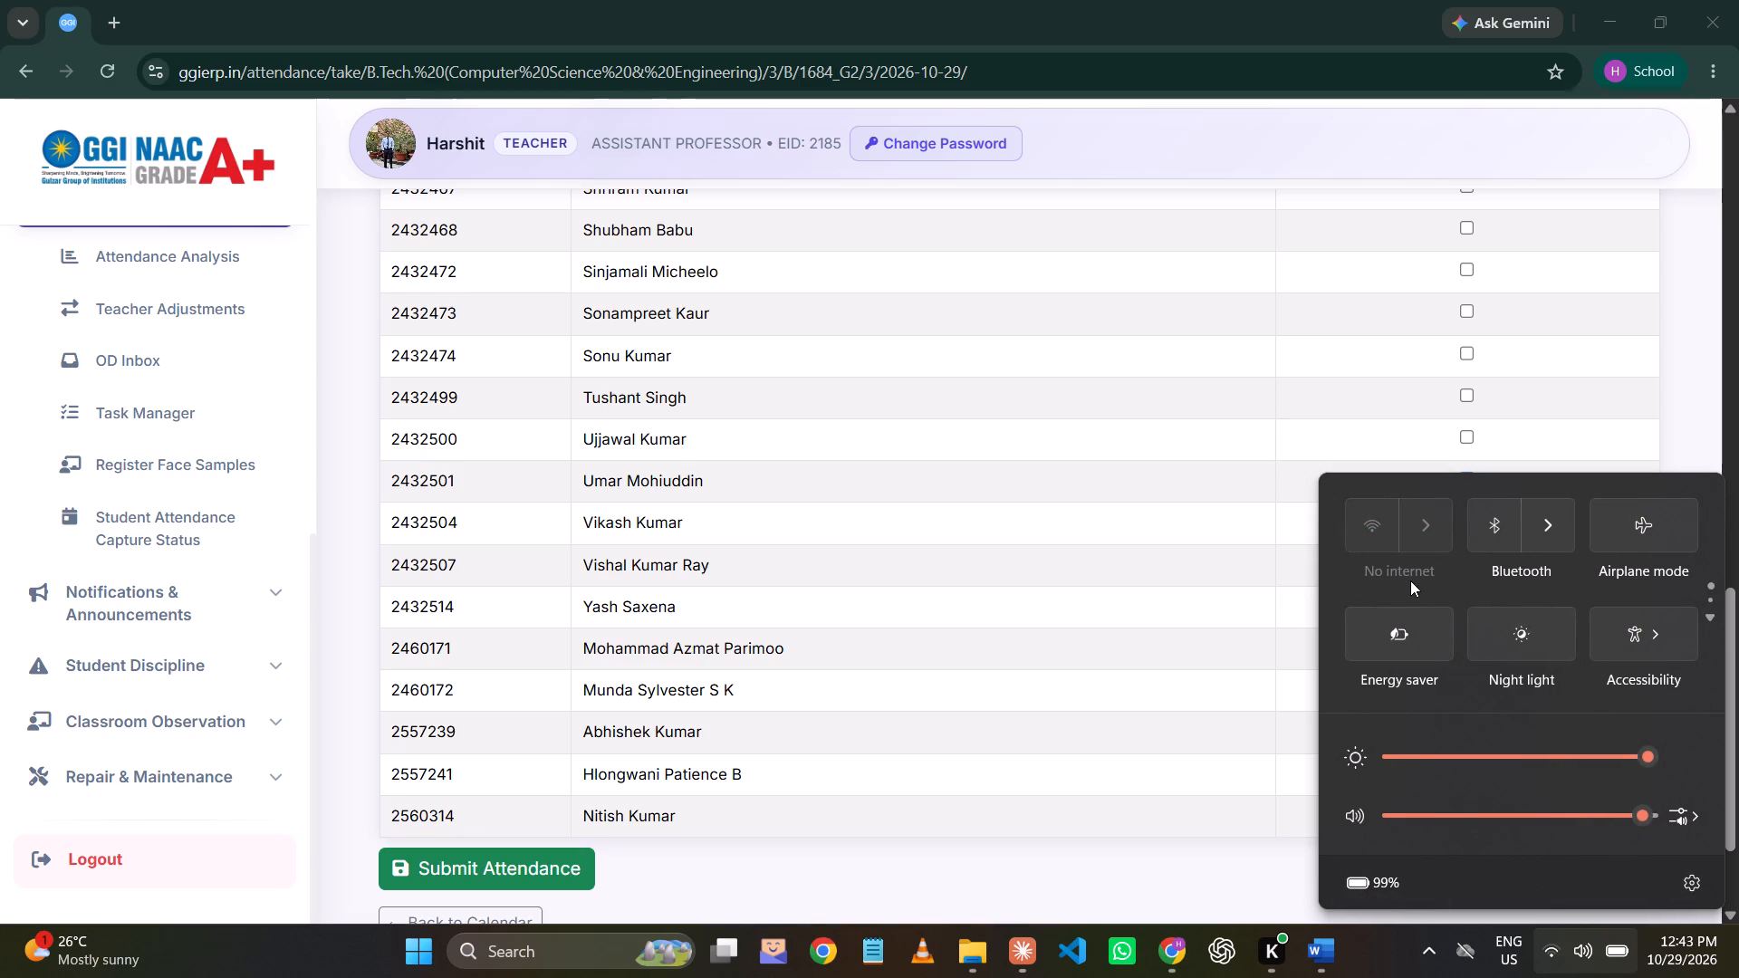
pyautogui.click(1380, 525)
# Toggle airplane mode on and off, try to open the Wi-Fi networks again, and return to the attendance page.
pyautogui.click(1547, 952)
pyautogui.click(1547, 952)
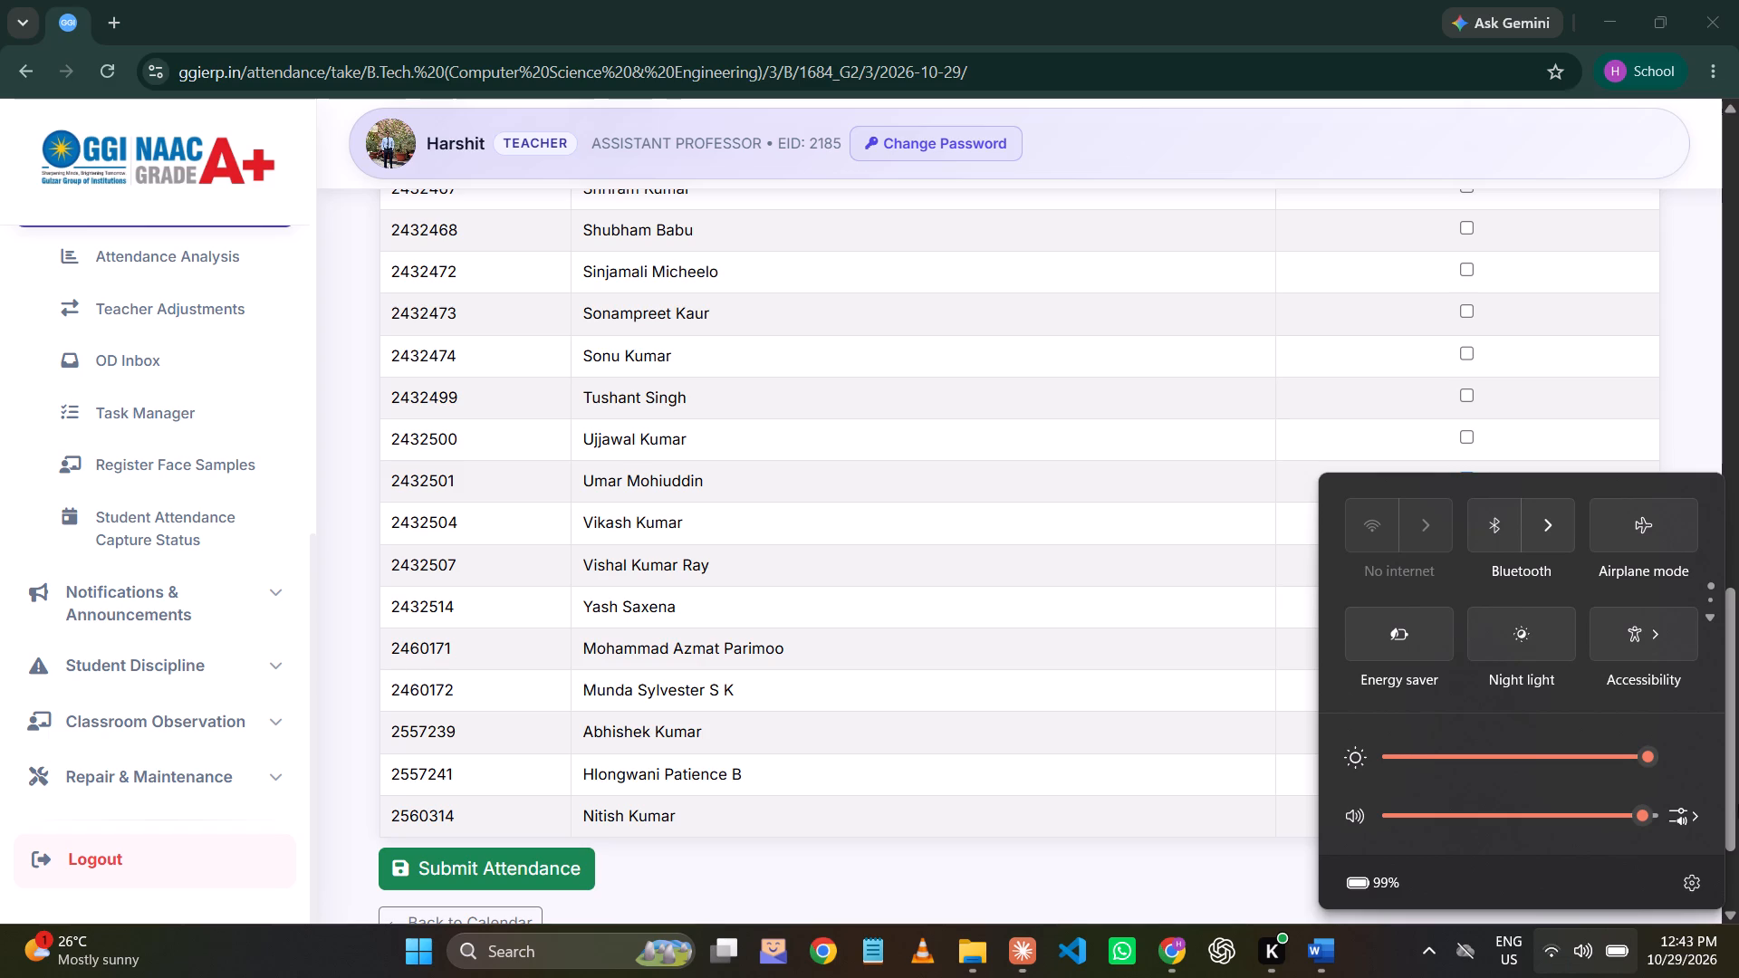
pyautogui.click(1610, 509)
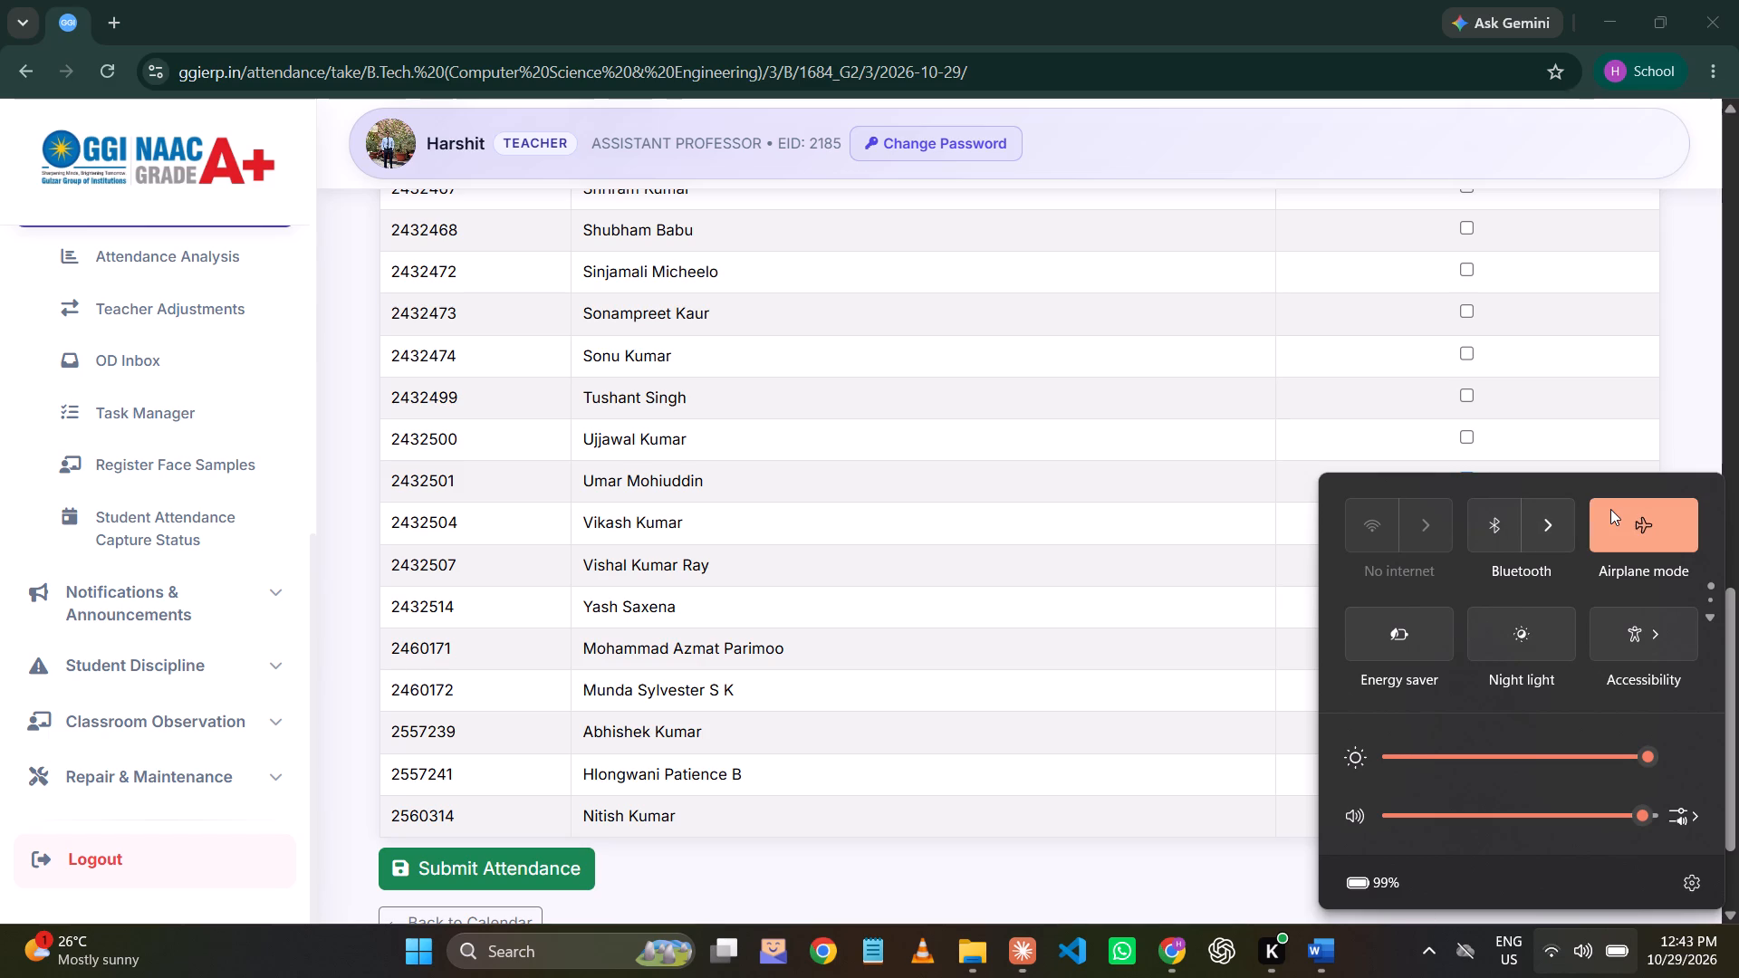
pyautogui.click(1610, 509)
pyautogui.click(1416, 536)
pyautogui.scroll(3, 1417, 536)
pyautogui.scroll(-1, 1417, 536)
pyautogui.scroll(2, 1417, 536)
pyautogui.click(1324, 304)
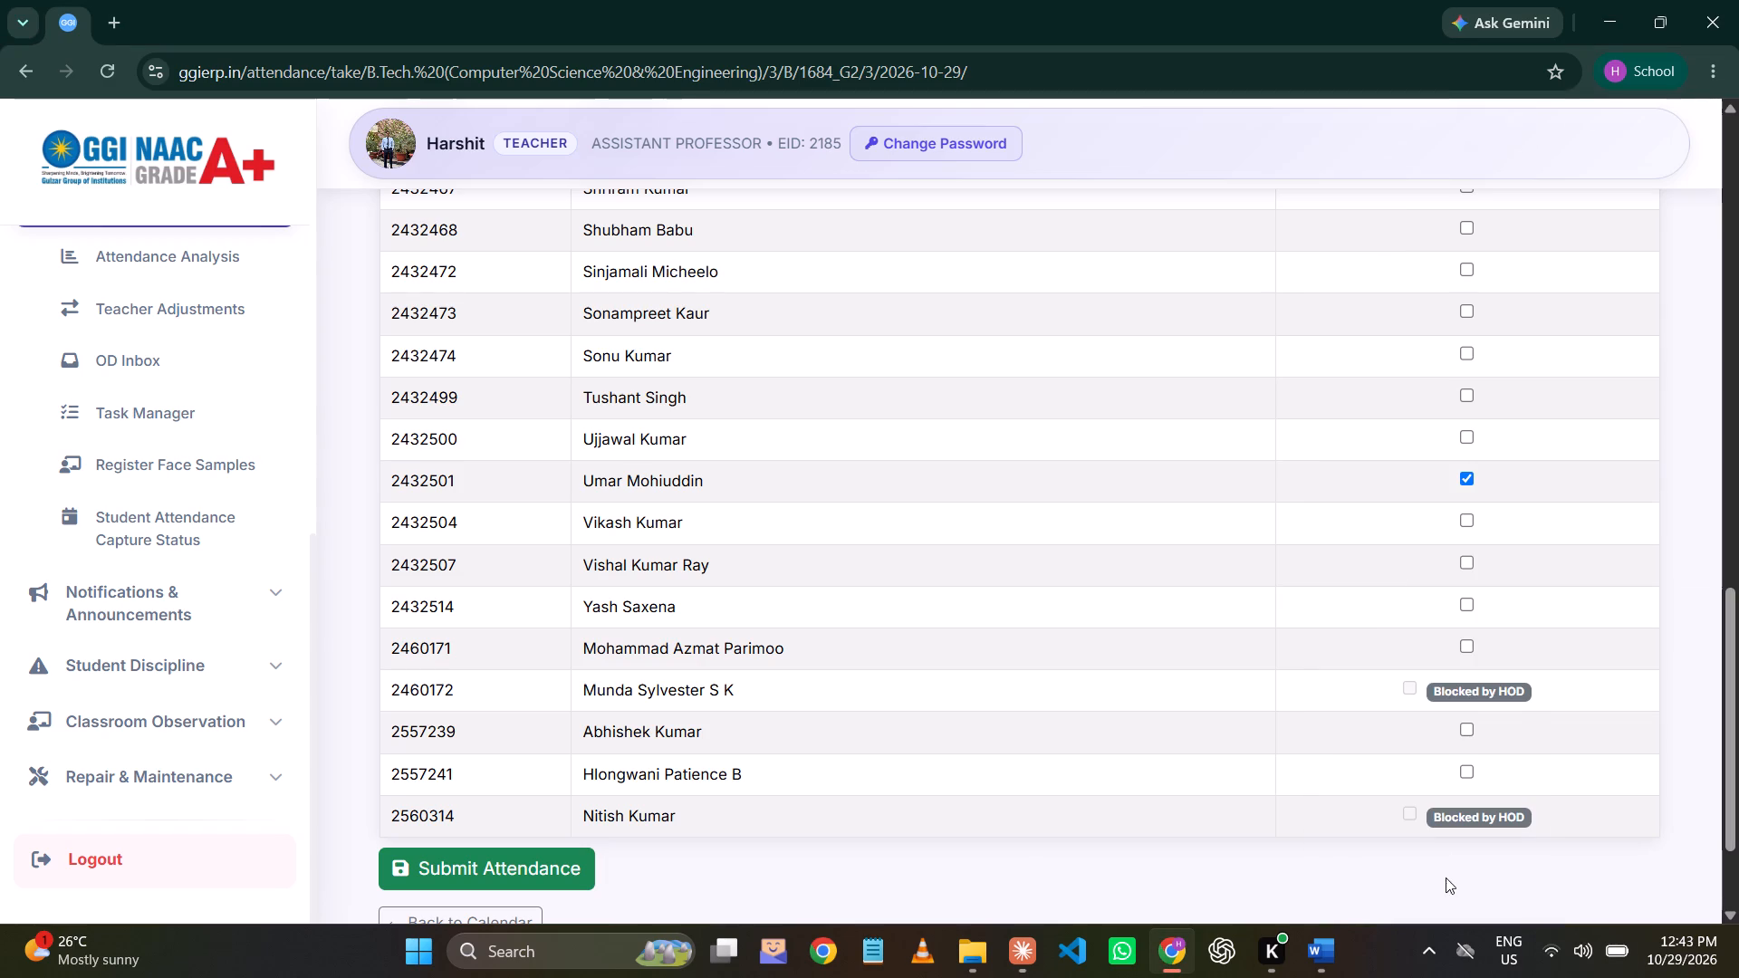
# Turn off the laptop's mobile hotspot in the Windows quick settings.
pyautogui.click(1559, 959)
pyautogui.scroll(-5, 1532, 782)
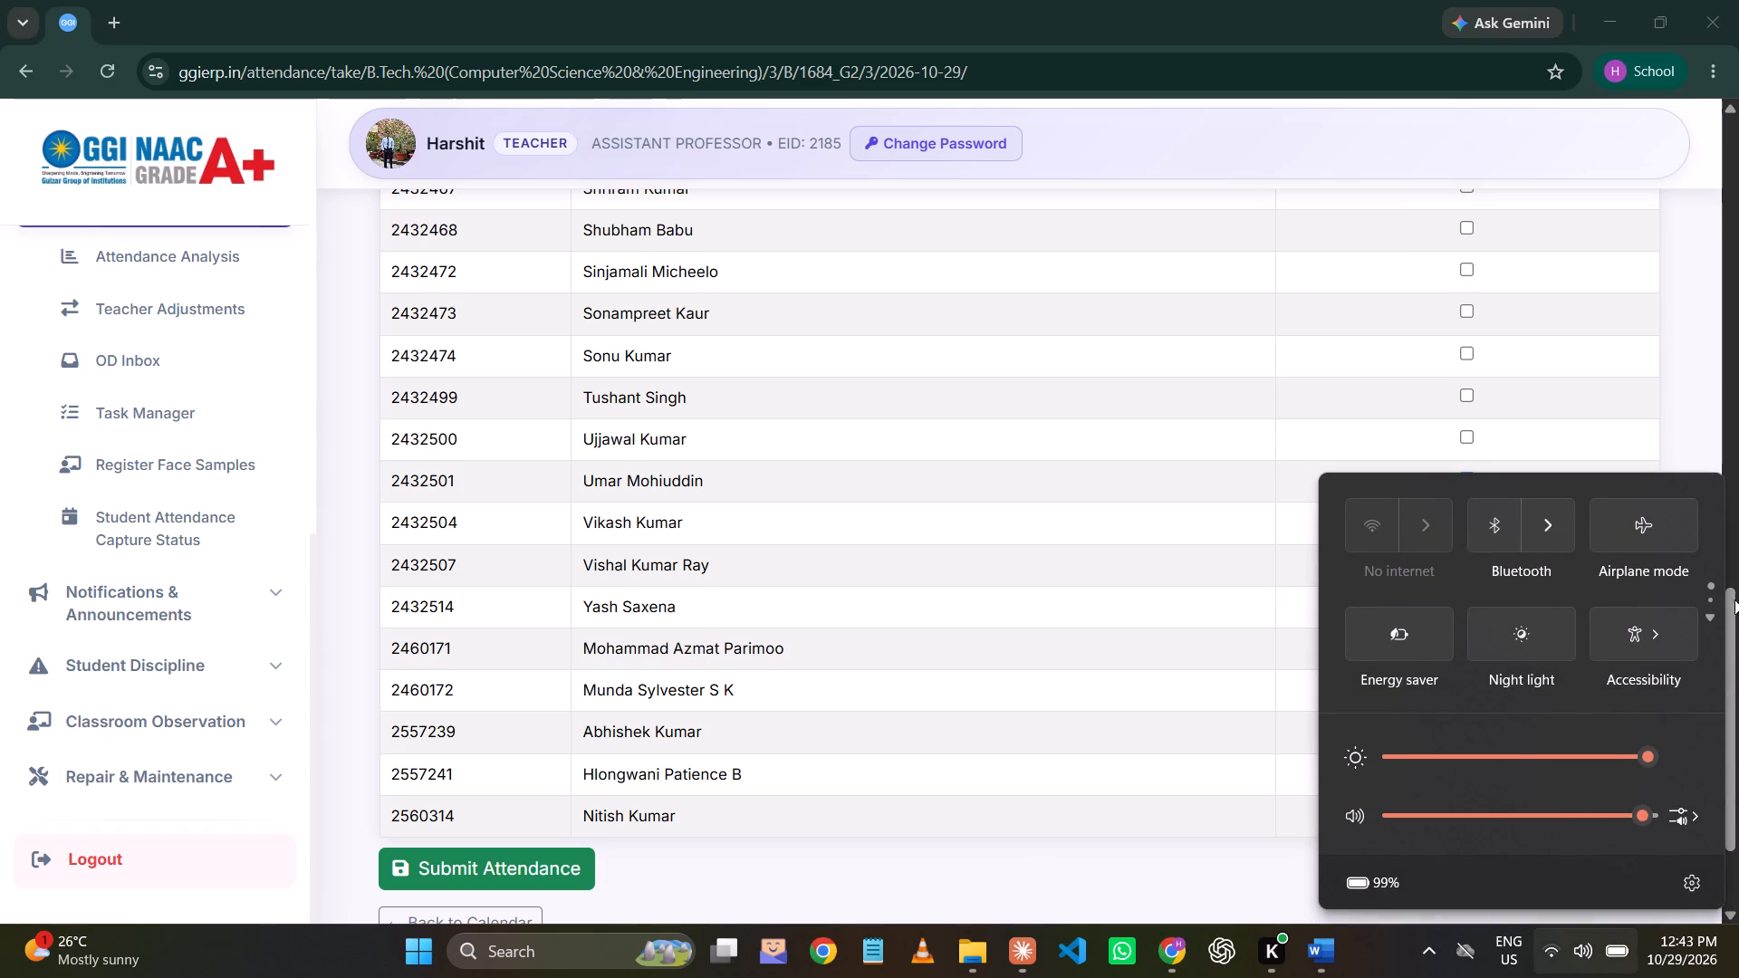
pyautogui.click(1707, 606)
pyautogui.click(1707, 608)
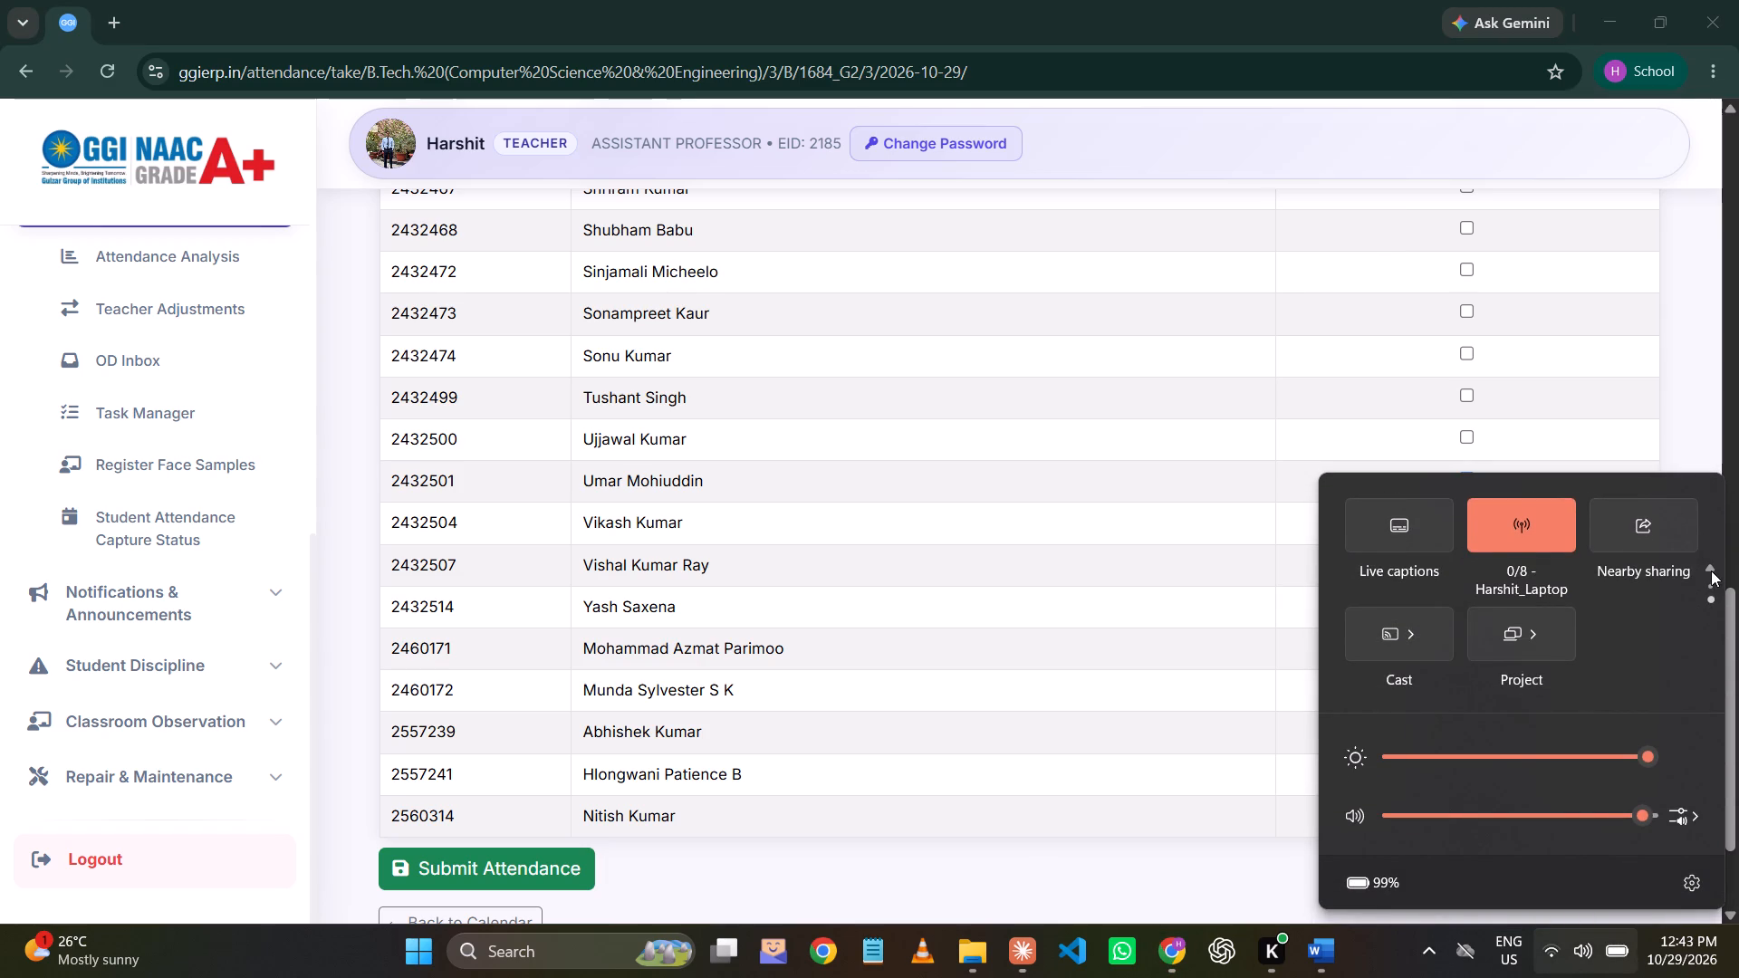
pyautogui.click(1711, 564)
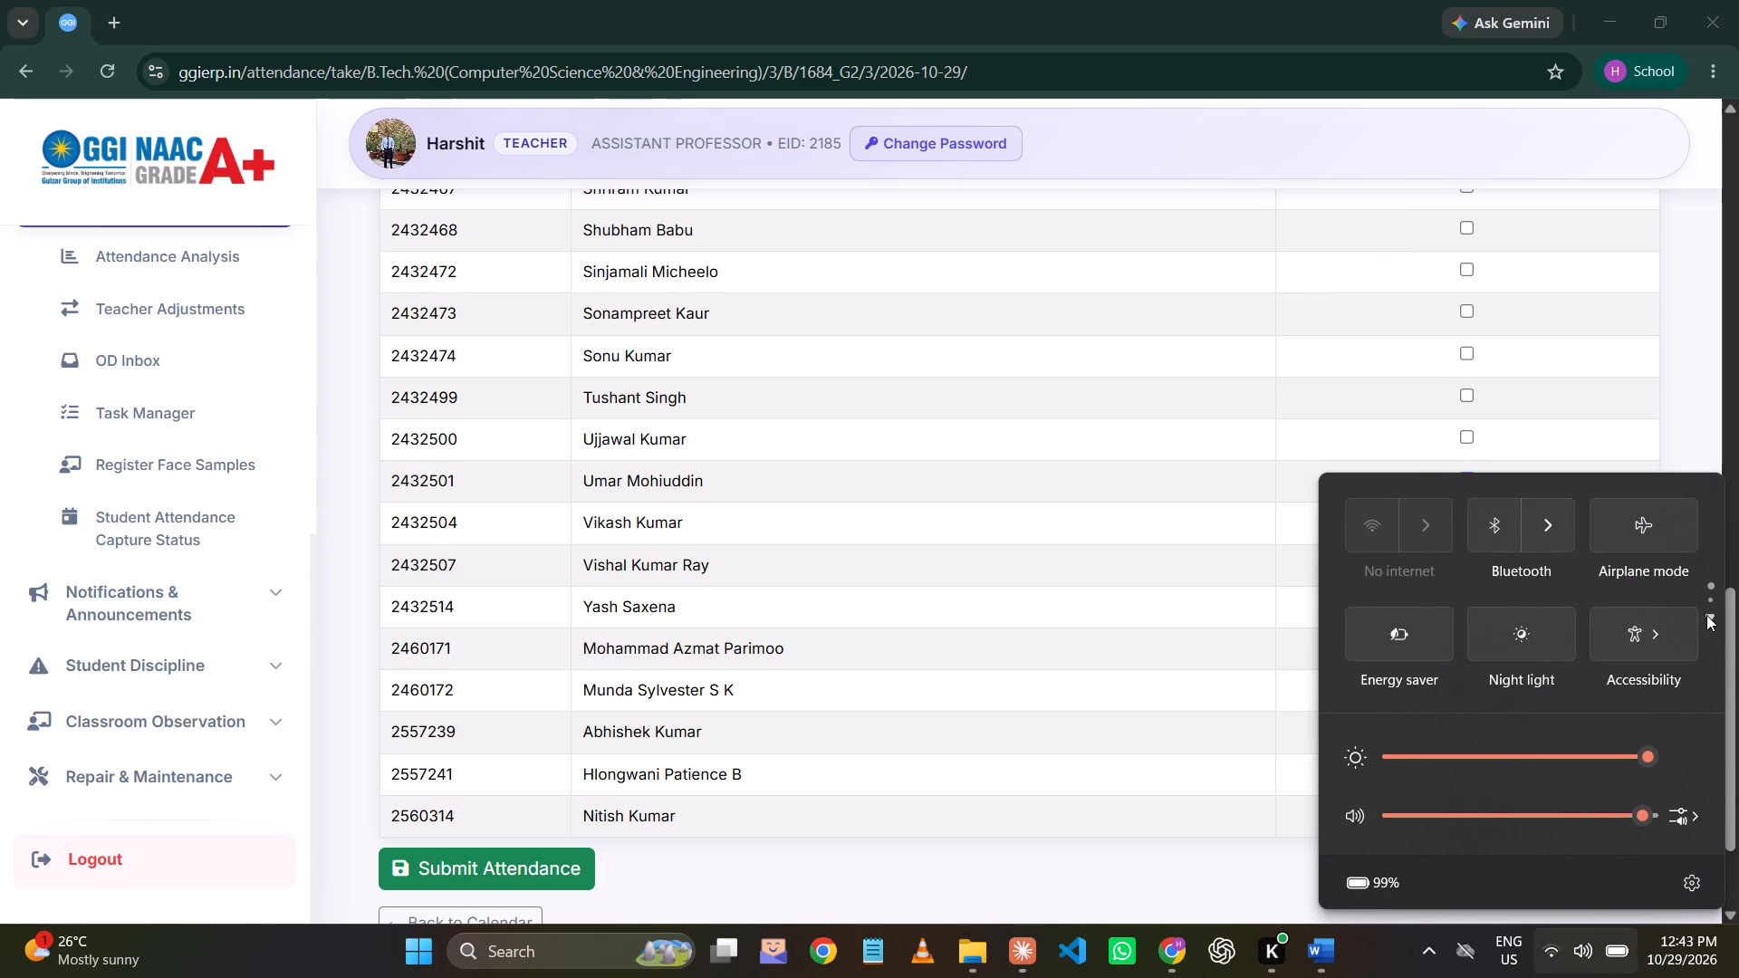
pyautogui.click(1706, 615)
pyautogui.click(1530, 532)
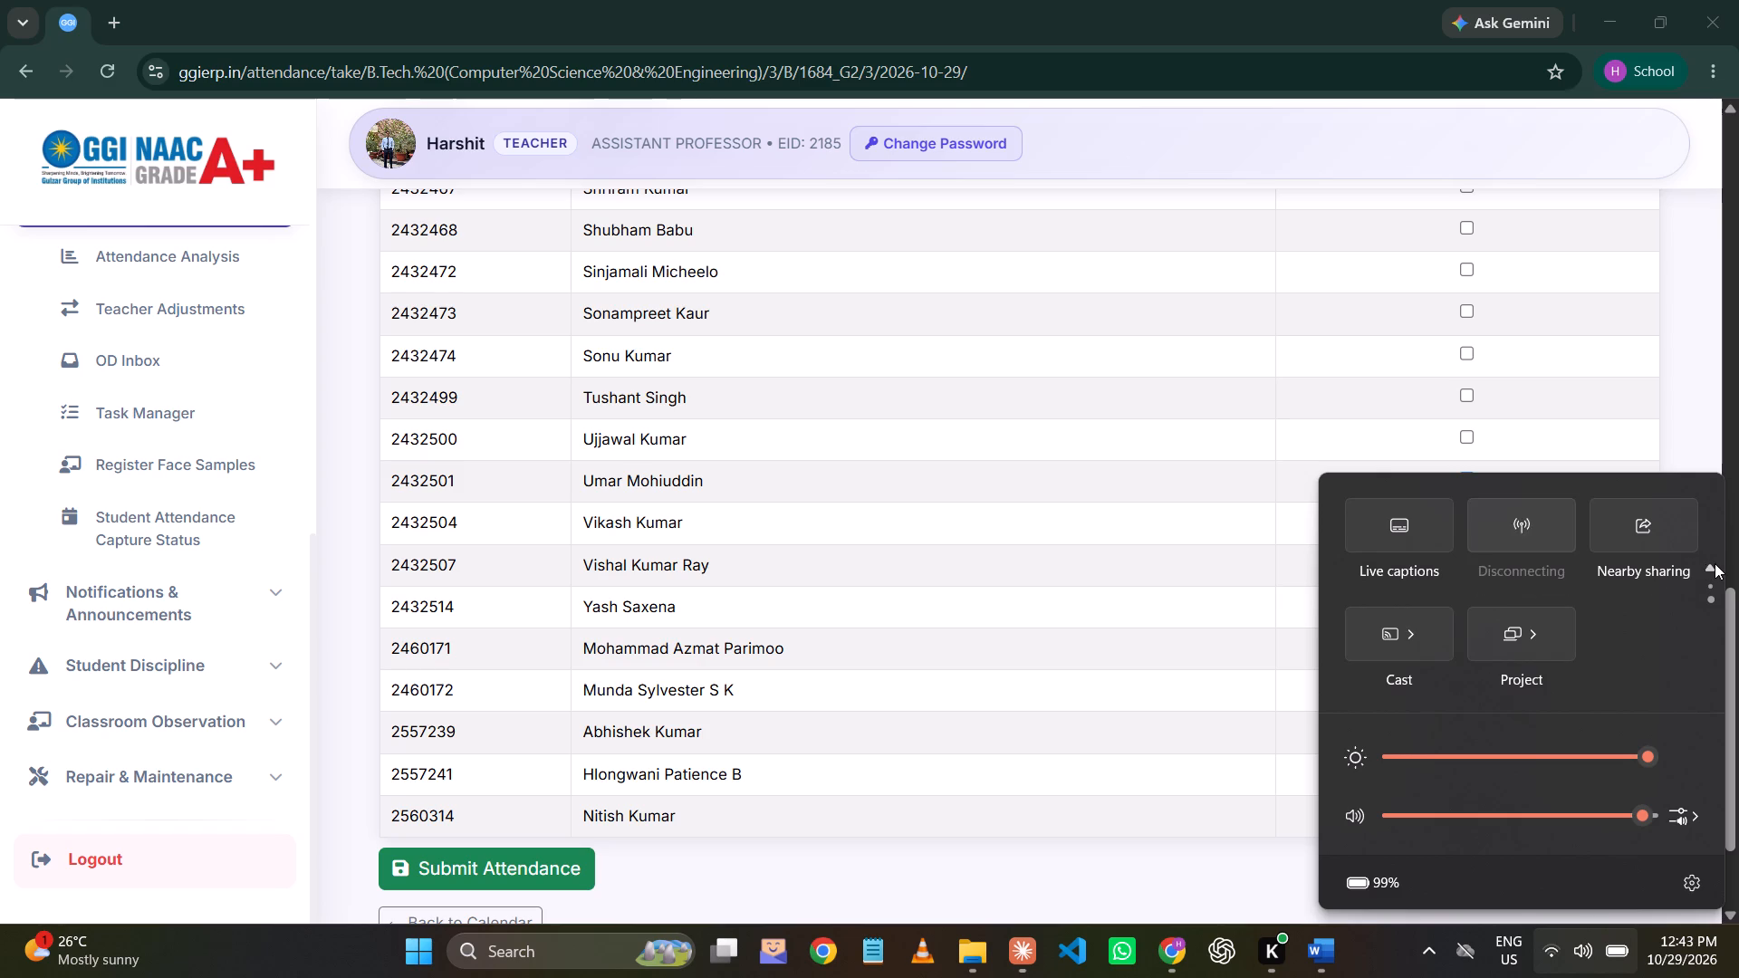
# Try to toggle Wi-Fi and open the list of available networks.
pyautogui.click(1715, 563)
pyautogui.doubleClick(1380, 520)
pyautogui.click(1395, 520)
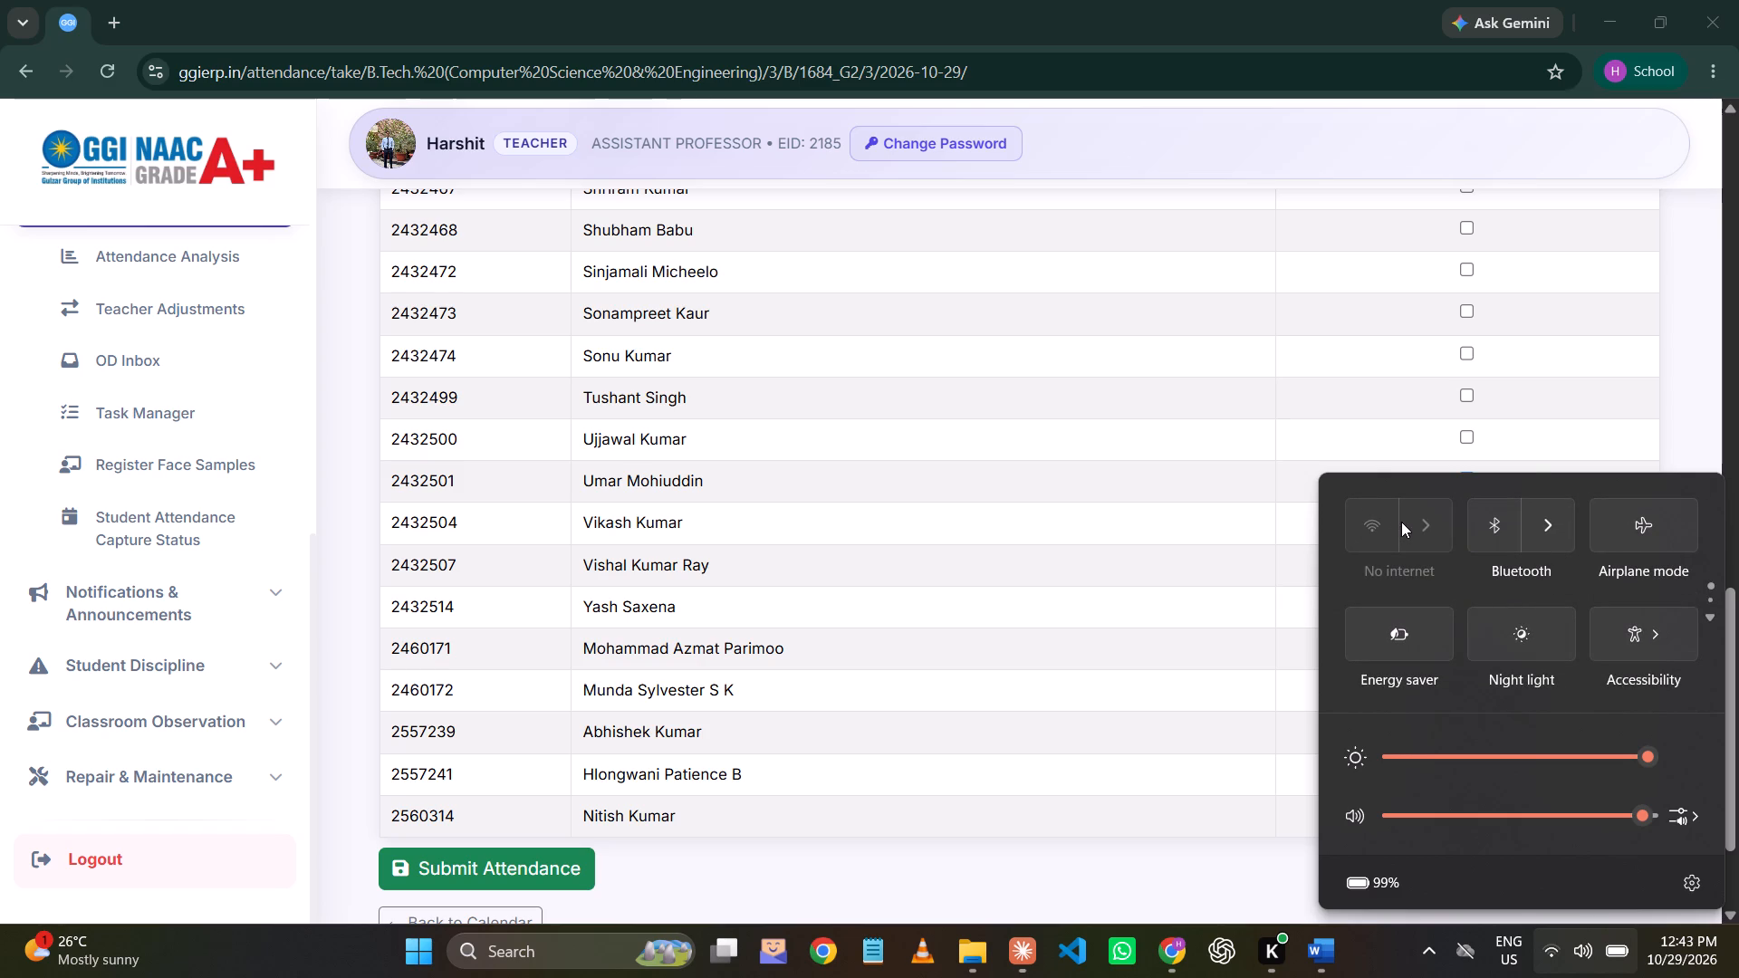
pyautogui.doubleClick(1440, 542)
pyautogui.doubleClick(1430, 557)
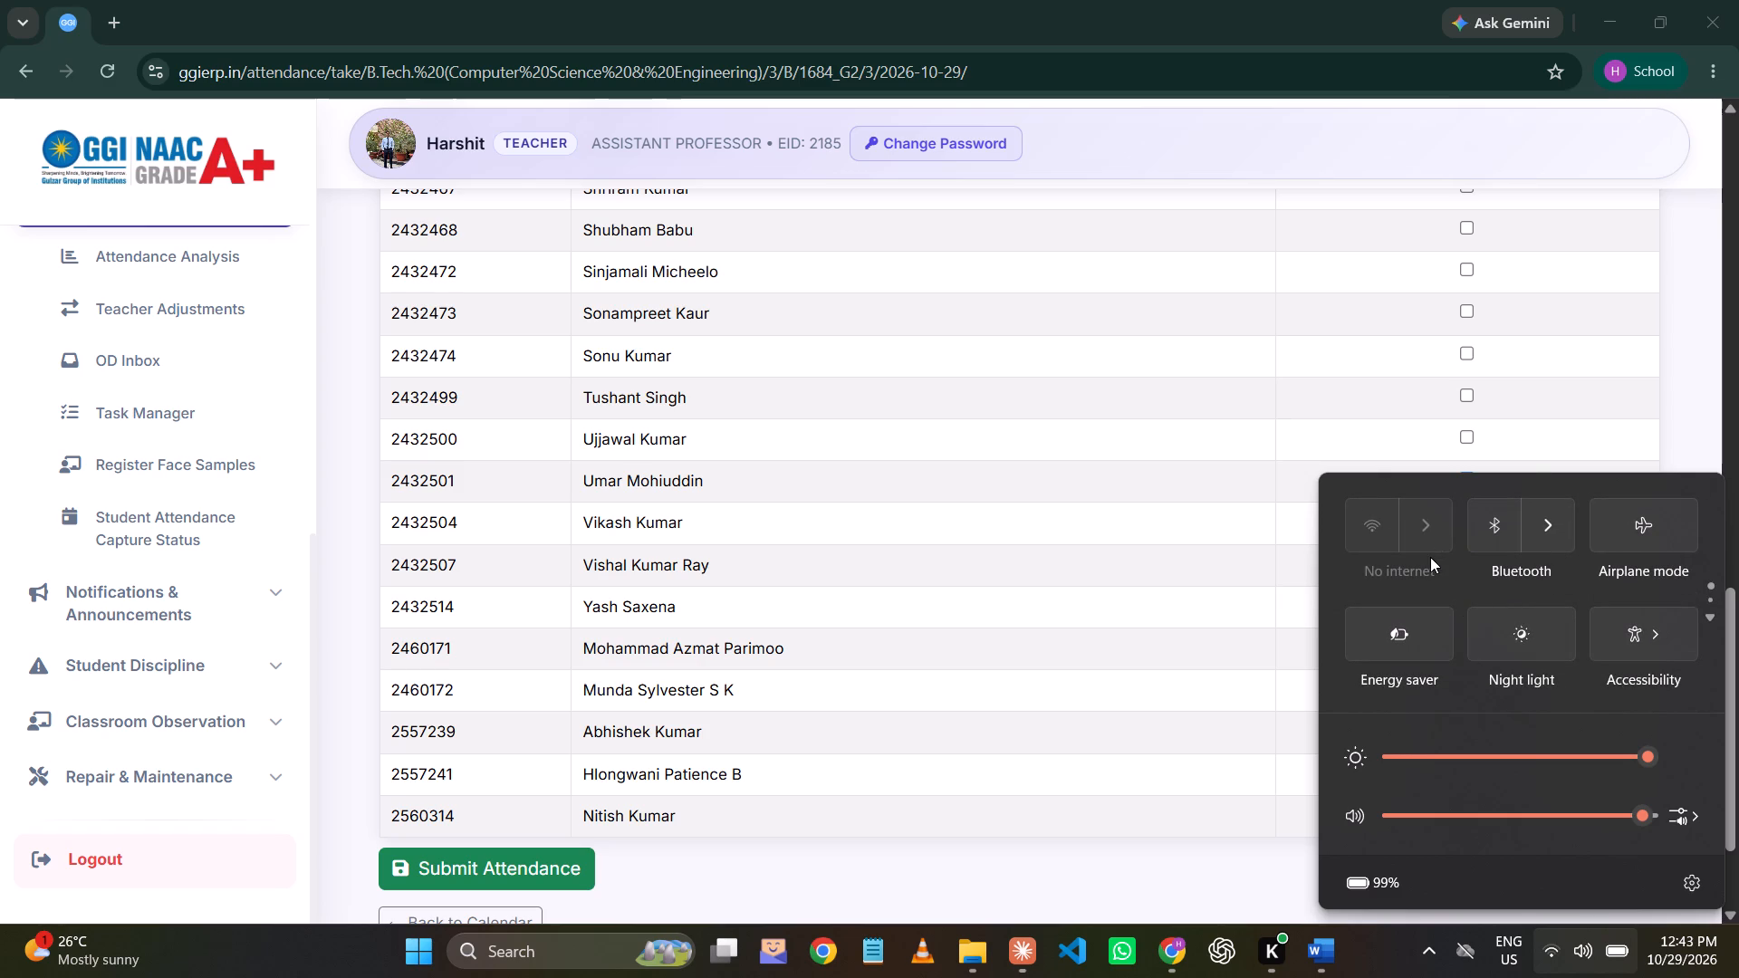
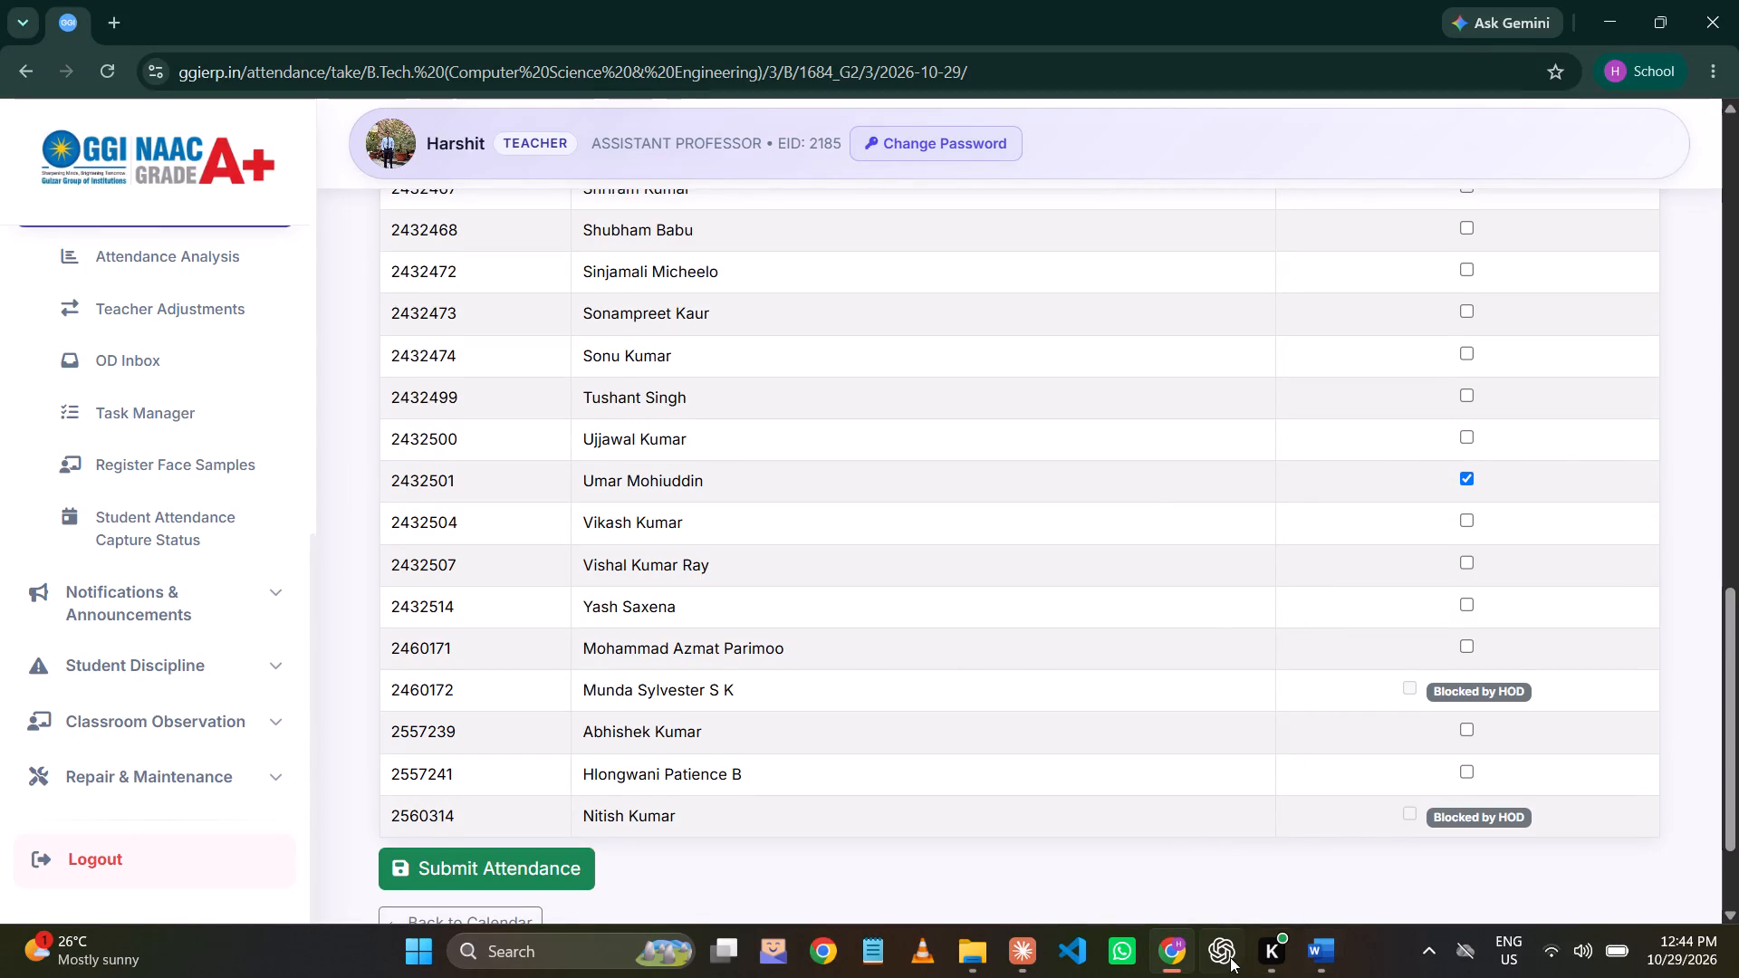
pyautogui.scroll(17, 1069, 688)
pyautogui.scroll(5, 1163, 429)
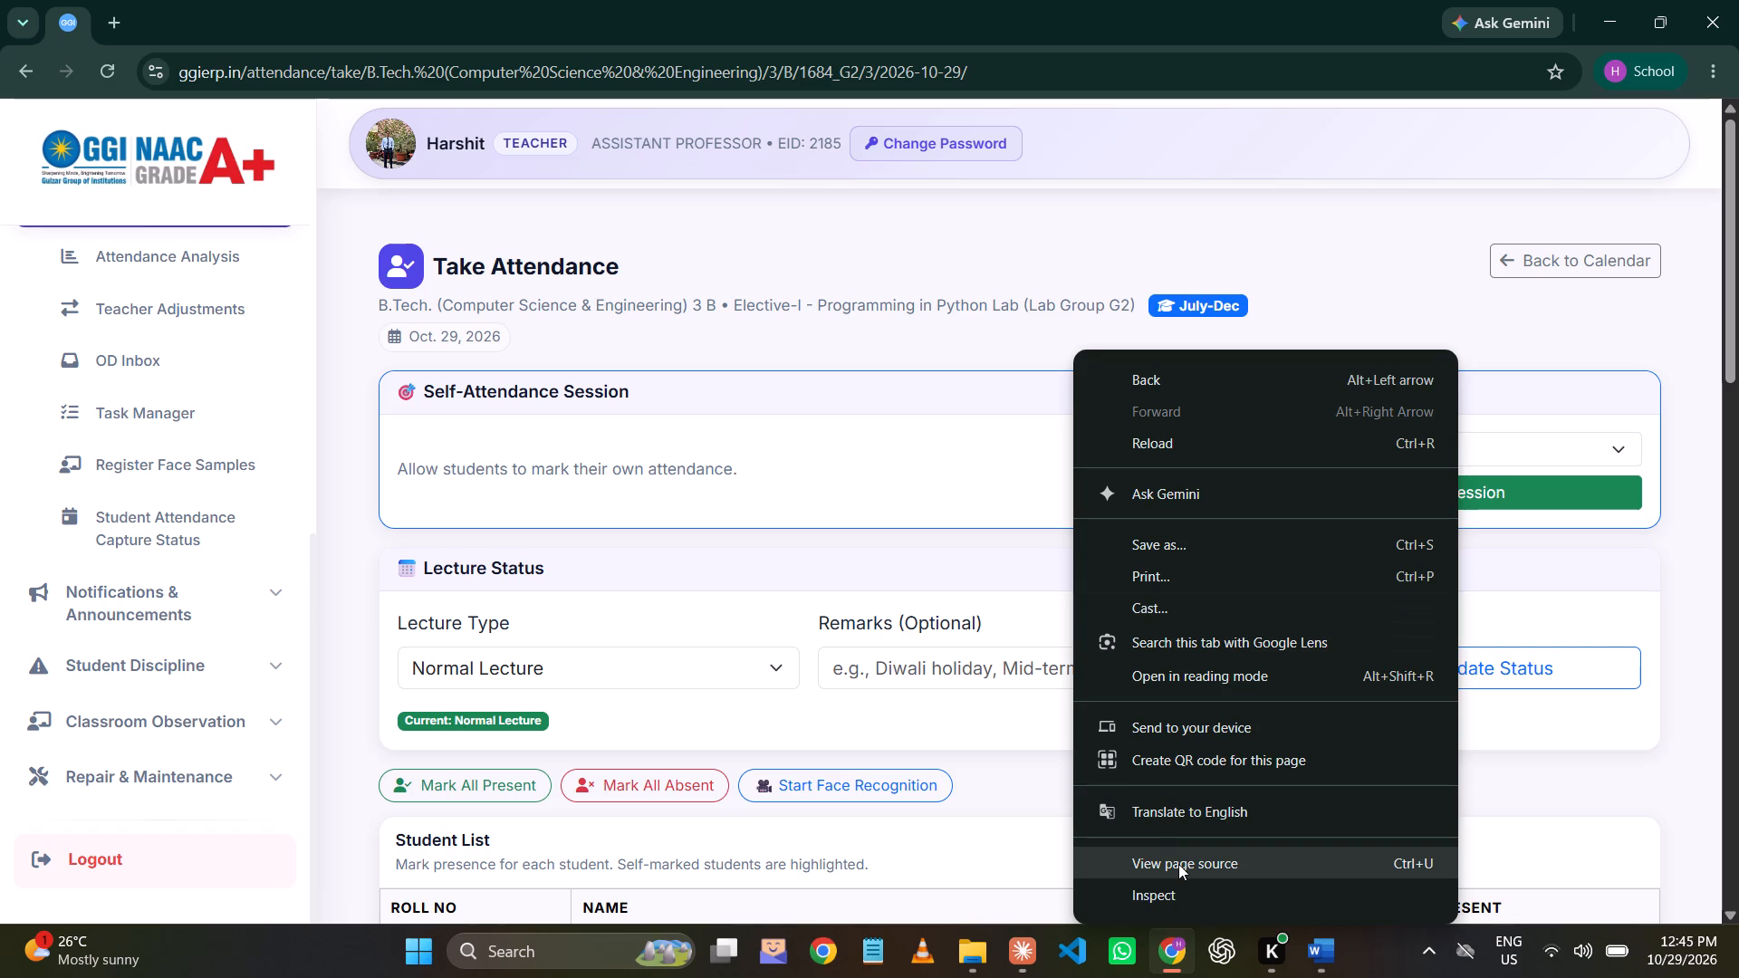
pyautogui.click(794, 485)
# Try to toggle Wi-Fi in the Windows quick settings.
pyautogui.click(1555, 944)
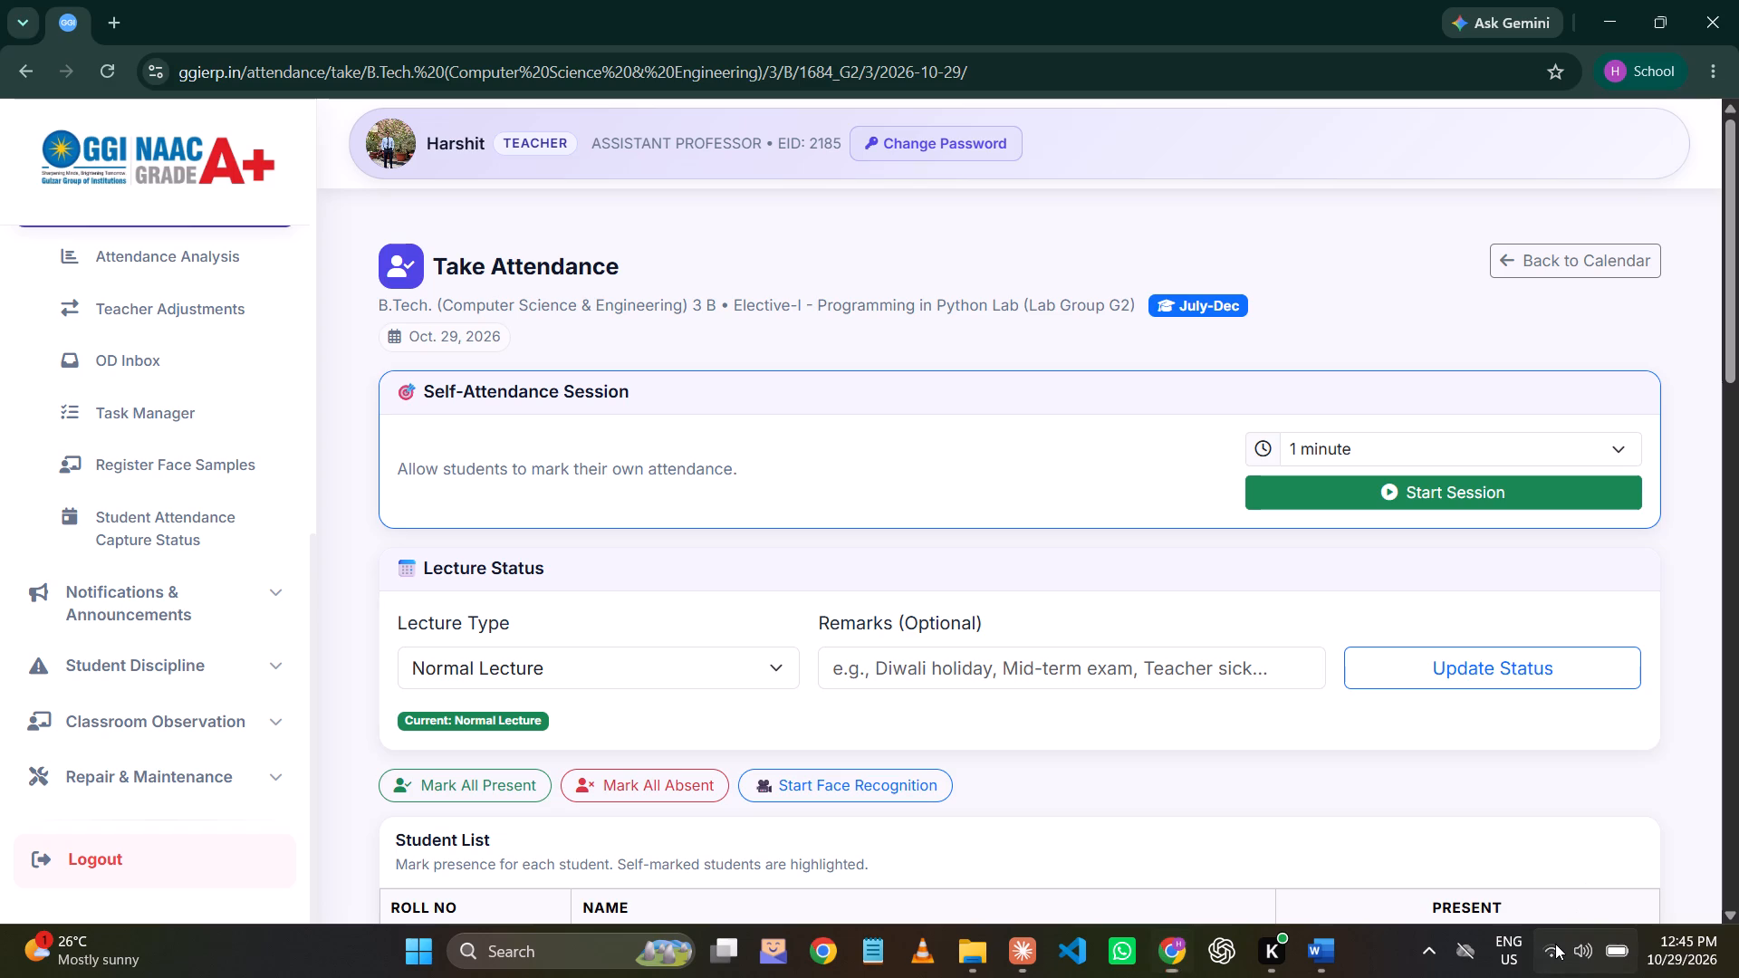
pyautogui.click(1383, 515)
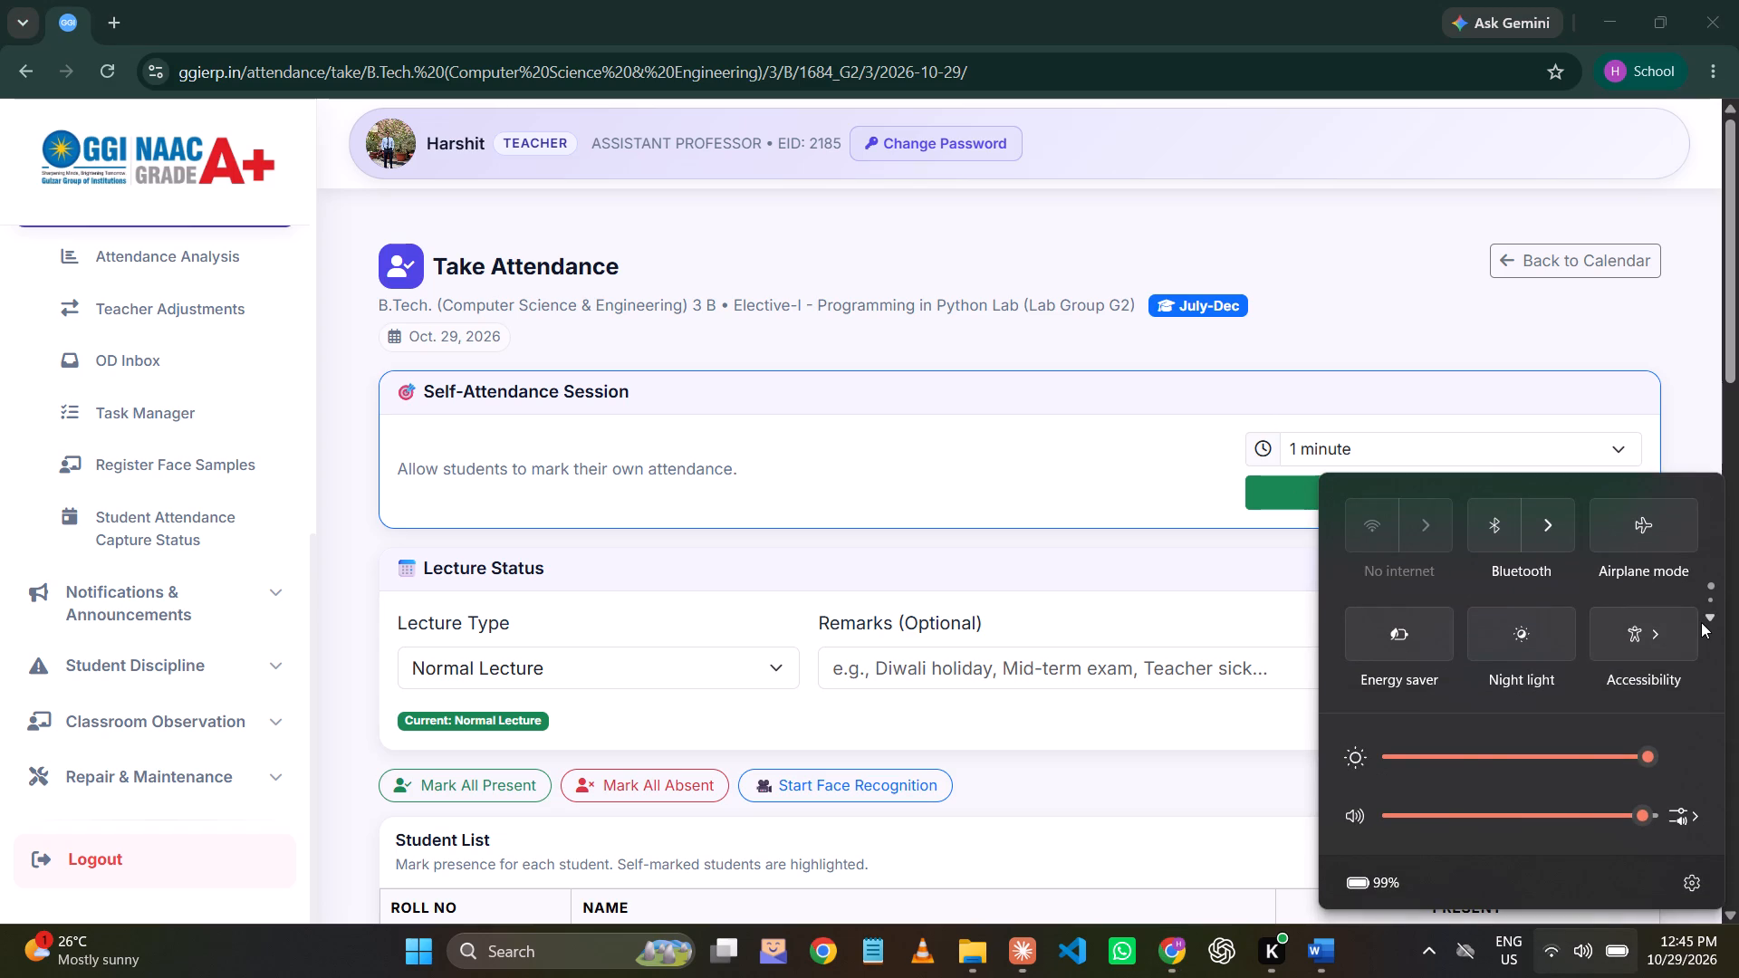
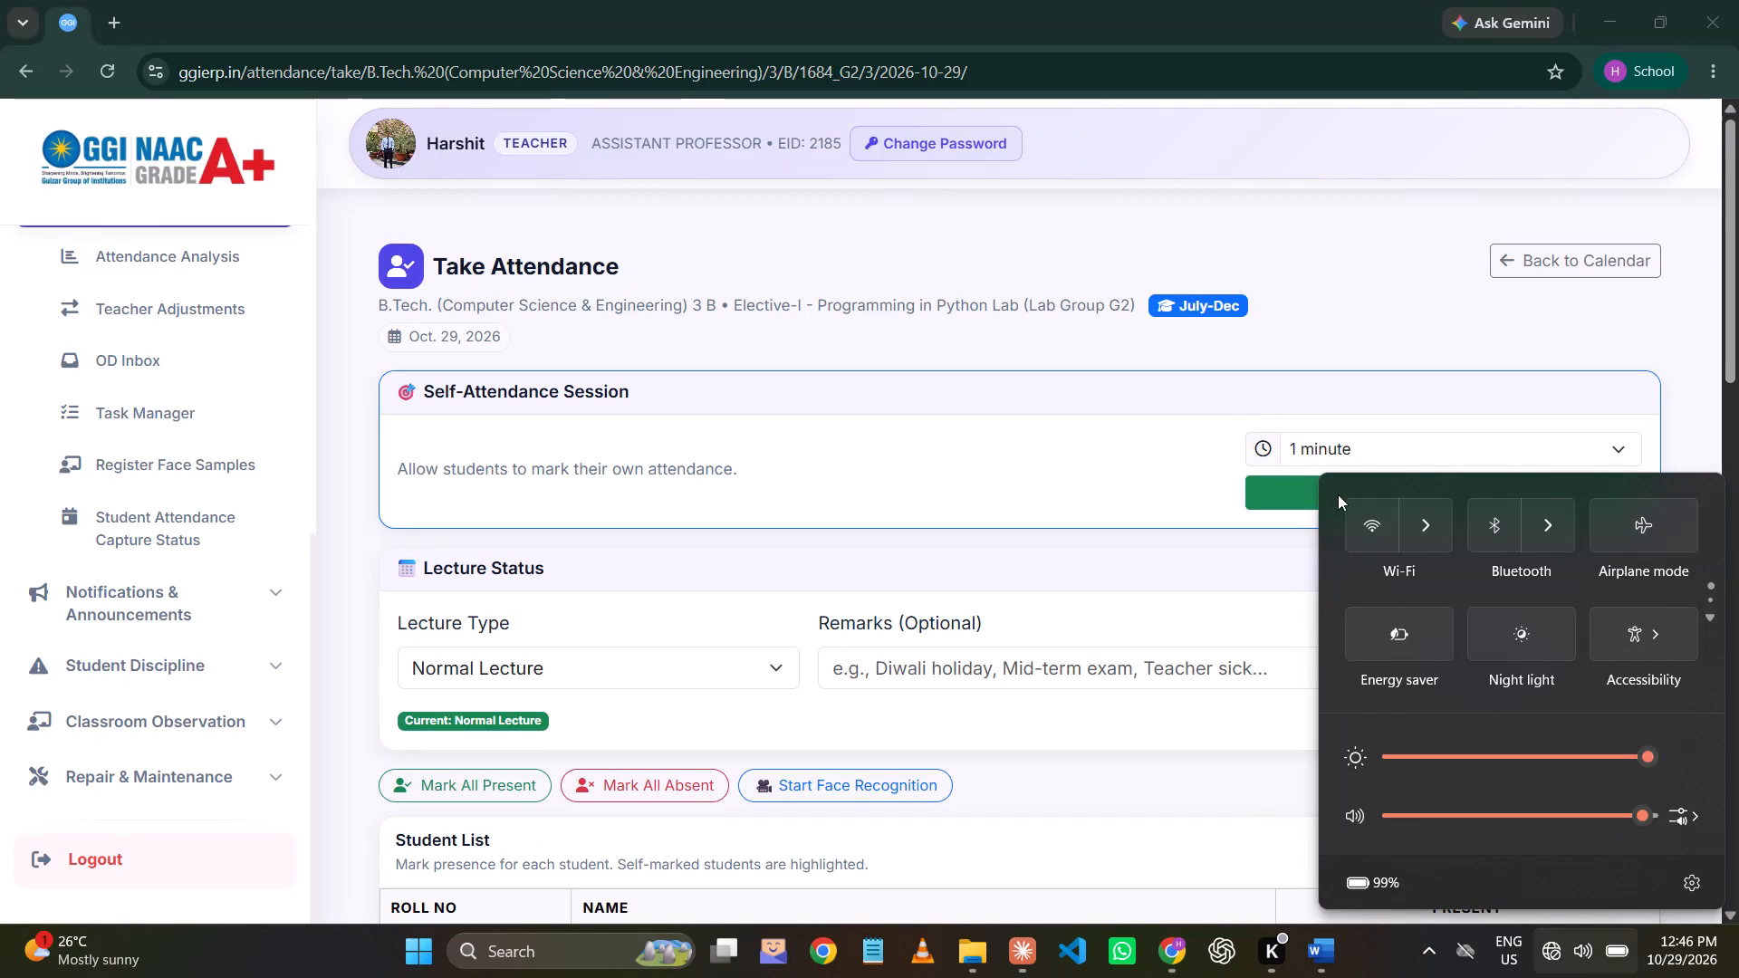
# Turn Wi-Fi on, open the list of available networks, and switch Wi-Fi off and on again to reconnect the laptop.
pyautogui.click(1359, 529)
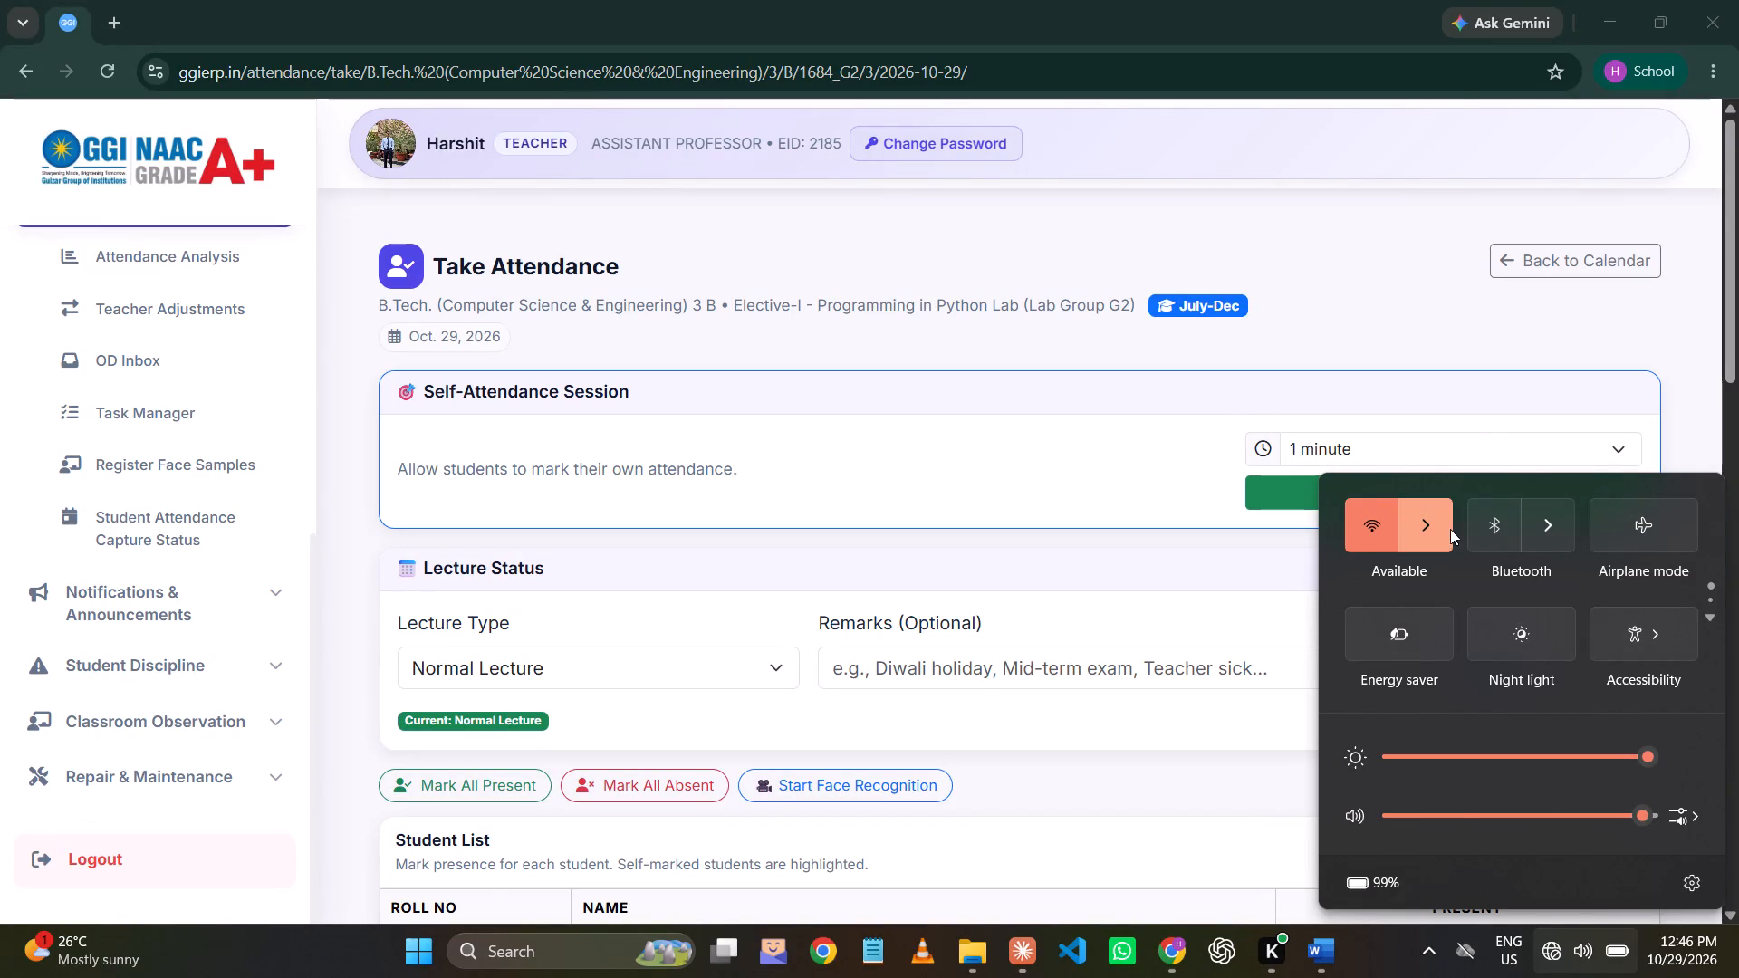
pyautogui.click(1437, 529)
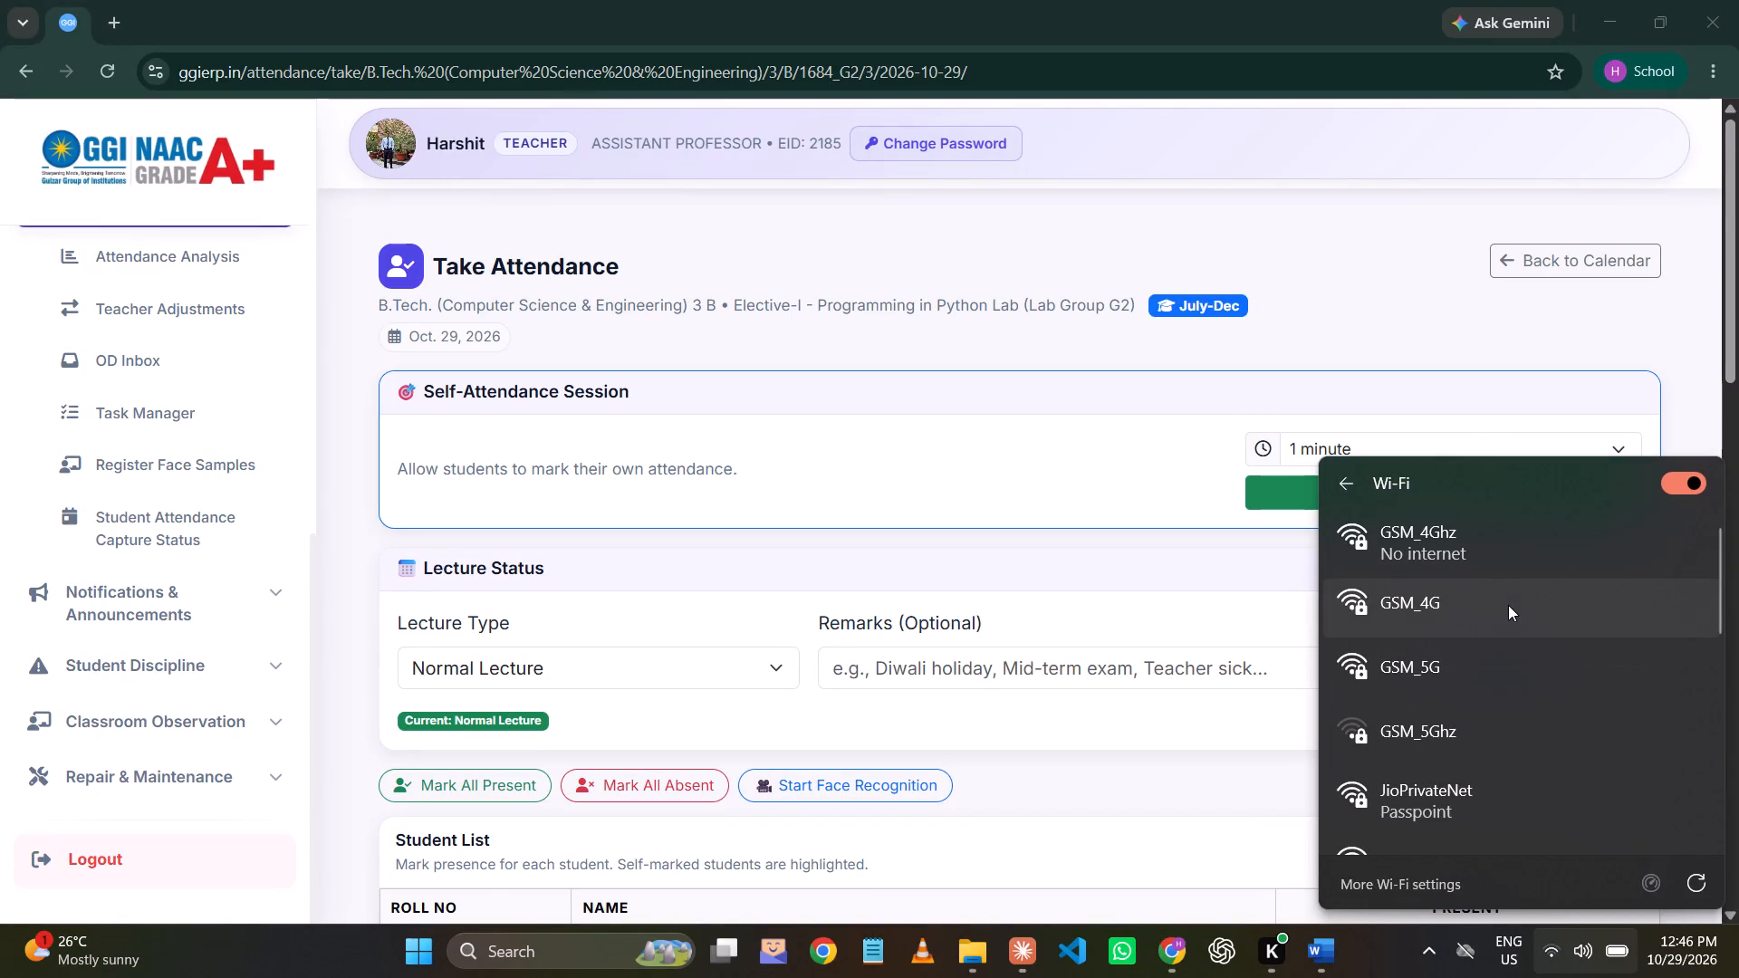
pyautogui.click(1701, 482)
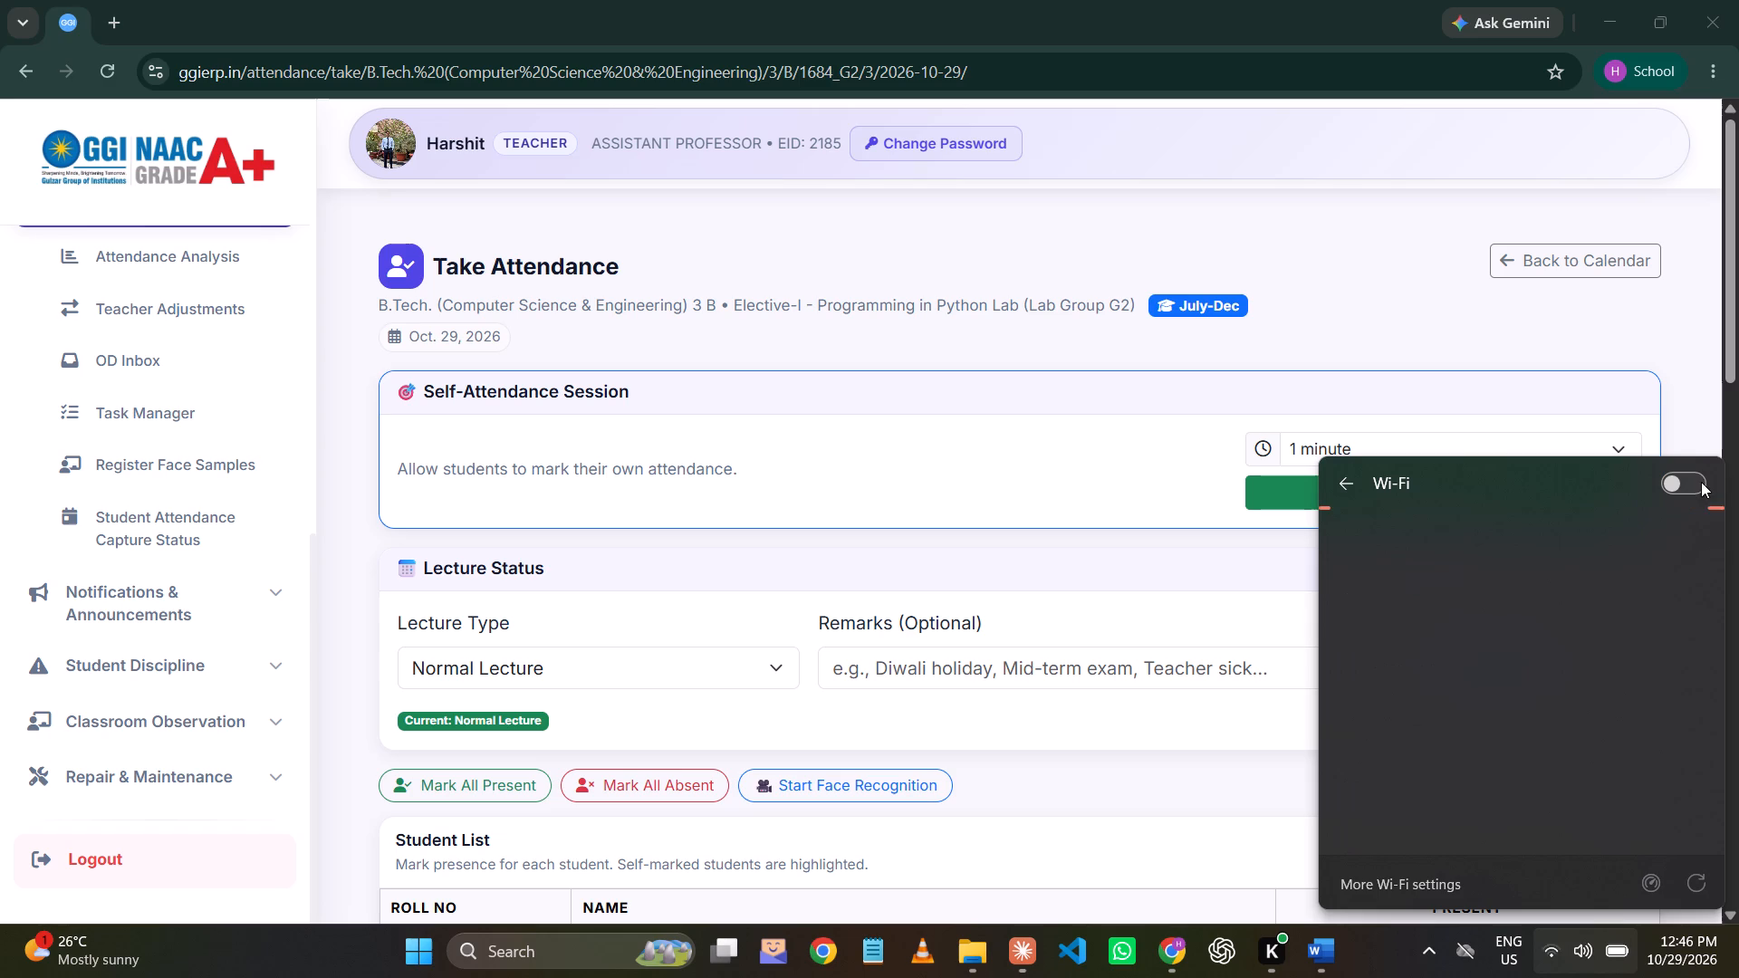
pyautogui.click(1684, 487)
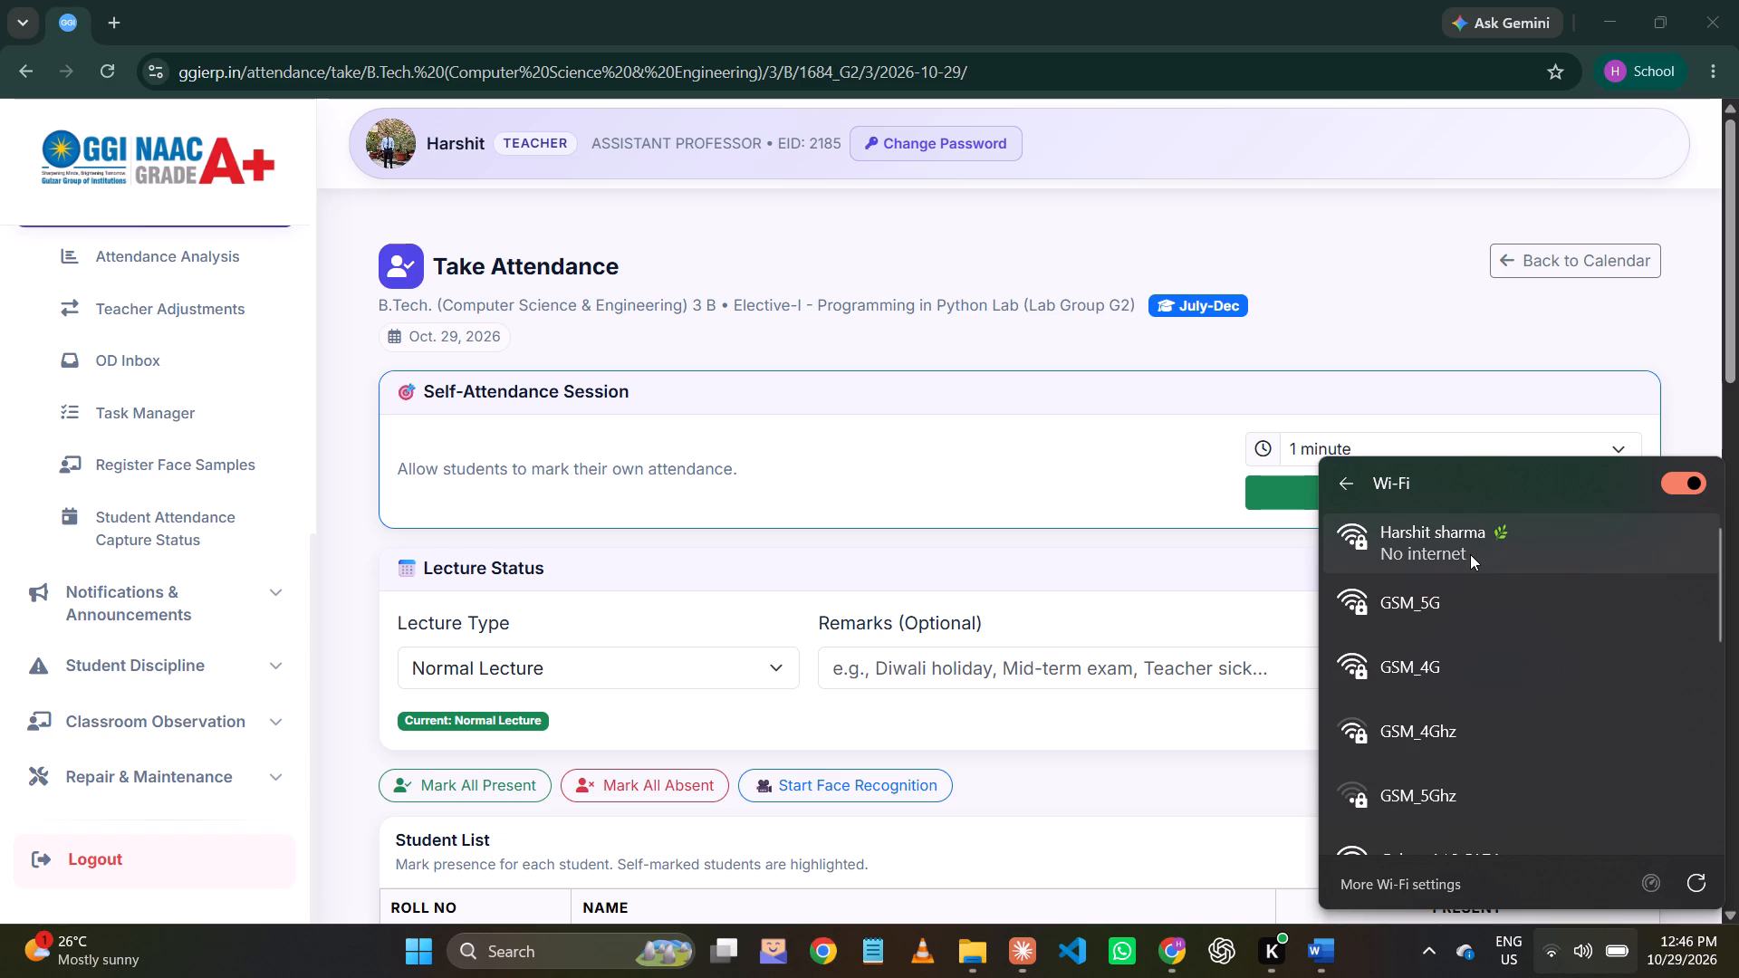
pyautogui.click(1391, 357)
# Review the marked students in the 29 October period 3 Python Lab (G2) list for 3 B and submit the attendance.
pyautogui.scroll(-2, 843, 711)
pyautogui.scroll(4, 843, 711)
pyautogui.scroll(-4, 1310, 590)
pyautogui.scroll(2, 1309, 599)
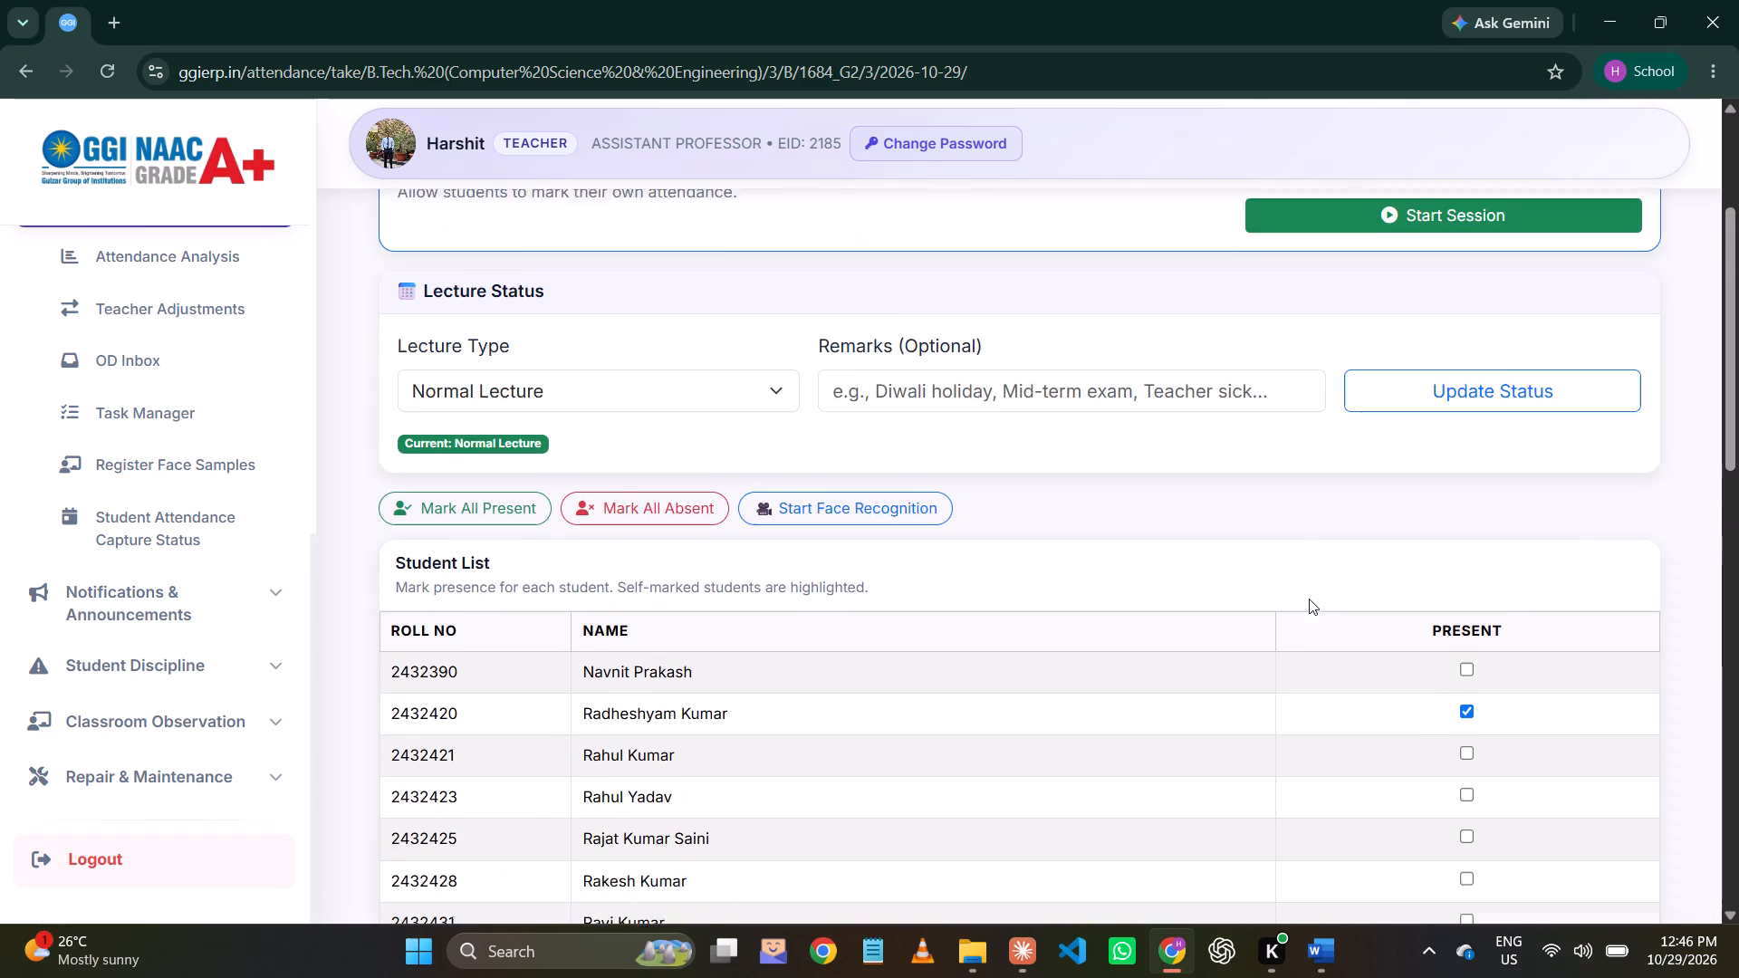
pyautogui.scroll(2, 1309, 599)
pyautogui.scroll(-10, 1309, 599)
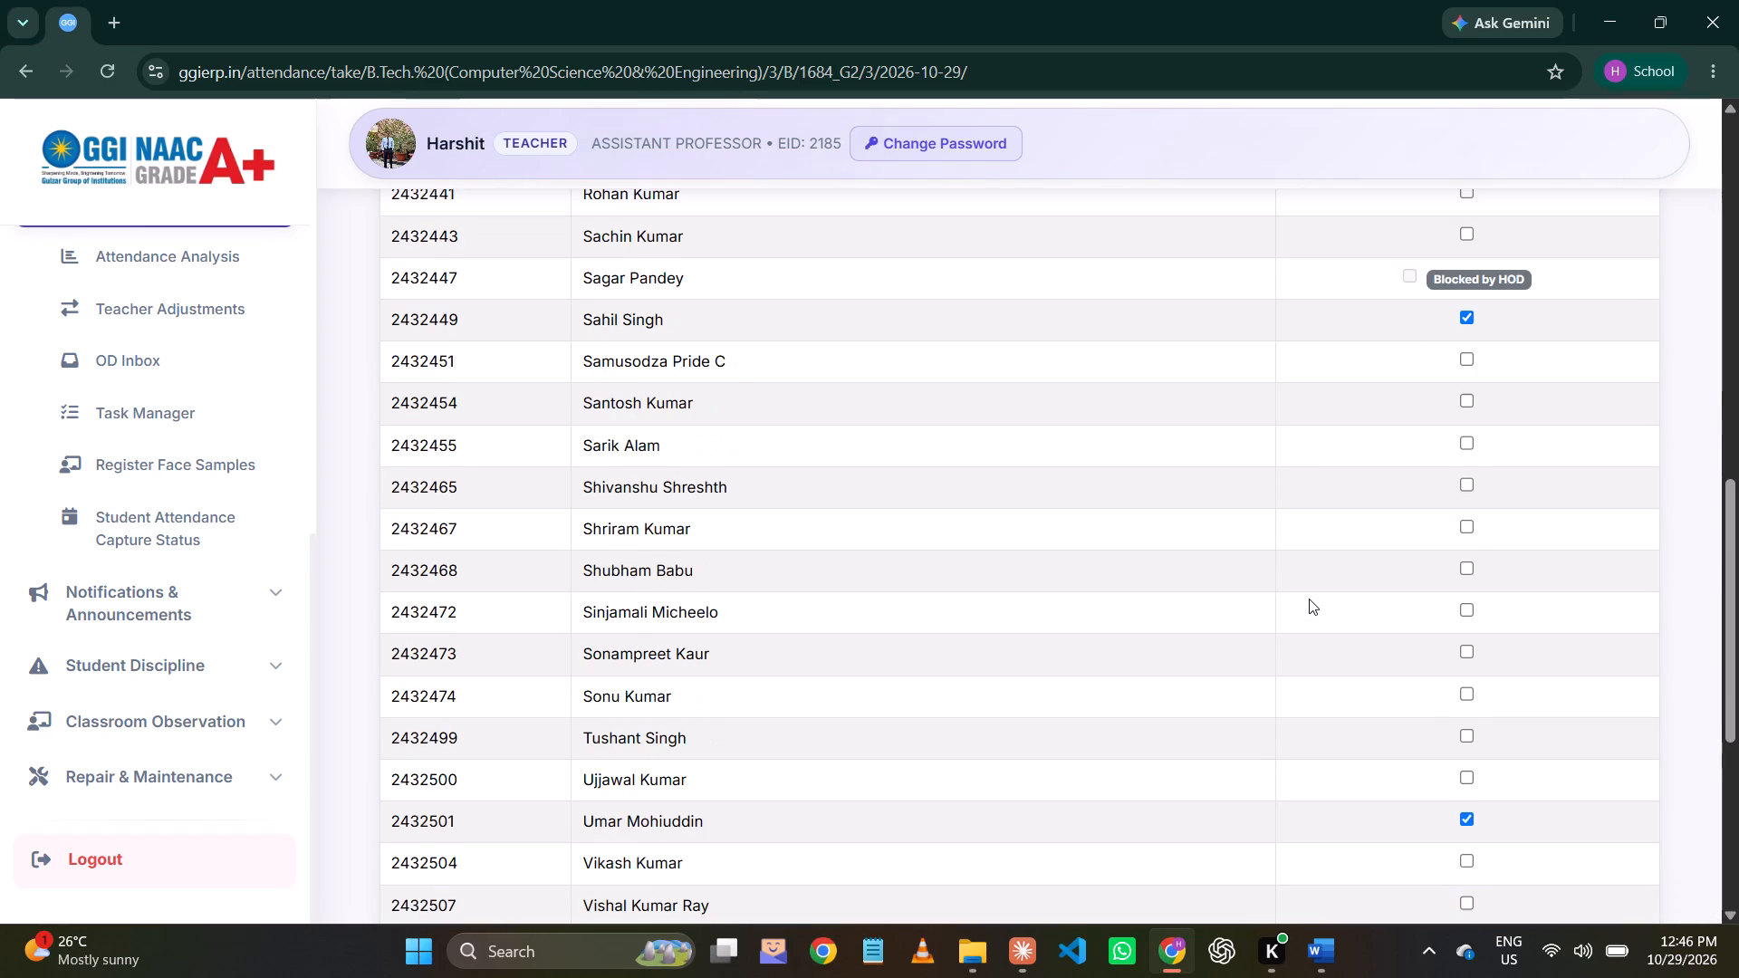
pyautogui.scroll(-5, 1303, 808)
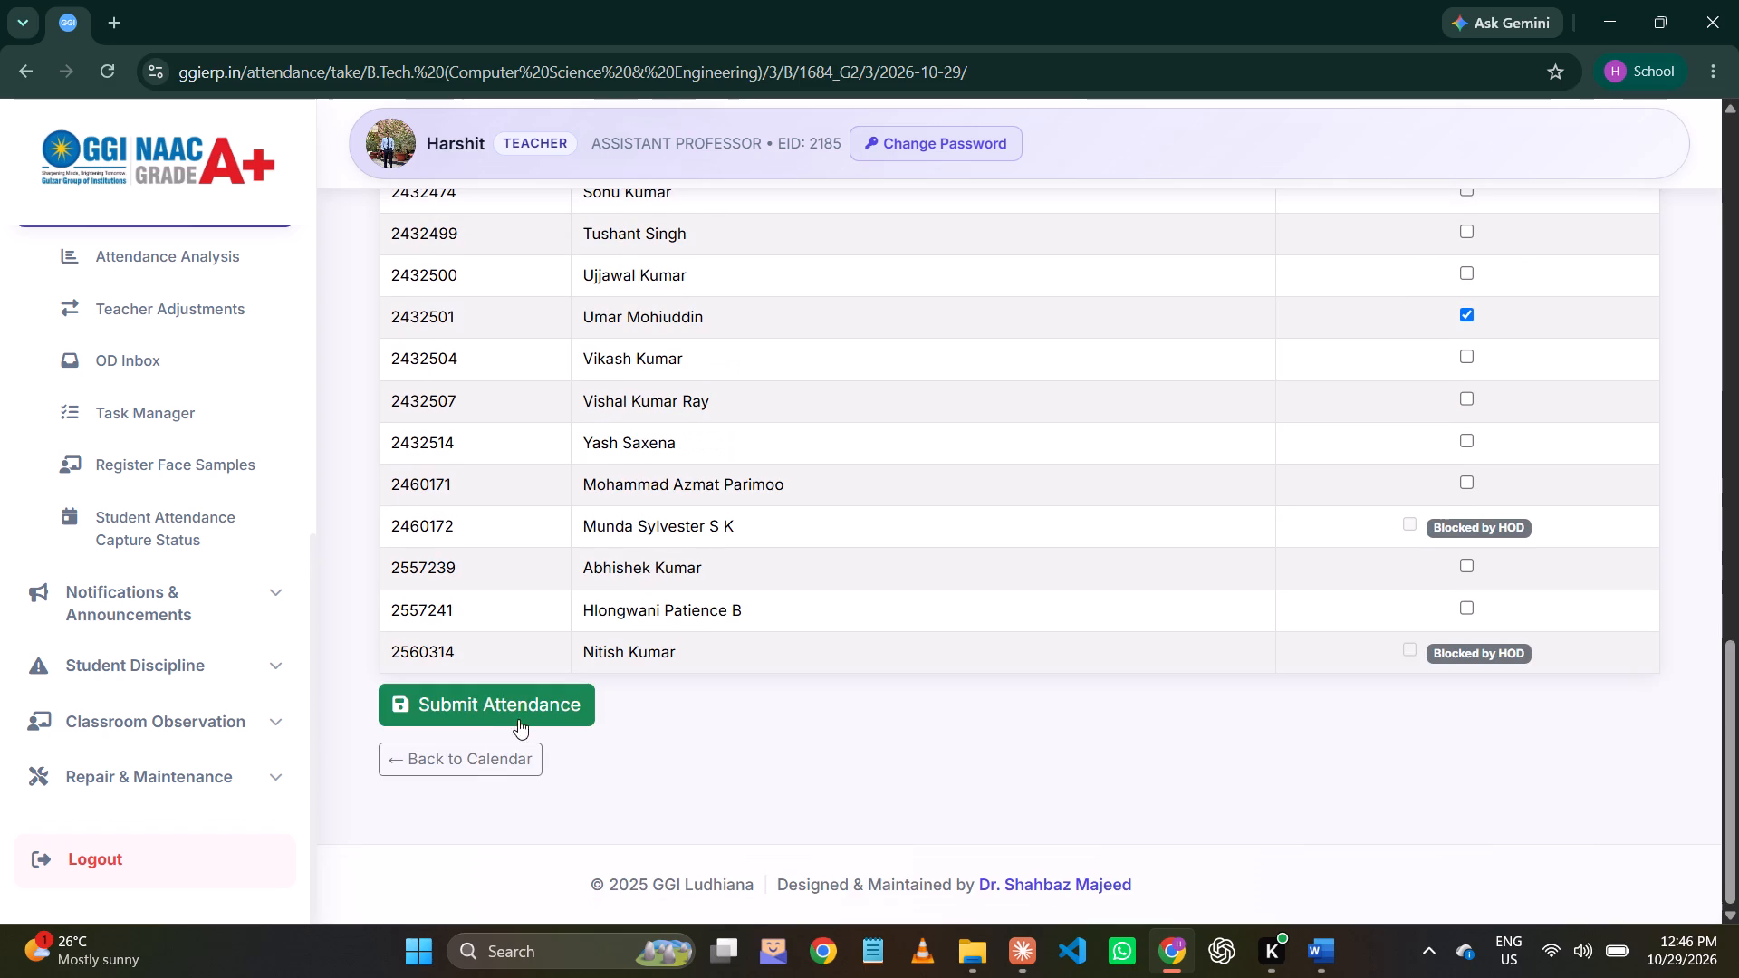
pyautogui.click(520, 709)
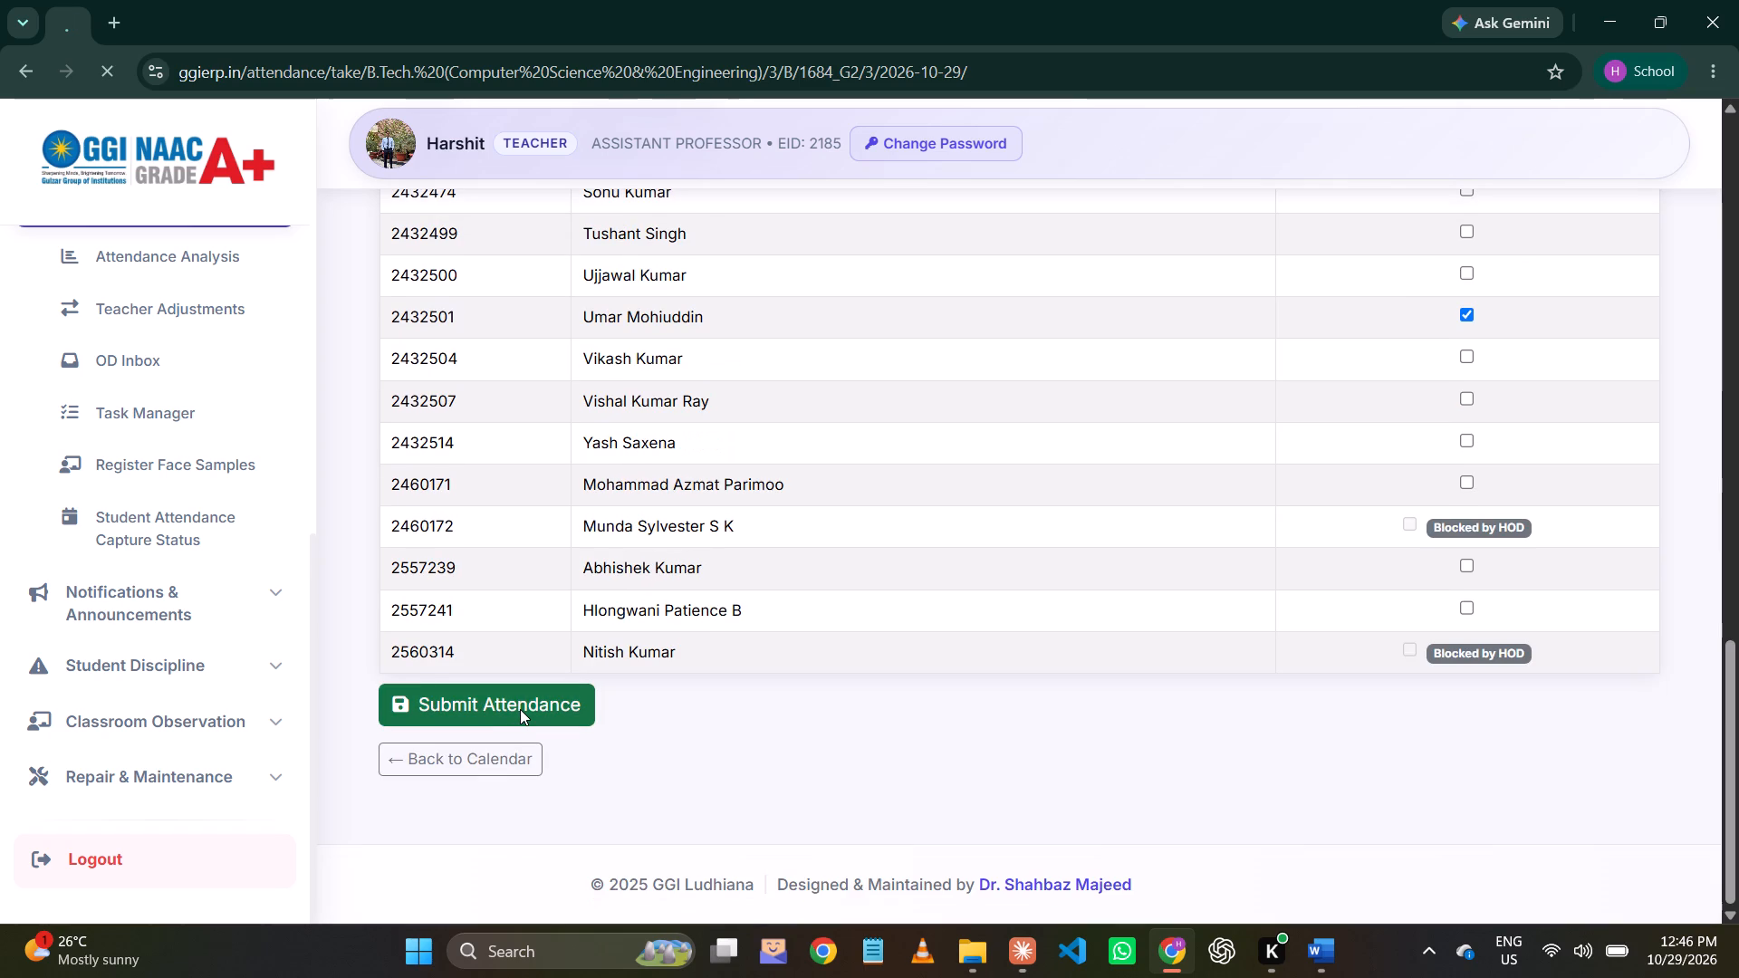
pyautogui.click(1671, 151)
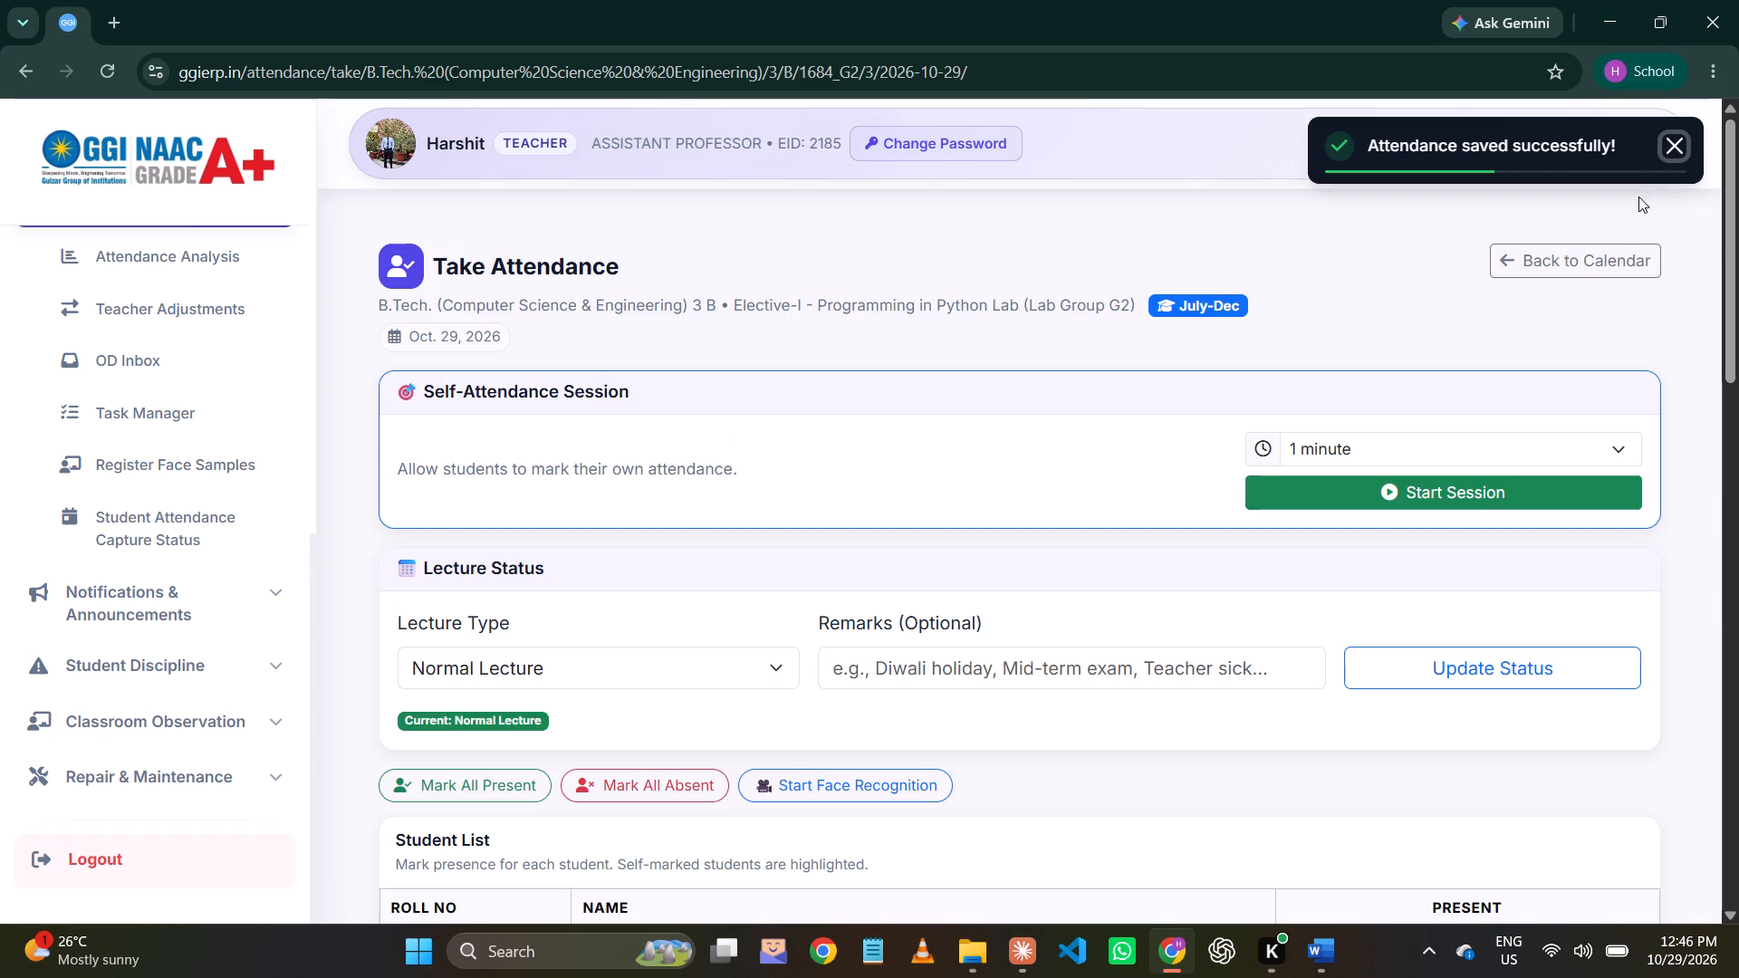
# Return to the calendar, open the 29 October period 4 Python Lab (G2) attendance for 3 B, and review the student list.
pyautogui.click(1591, 261)
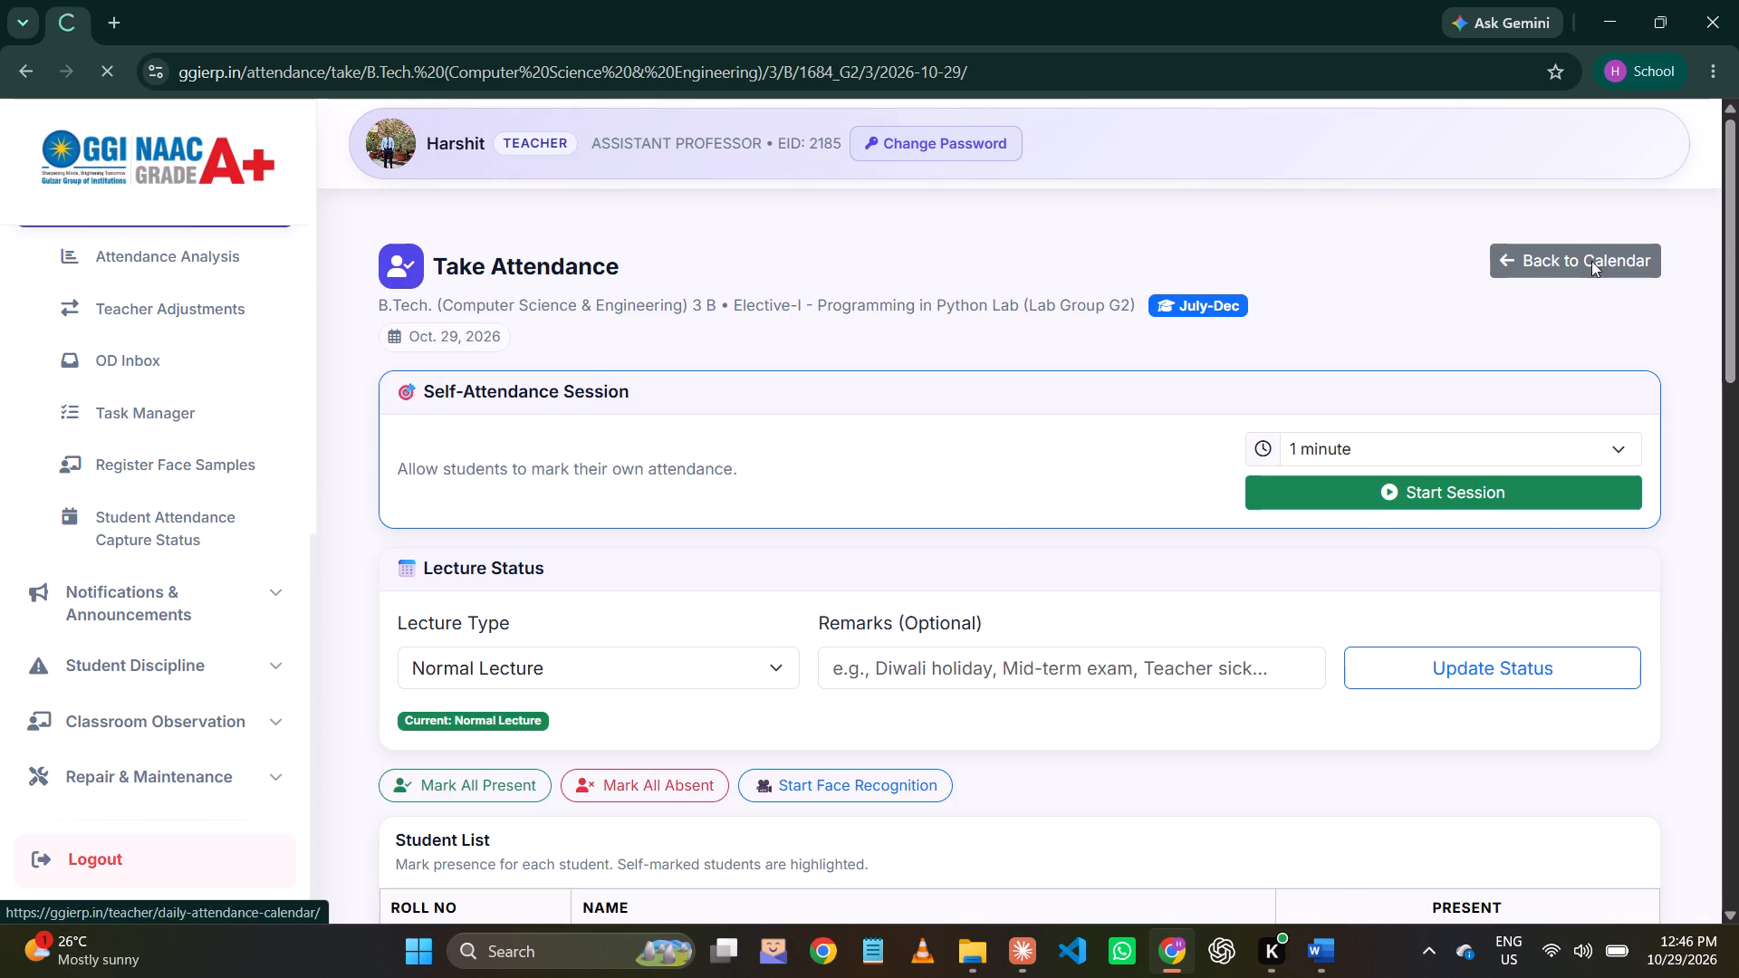
pyautogui.scroll(-1, 1537, 395)
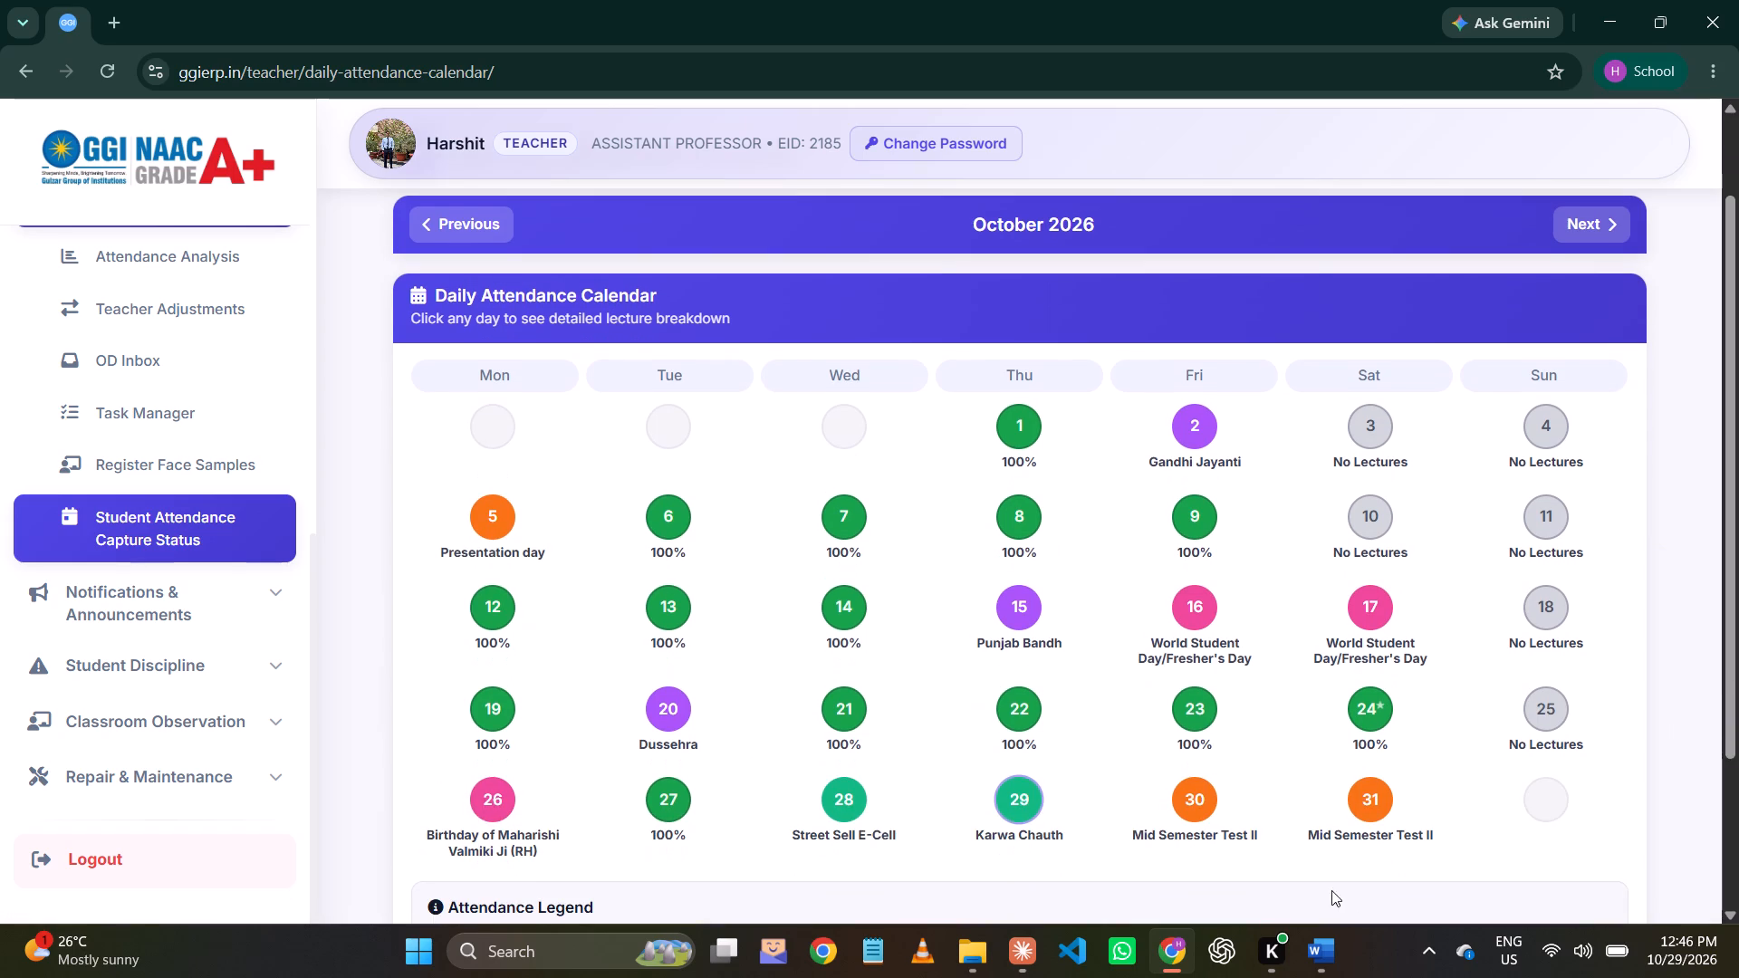
pyautogui.click(1014, 811)
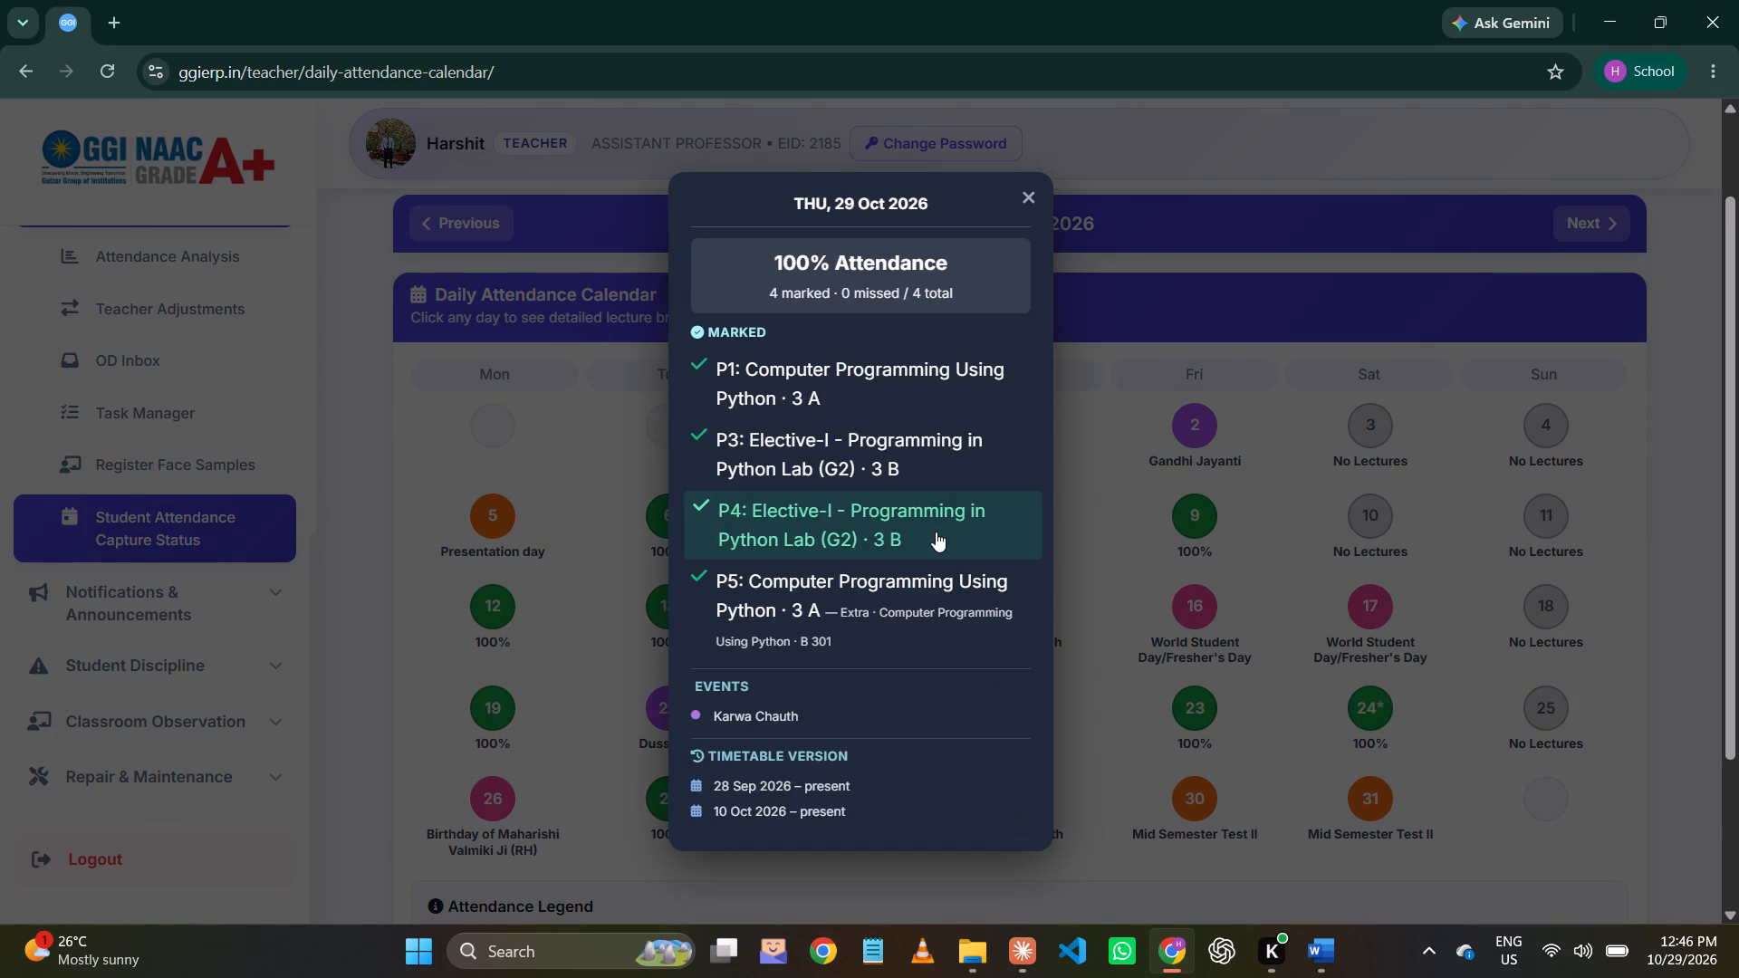
pyautogui.click(936, 532)
pyautogui.scroll(-10, 936, 532)
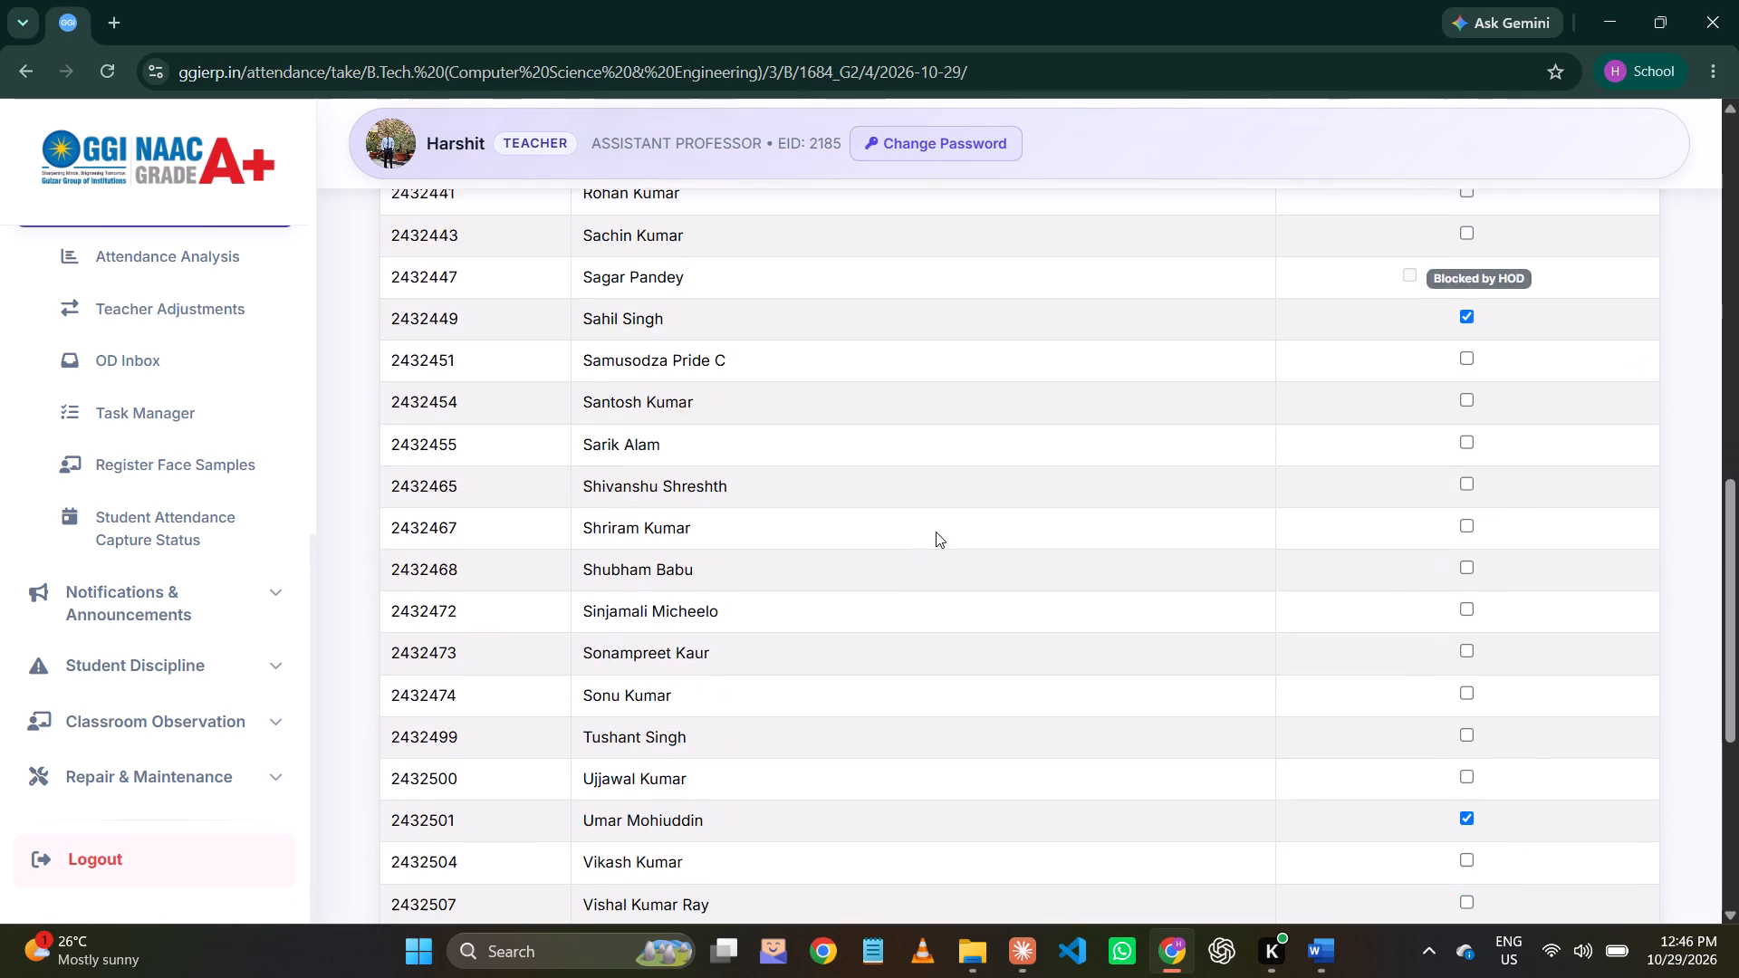
# Submit the 29 October period 4 Python Lab (G2) attendance for 3 B and return to the calendar.
pyautogui.scroll(-4, 936, 532)
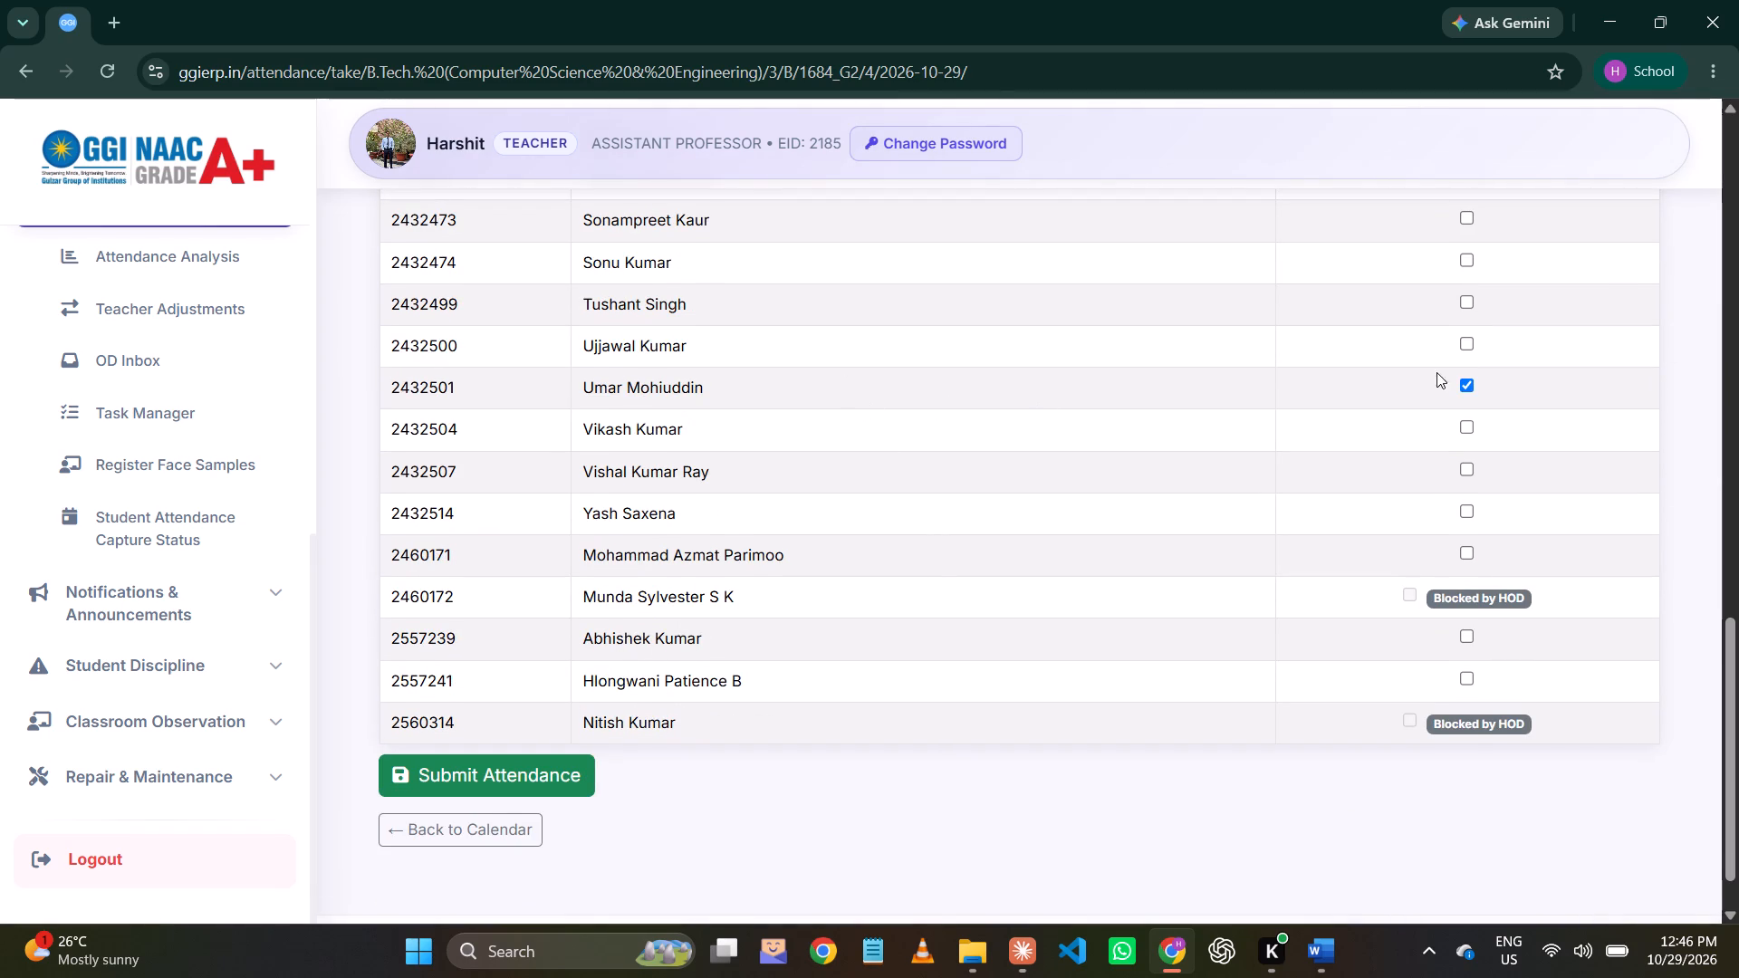
pyautogui.click(483, 739)
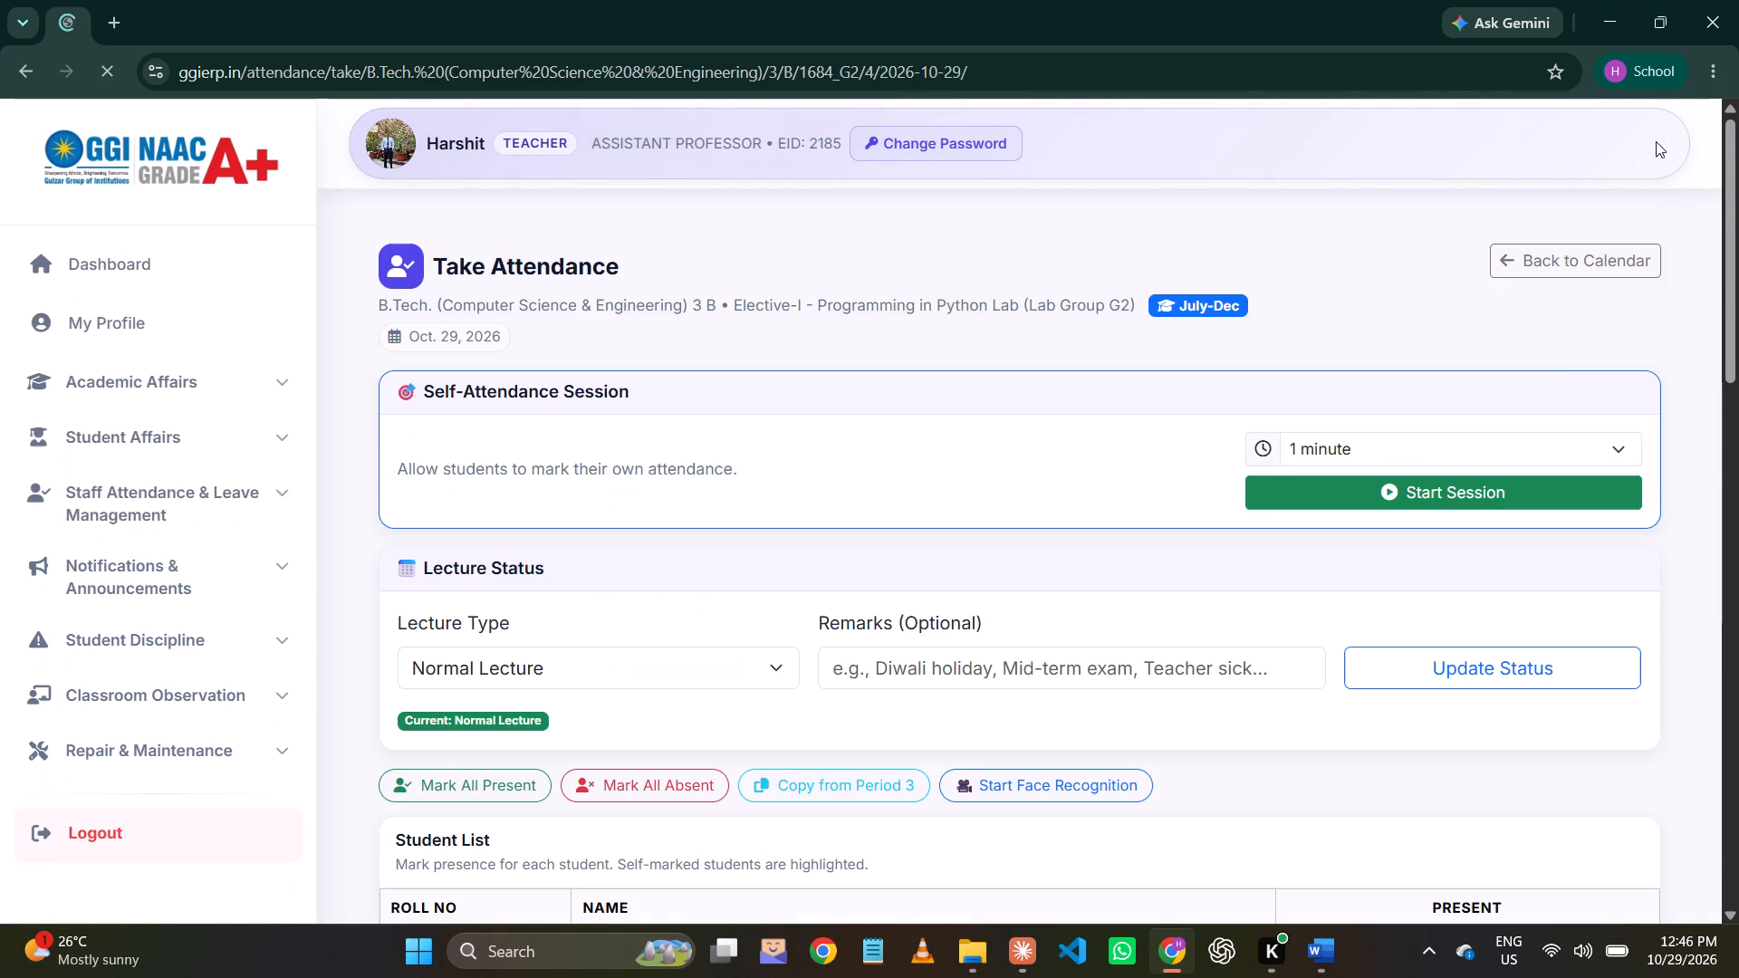
pyautogui.scroll(4, 1556, 360)
pyautogui.click(1603, 254)
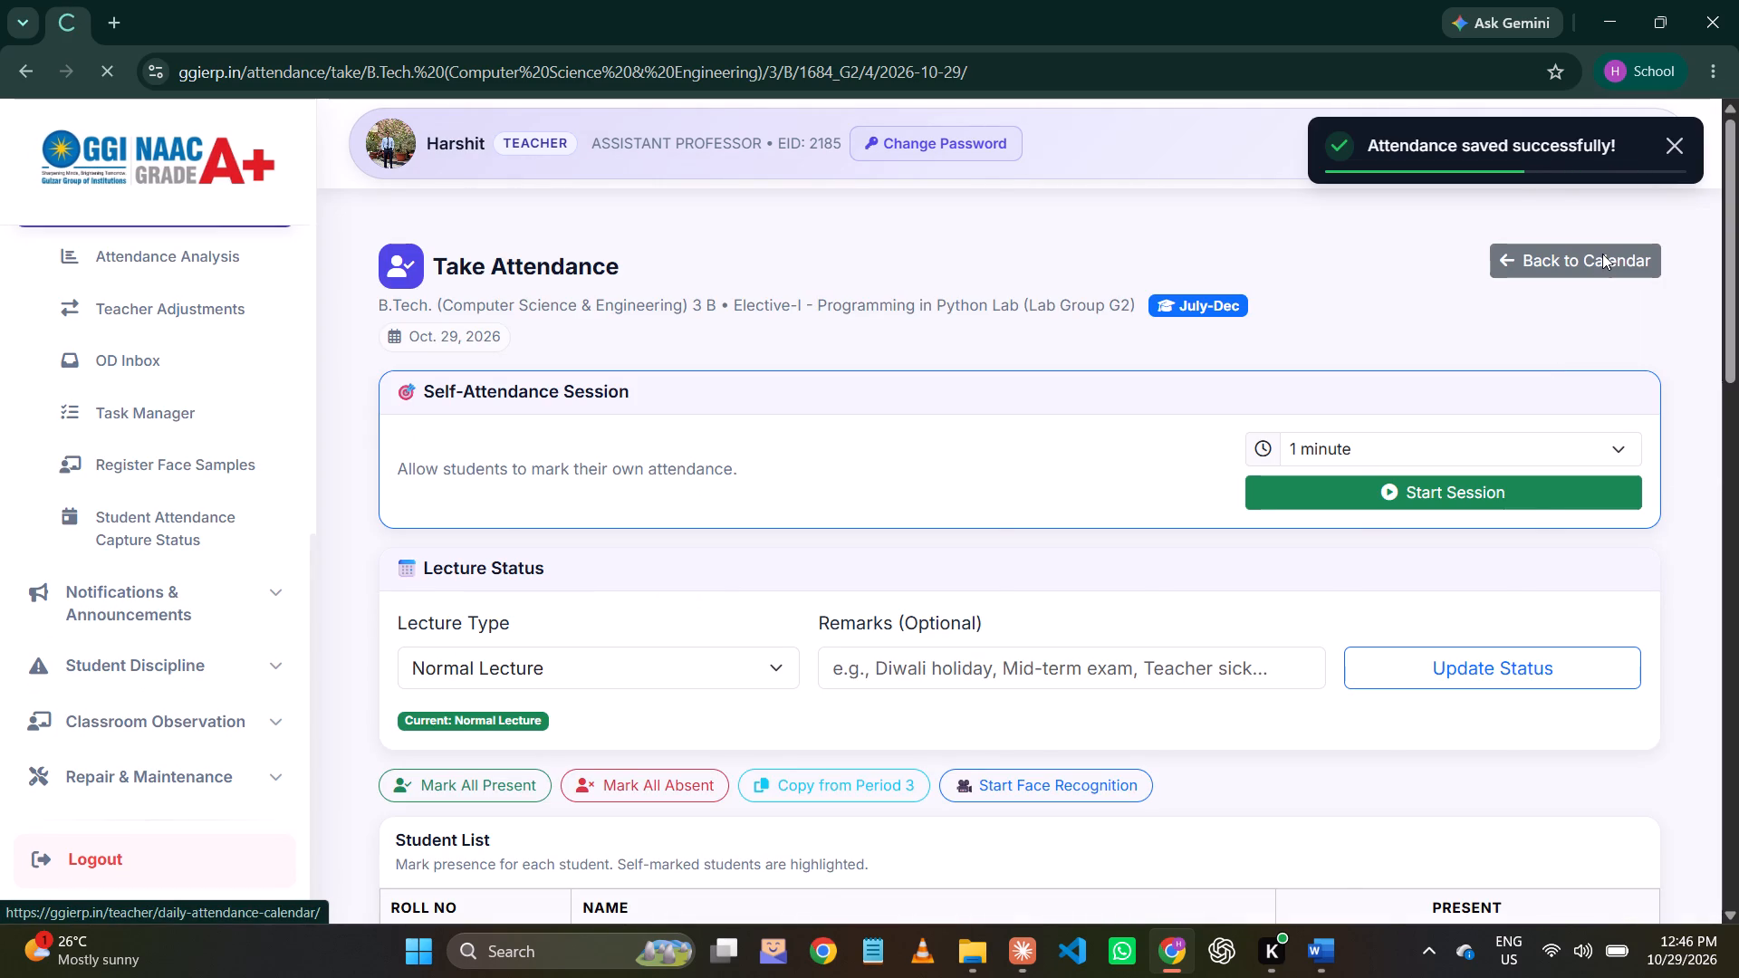
pyautogui.scroll(4, 1338, 413)
# Open the 9 October period 7 Python Lab (G1) attendance for 3 B, mark Nandani present, submit it and return to the calendar.
pyautogui.scroll(-2, 994, 728)
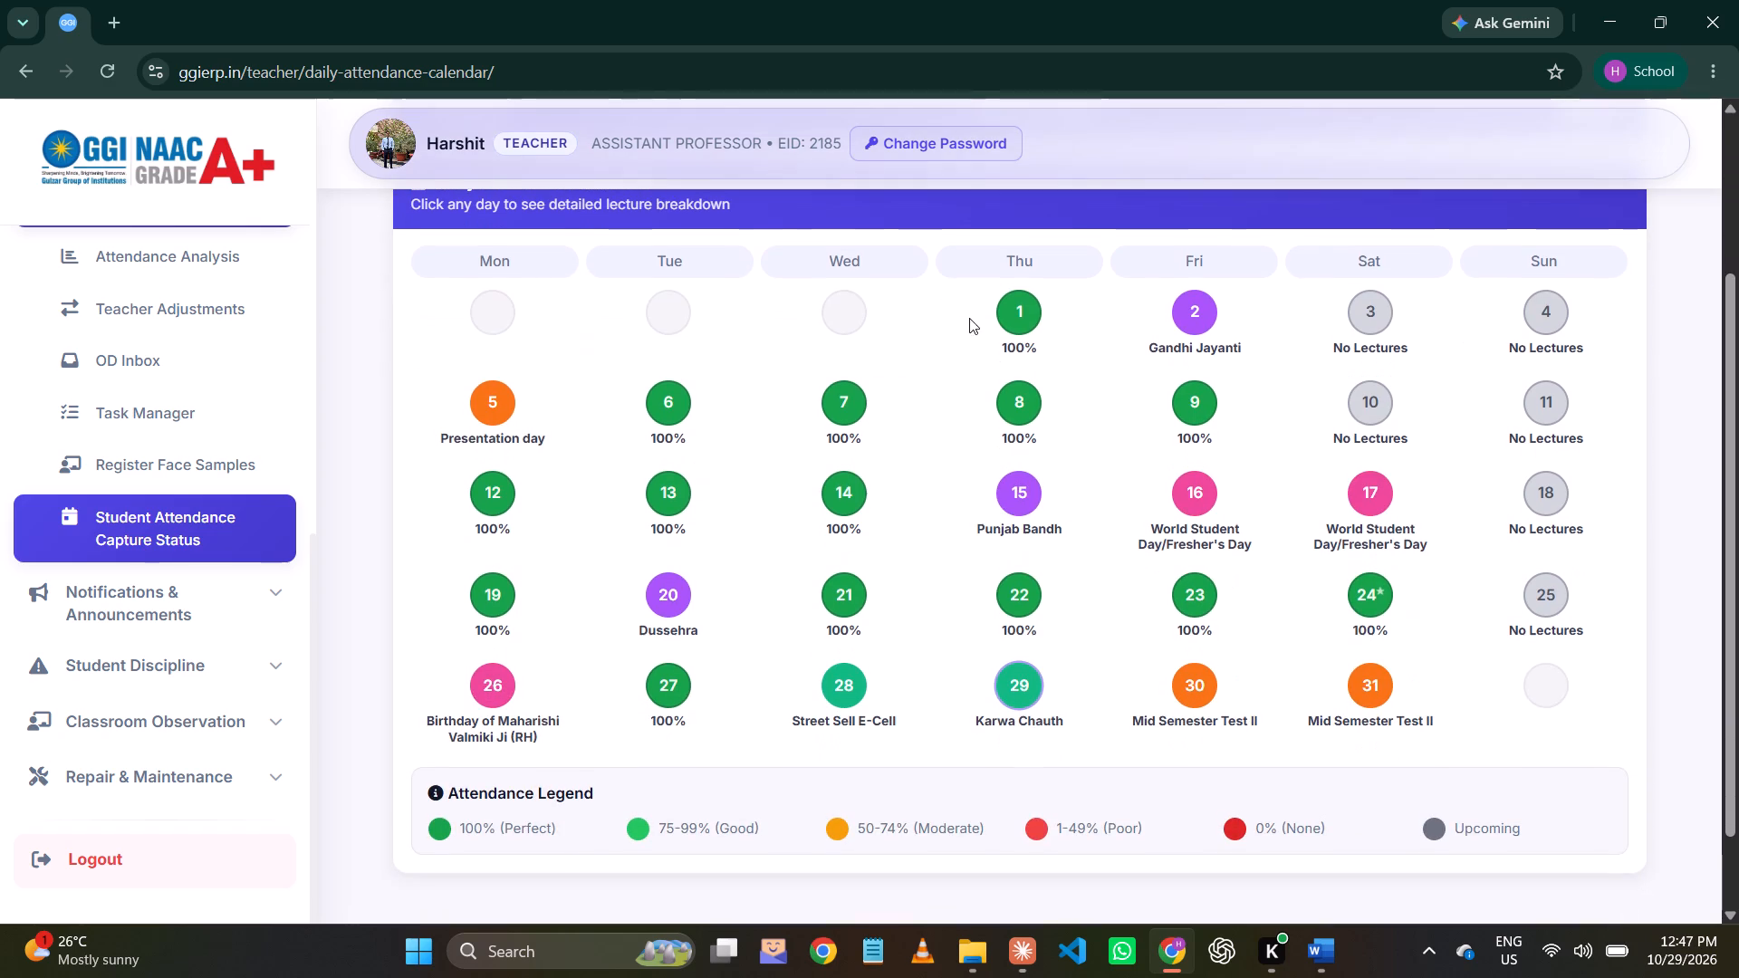
pyautogui.click(1201, 408)
pyautogui.click(824, 511)
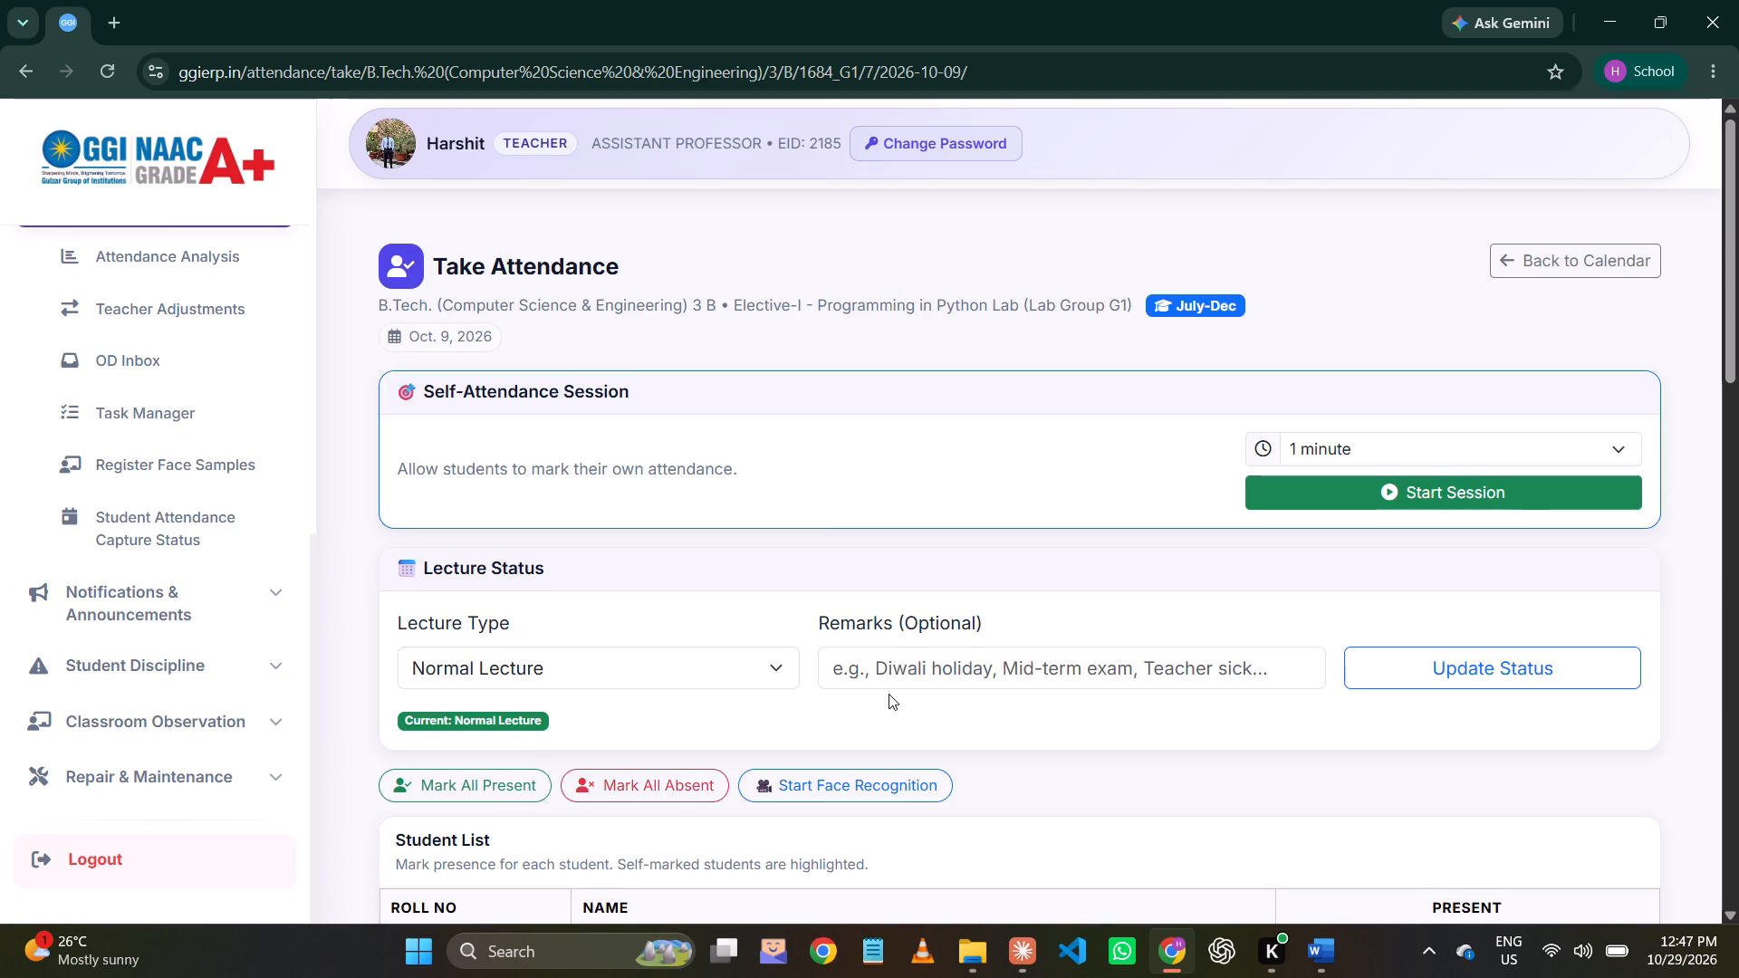
pyautogui.scroll(-10, 889, 694)
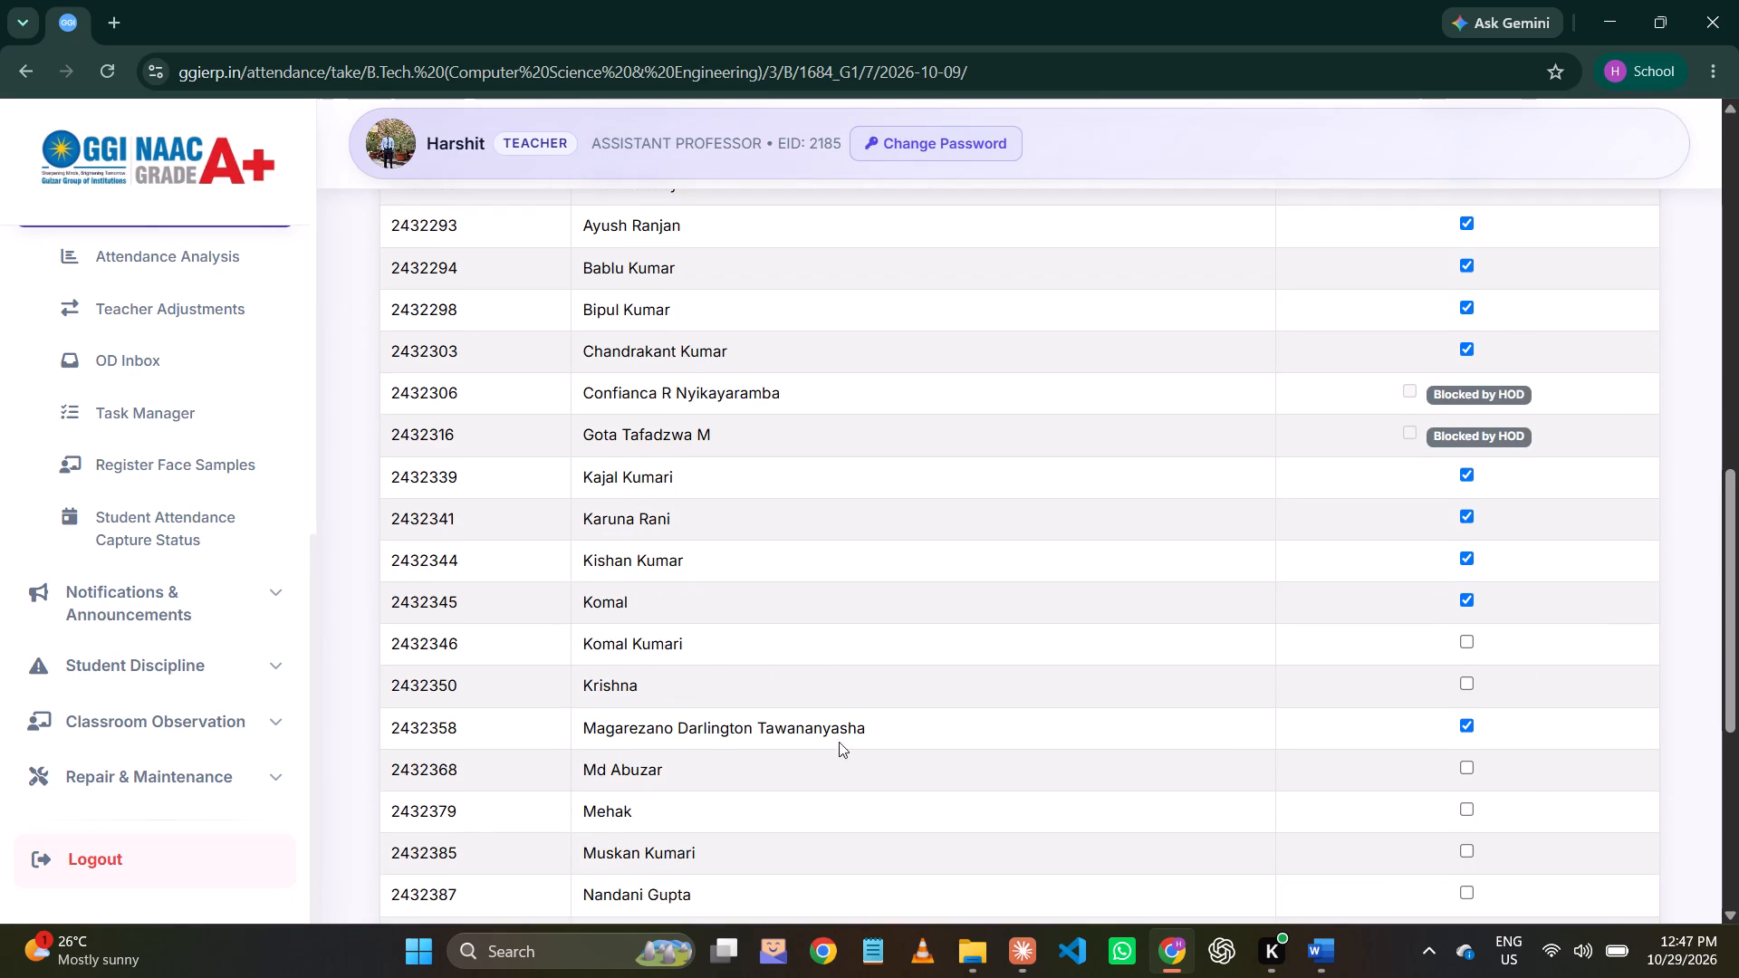
pyautogui.scroll(-1, 839, 751)
pyautogui.click(1468, 742)
pyautogui.scroll(-3, 828, 571)
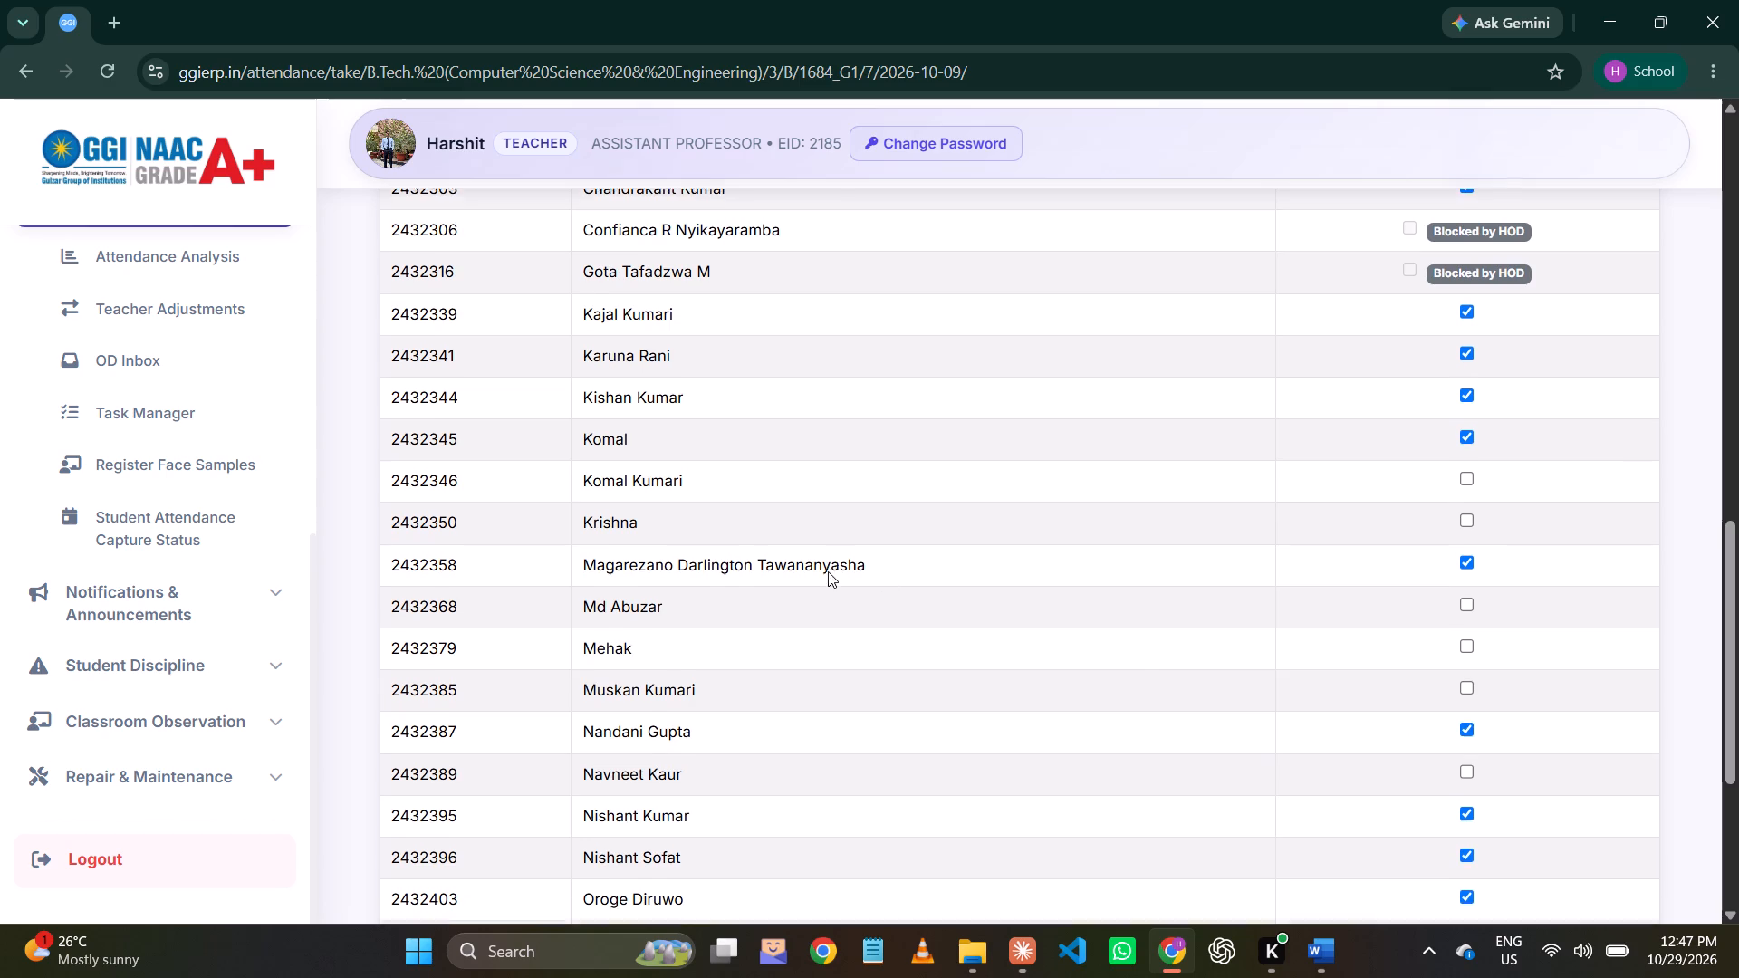
pyautogui.scroll(-3, 828, 571)
pyautogui.click(544, 709)
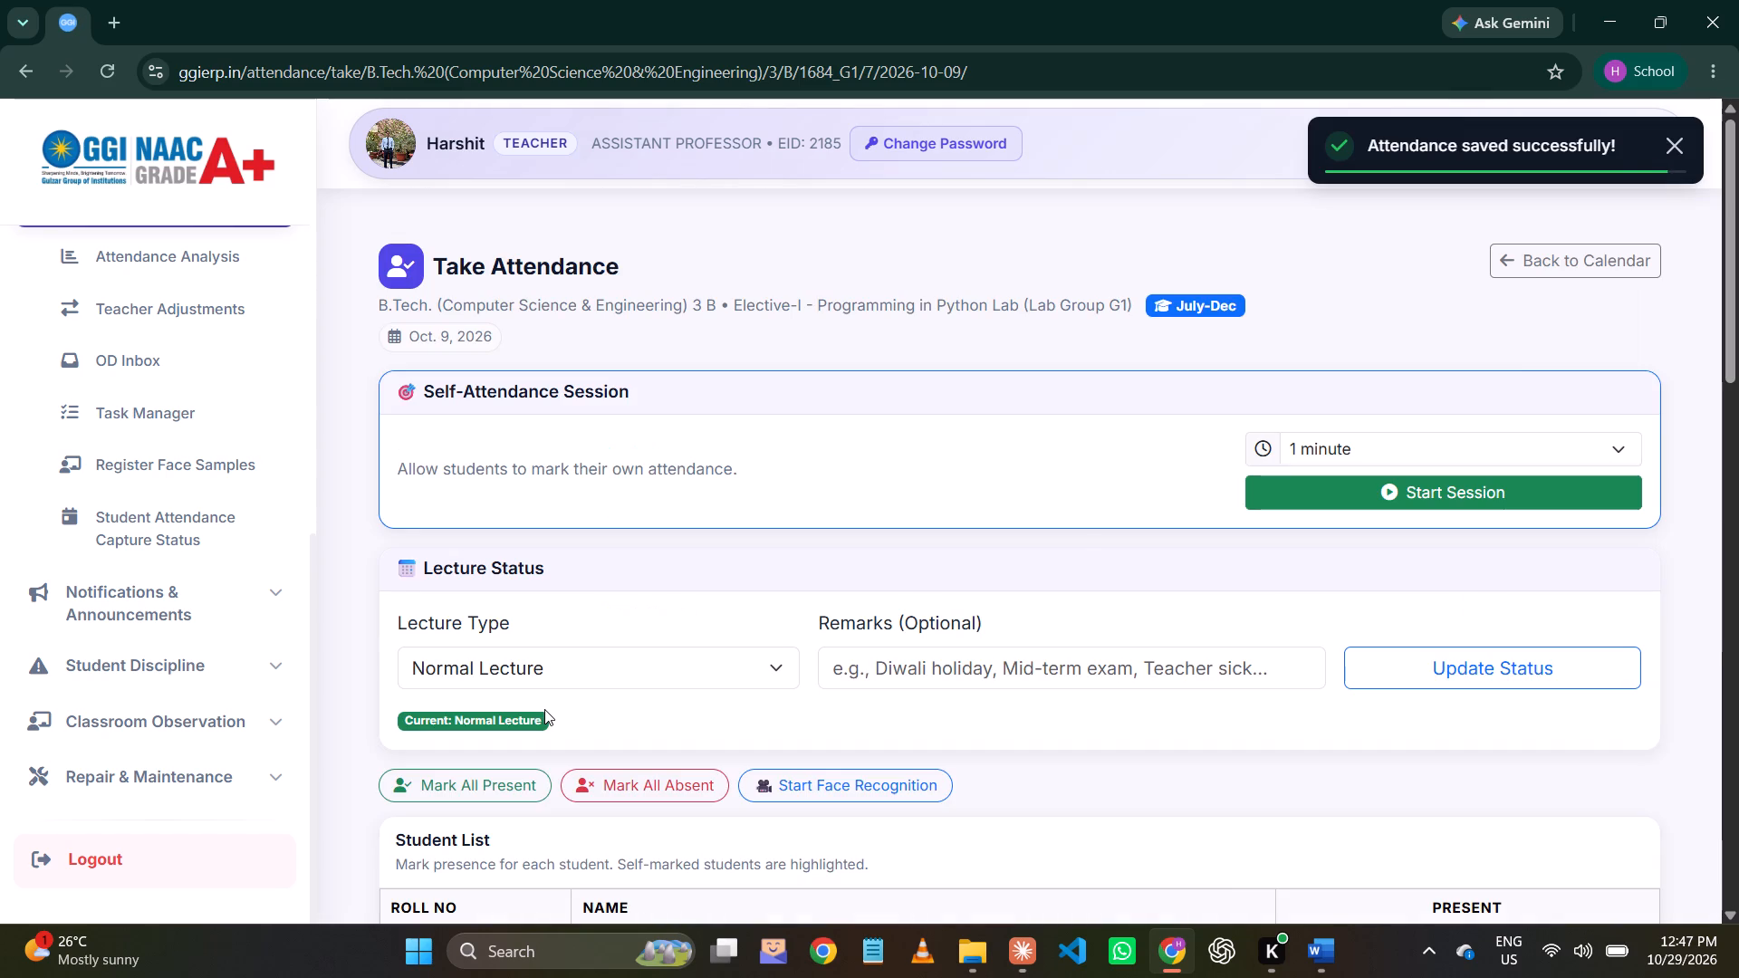
pyautogui.click(1527, 255)
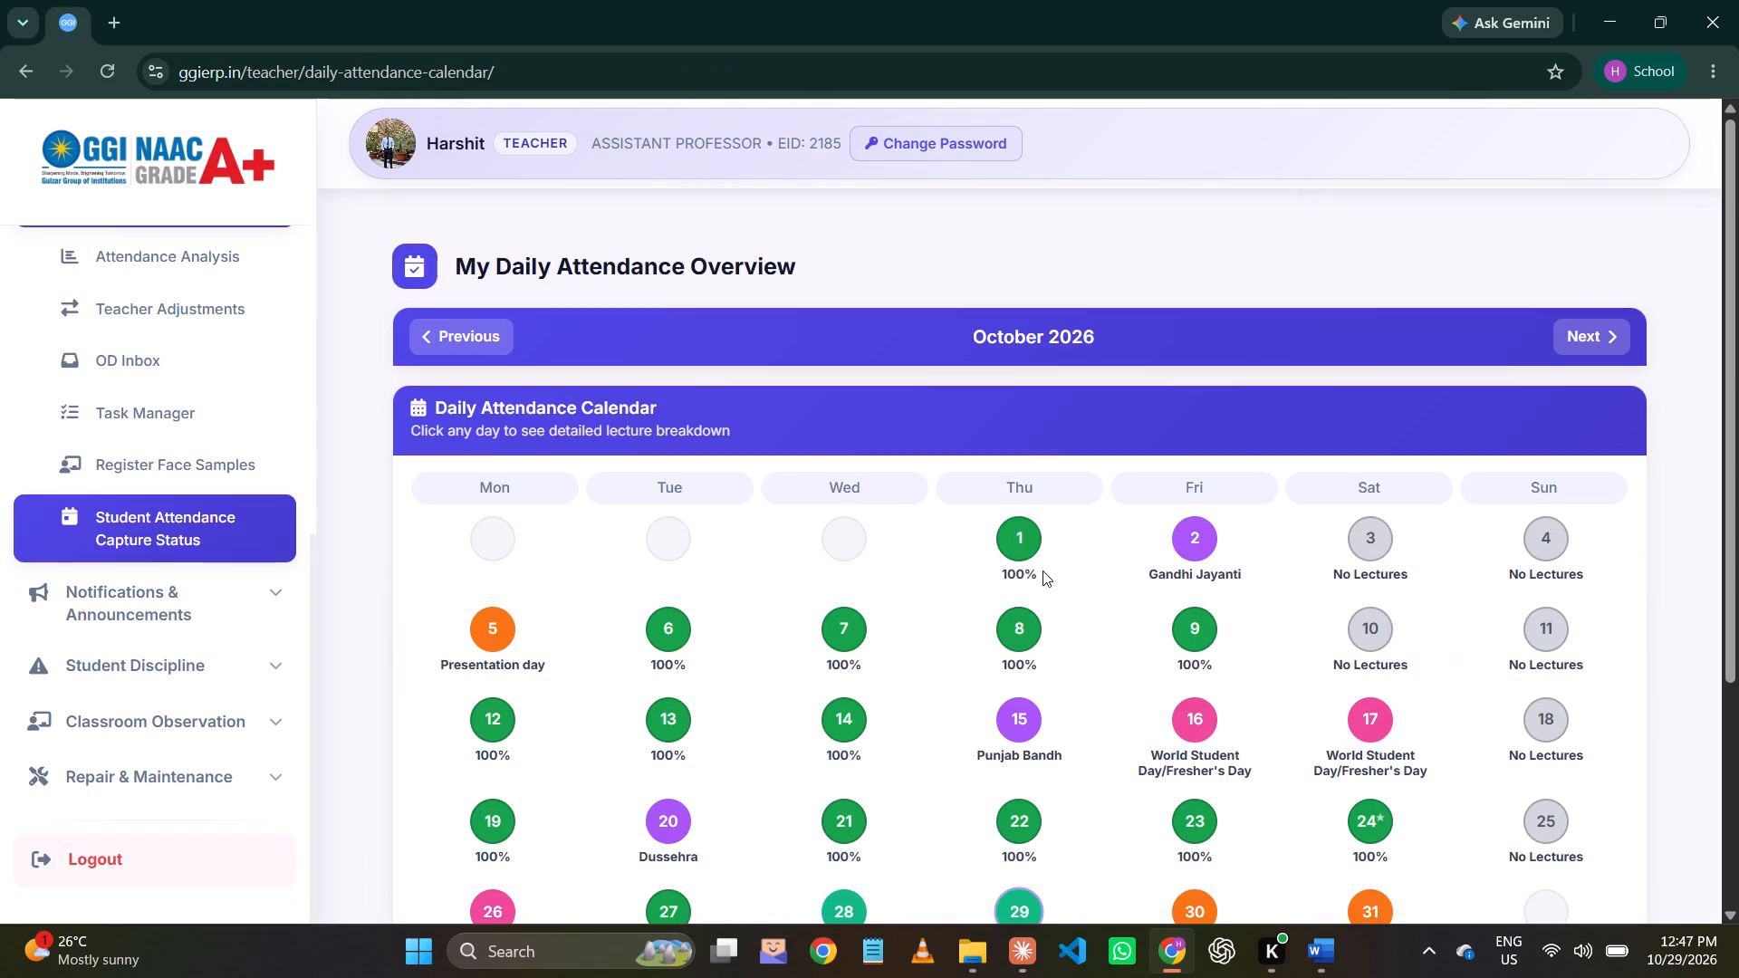
# Open the 9 October period 8 Python Lab (G1) attendance for 3 B, mark Nandani present, submit it and return to the calendar.
pyautogui.click(1189, 623)
pyautogui.click(995, 605)
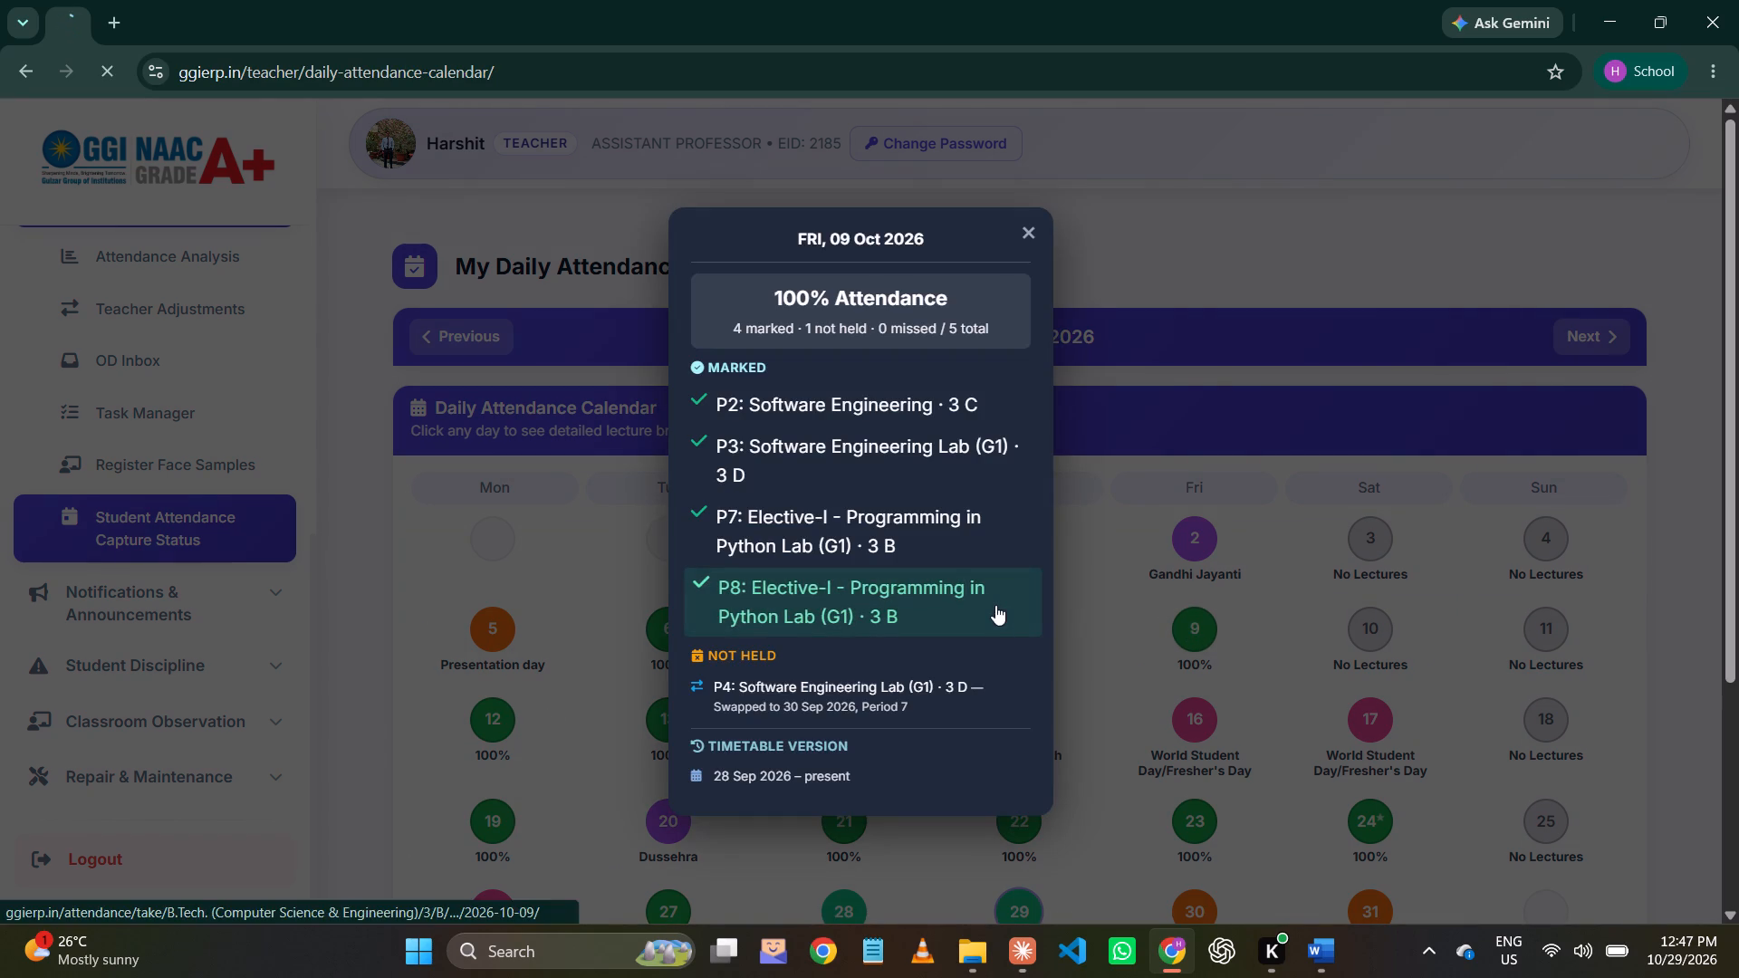
pyautogui.scroll(-13, 995, 605)
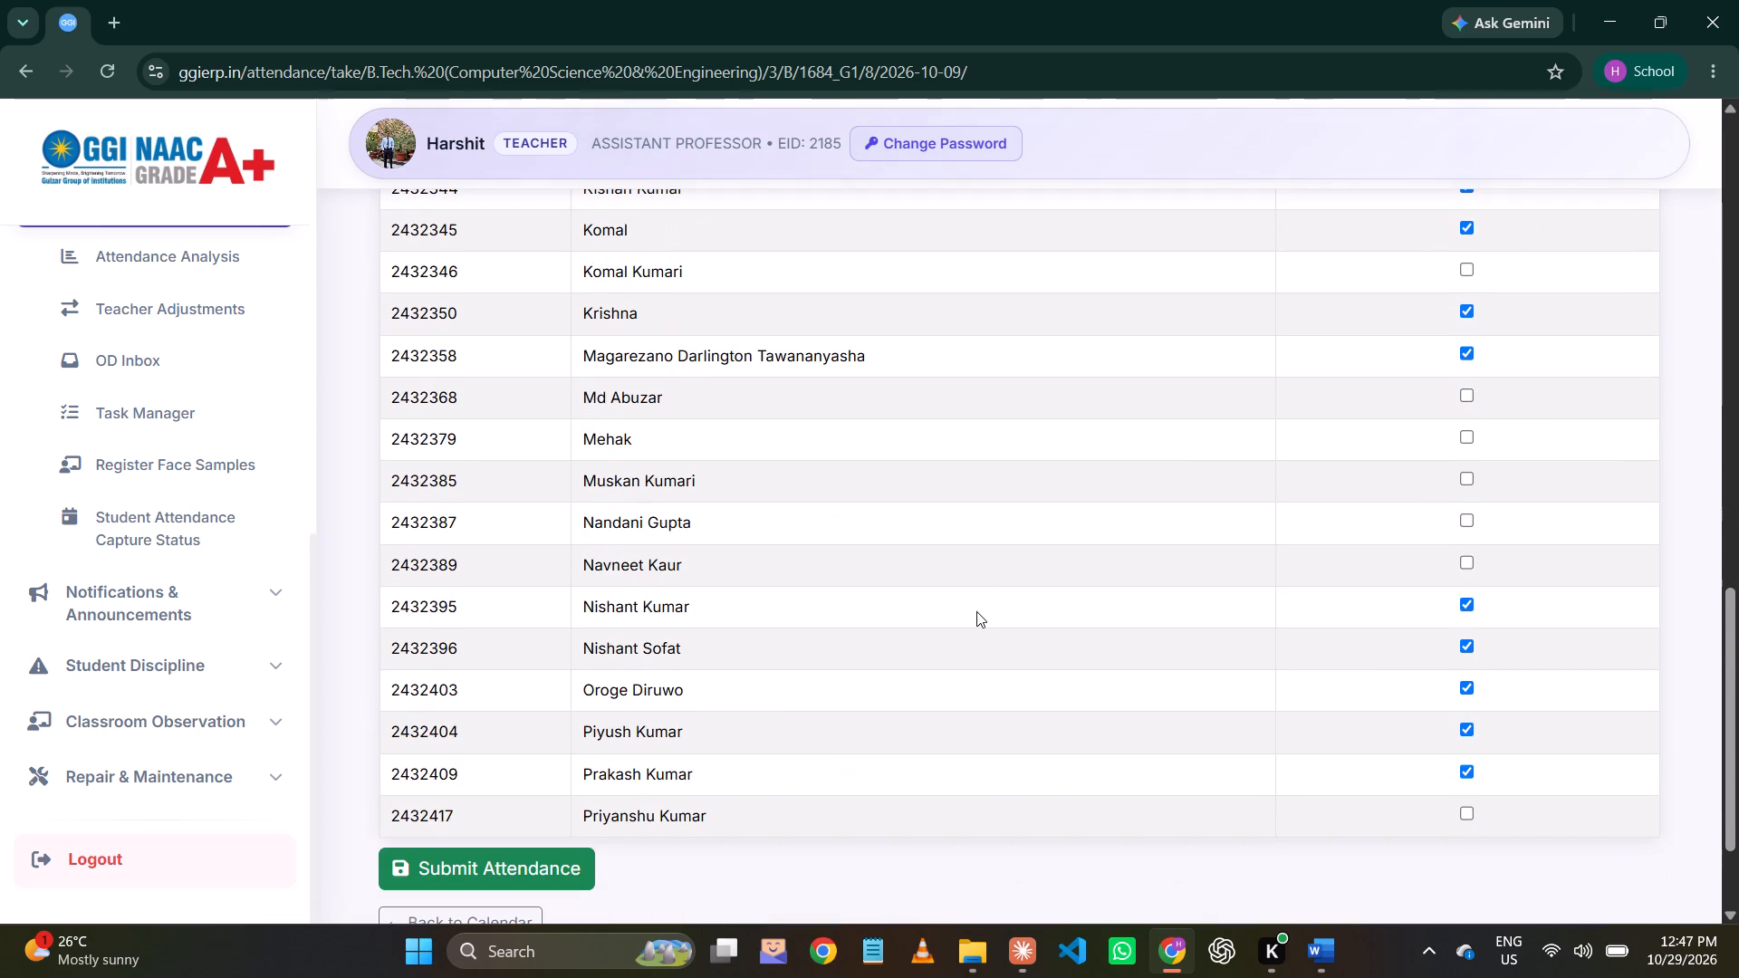
pyautogui.click(1464, 517)
pyautogui.click(495, 857)
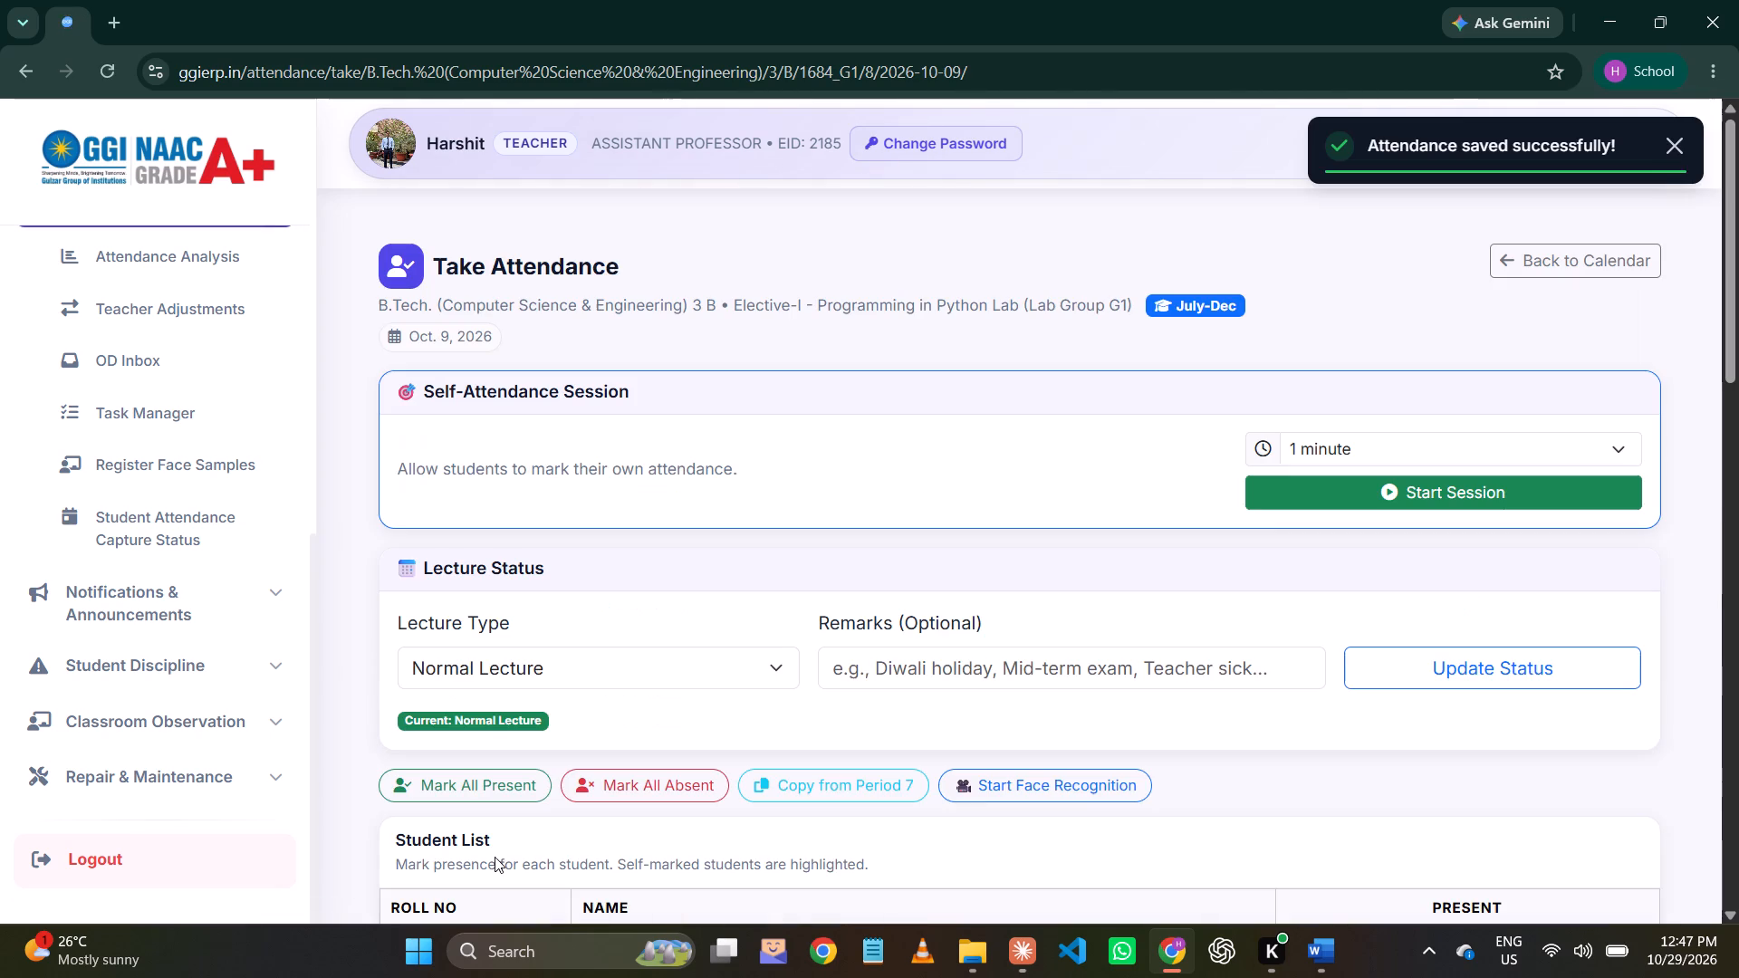
pyautogui.click(1669, 147)
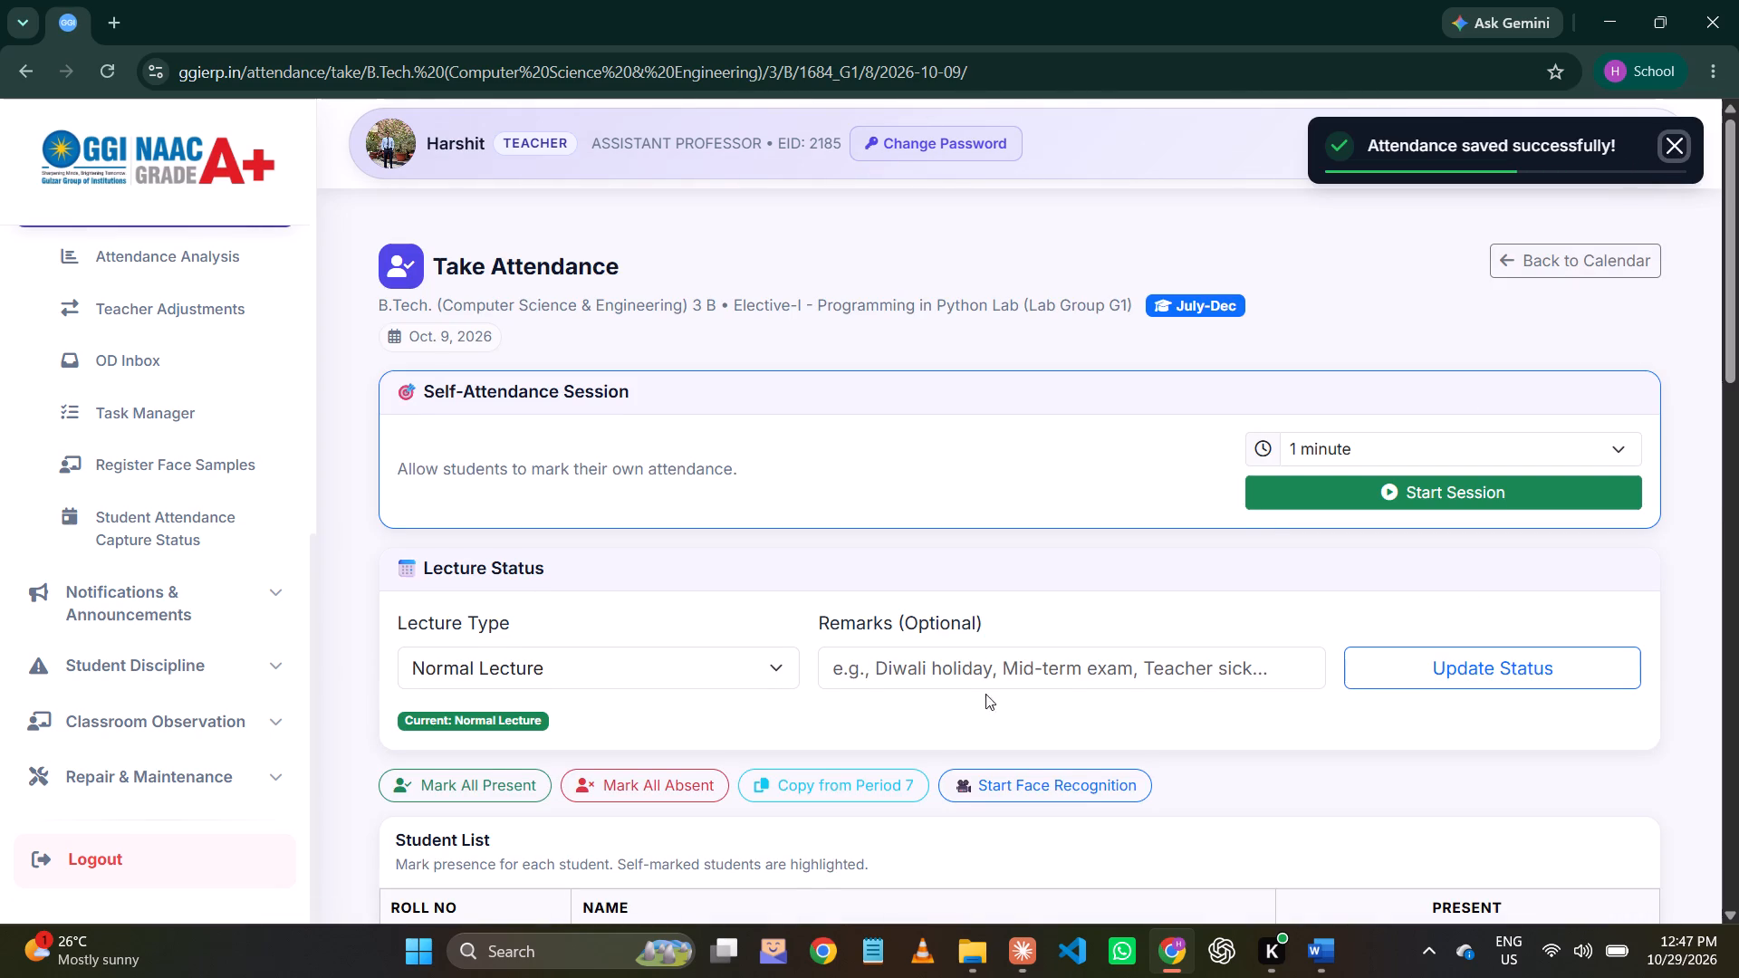
pyautogui.scroll(-4, 948, 712)
pyautogui.scroll(4, 1399, 289)
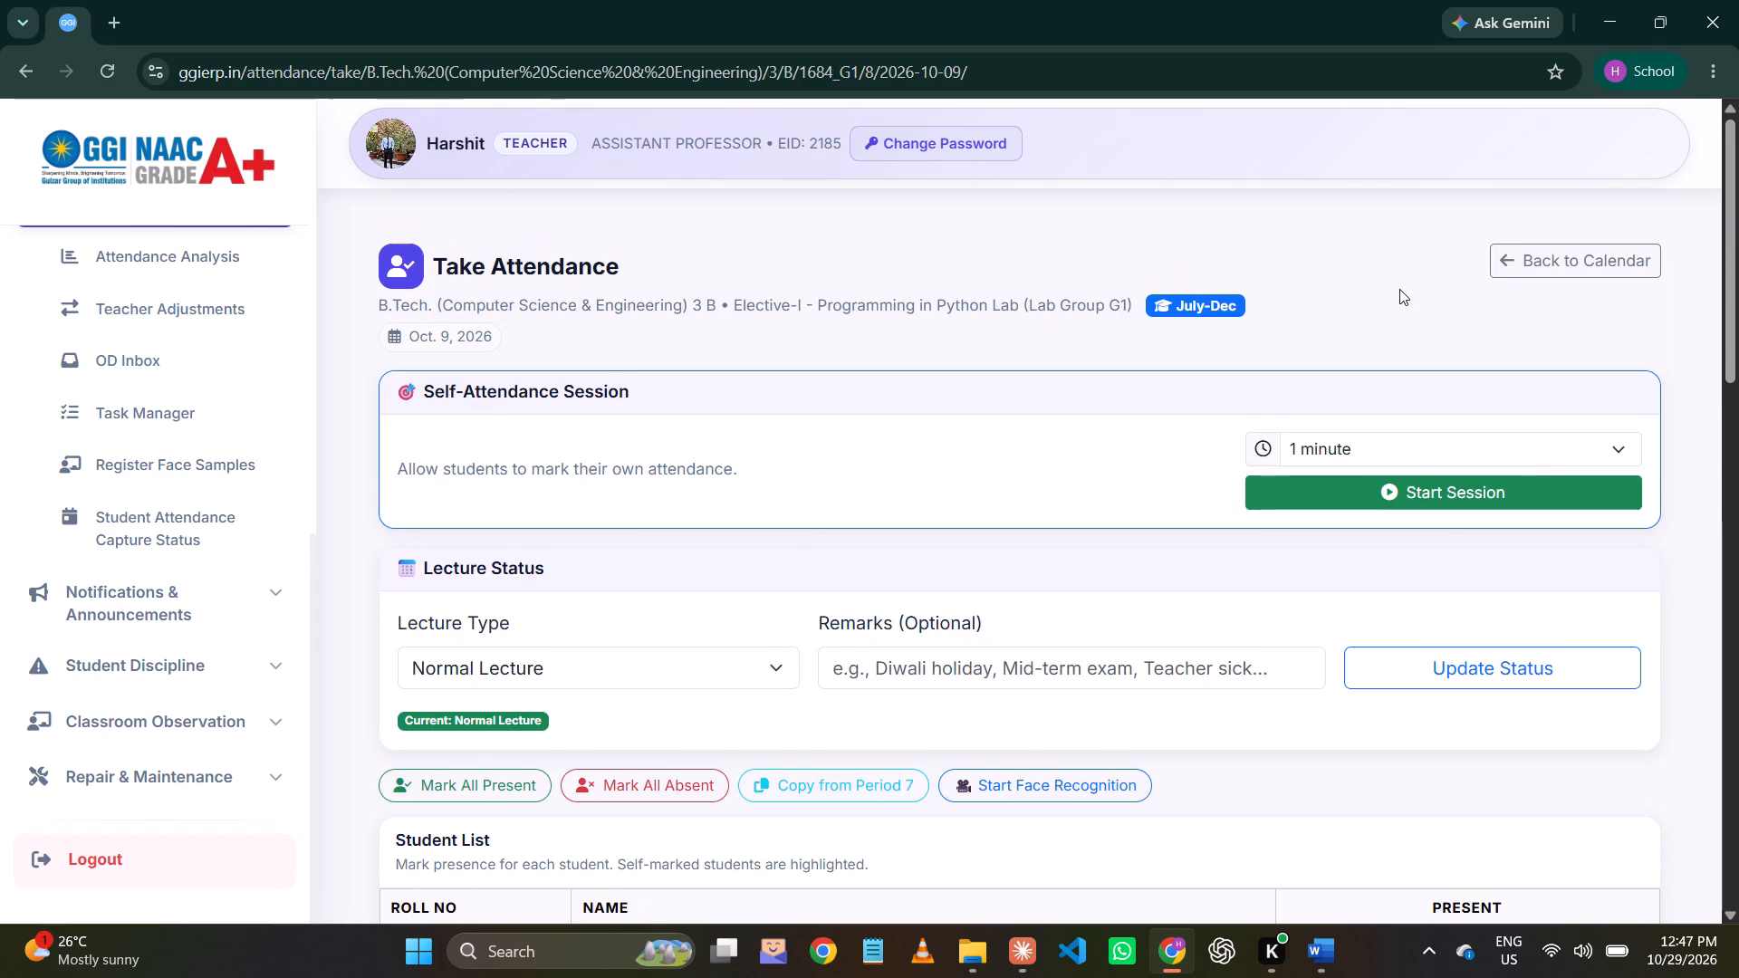
pyautogui.click(1544, 269)
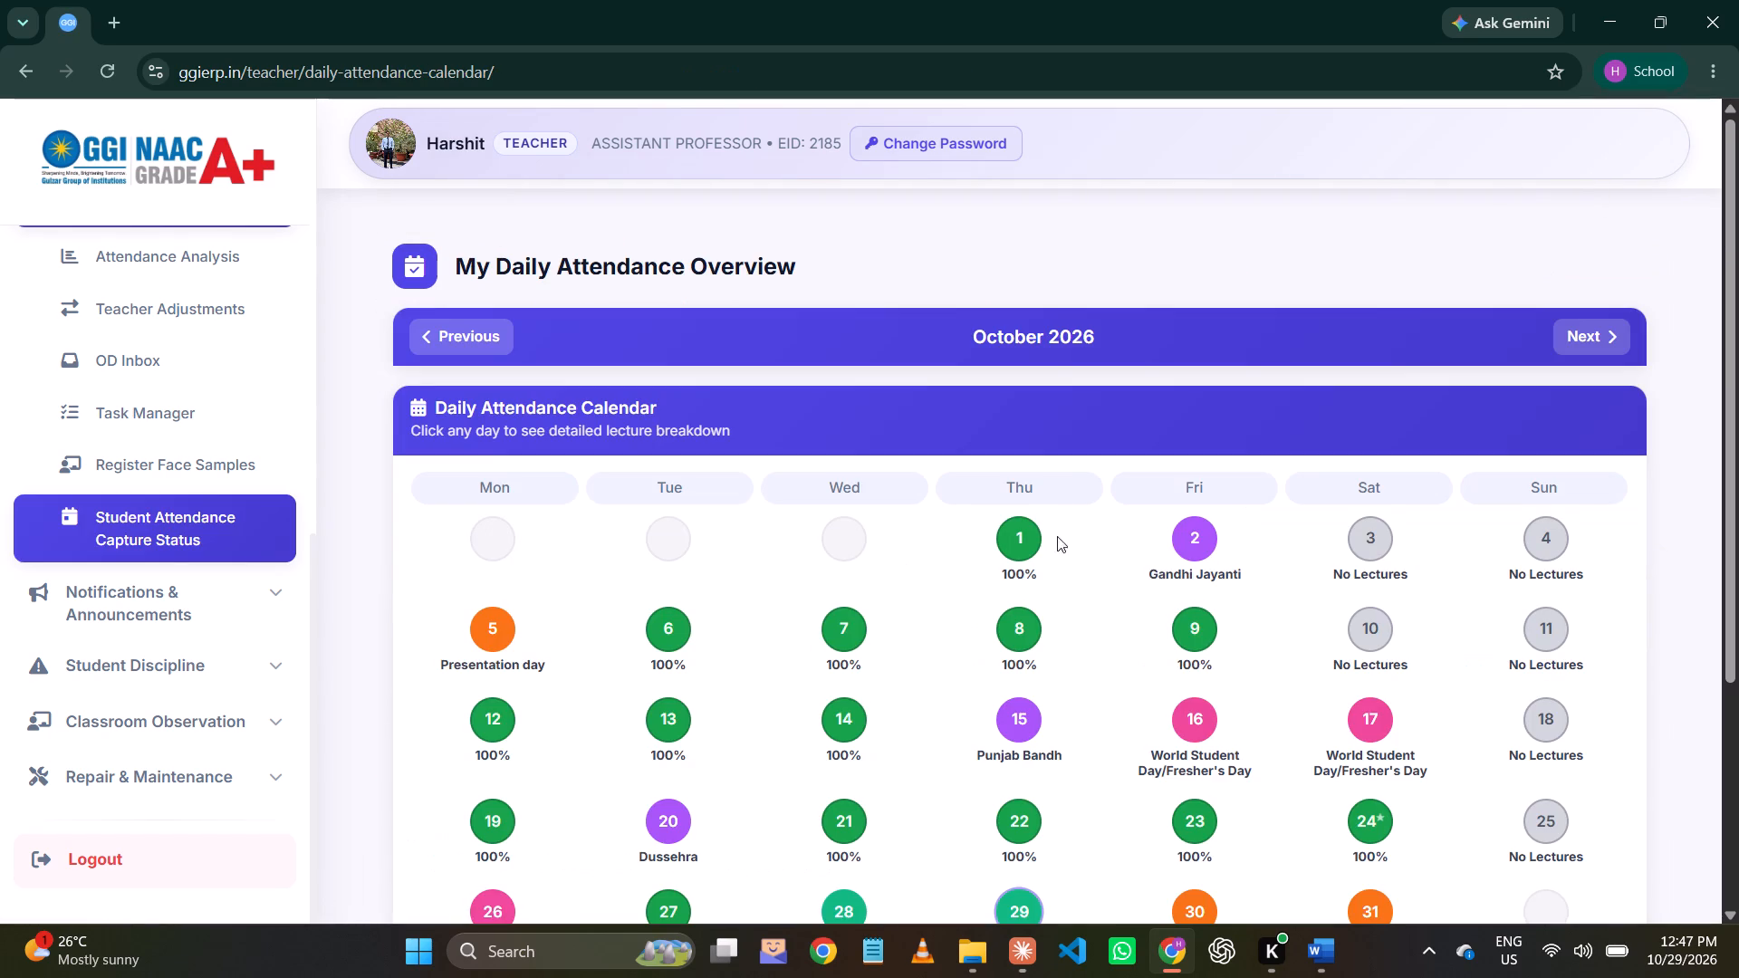
# Review the 1, 2 and 6 October calendar entries and the topic progress of the 6 October period 3 Python lecture for 3 B.
pyautogui.click(1031, 540)
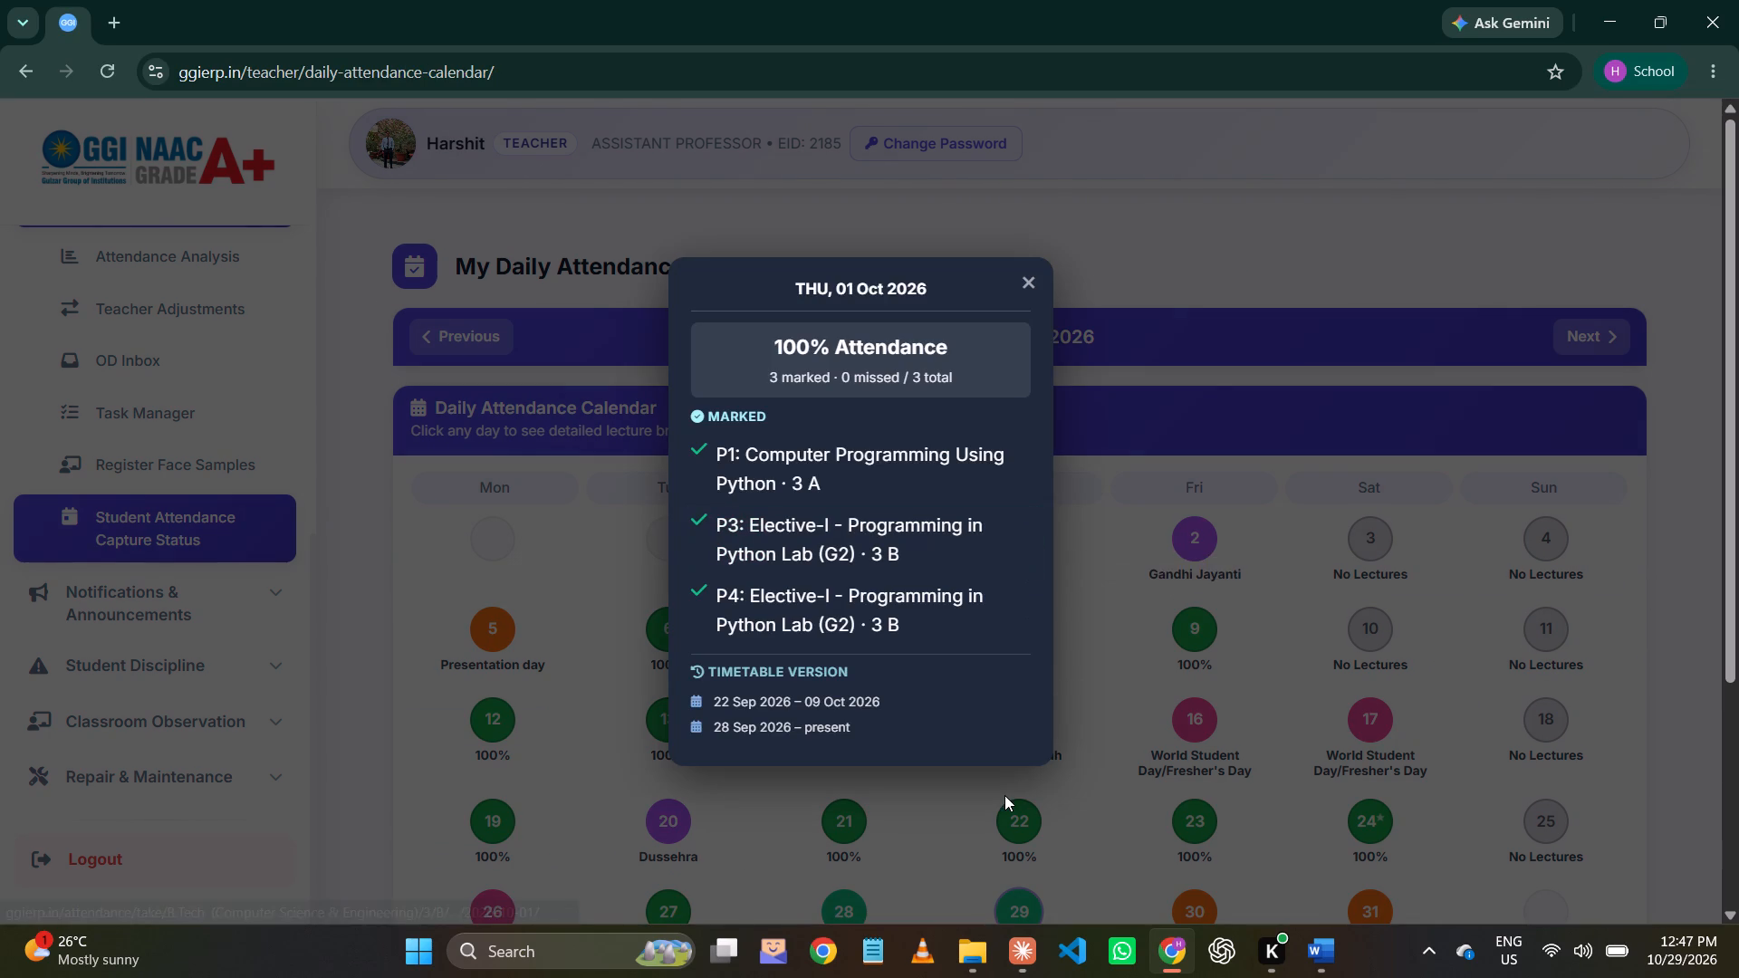
pyautogui.click(1224, 528)
pyautogui.click(1192, 548)
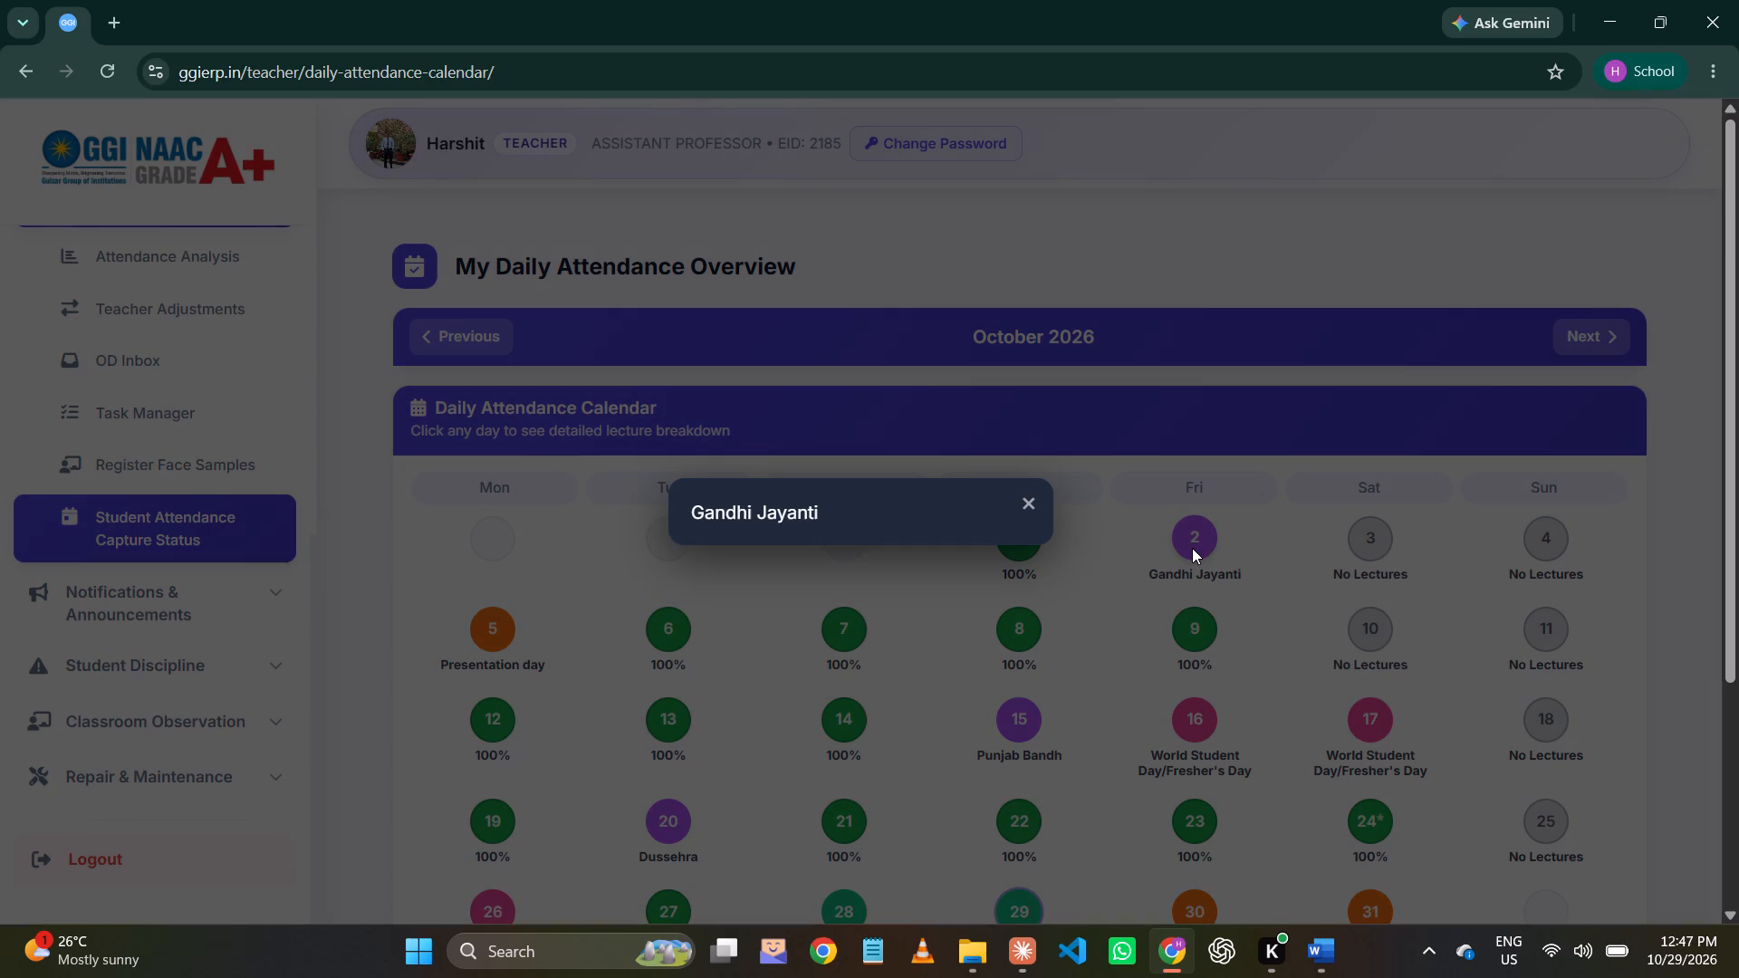
pyautogui.doubleClick(663, 637)
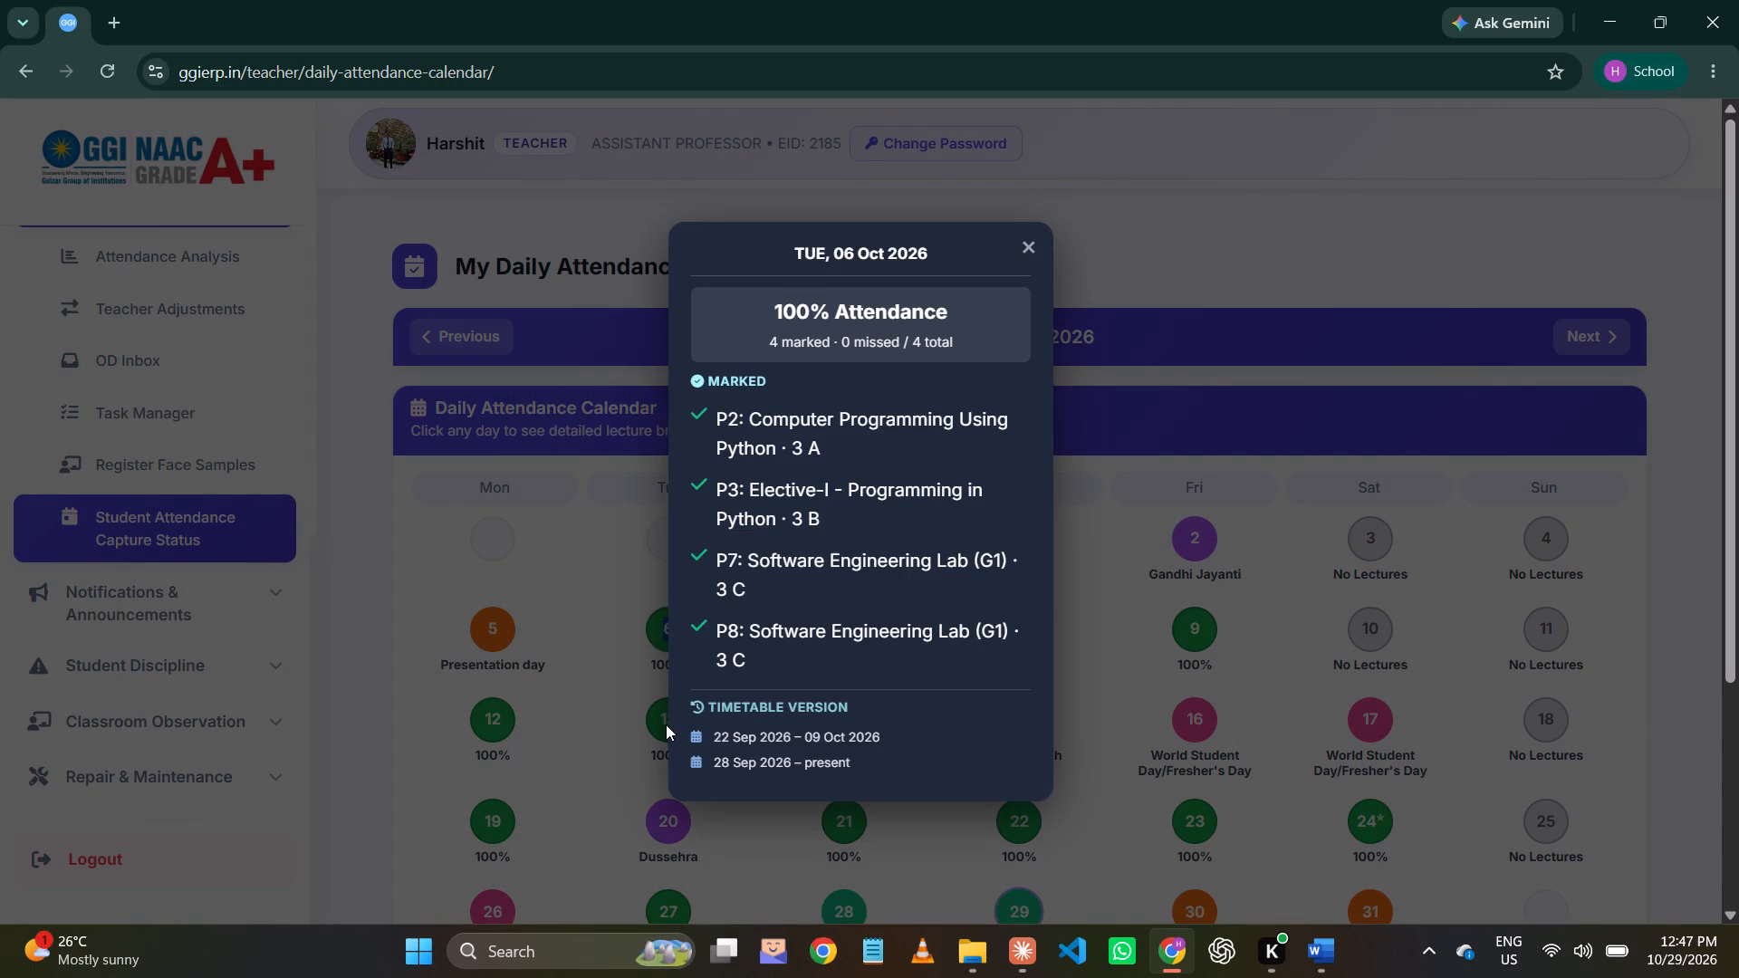
pyautogui.click(845, 500)
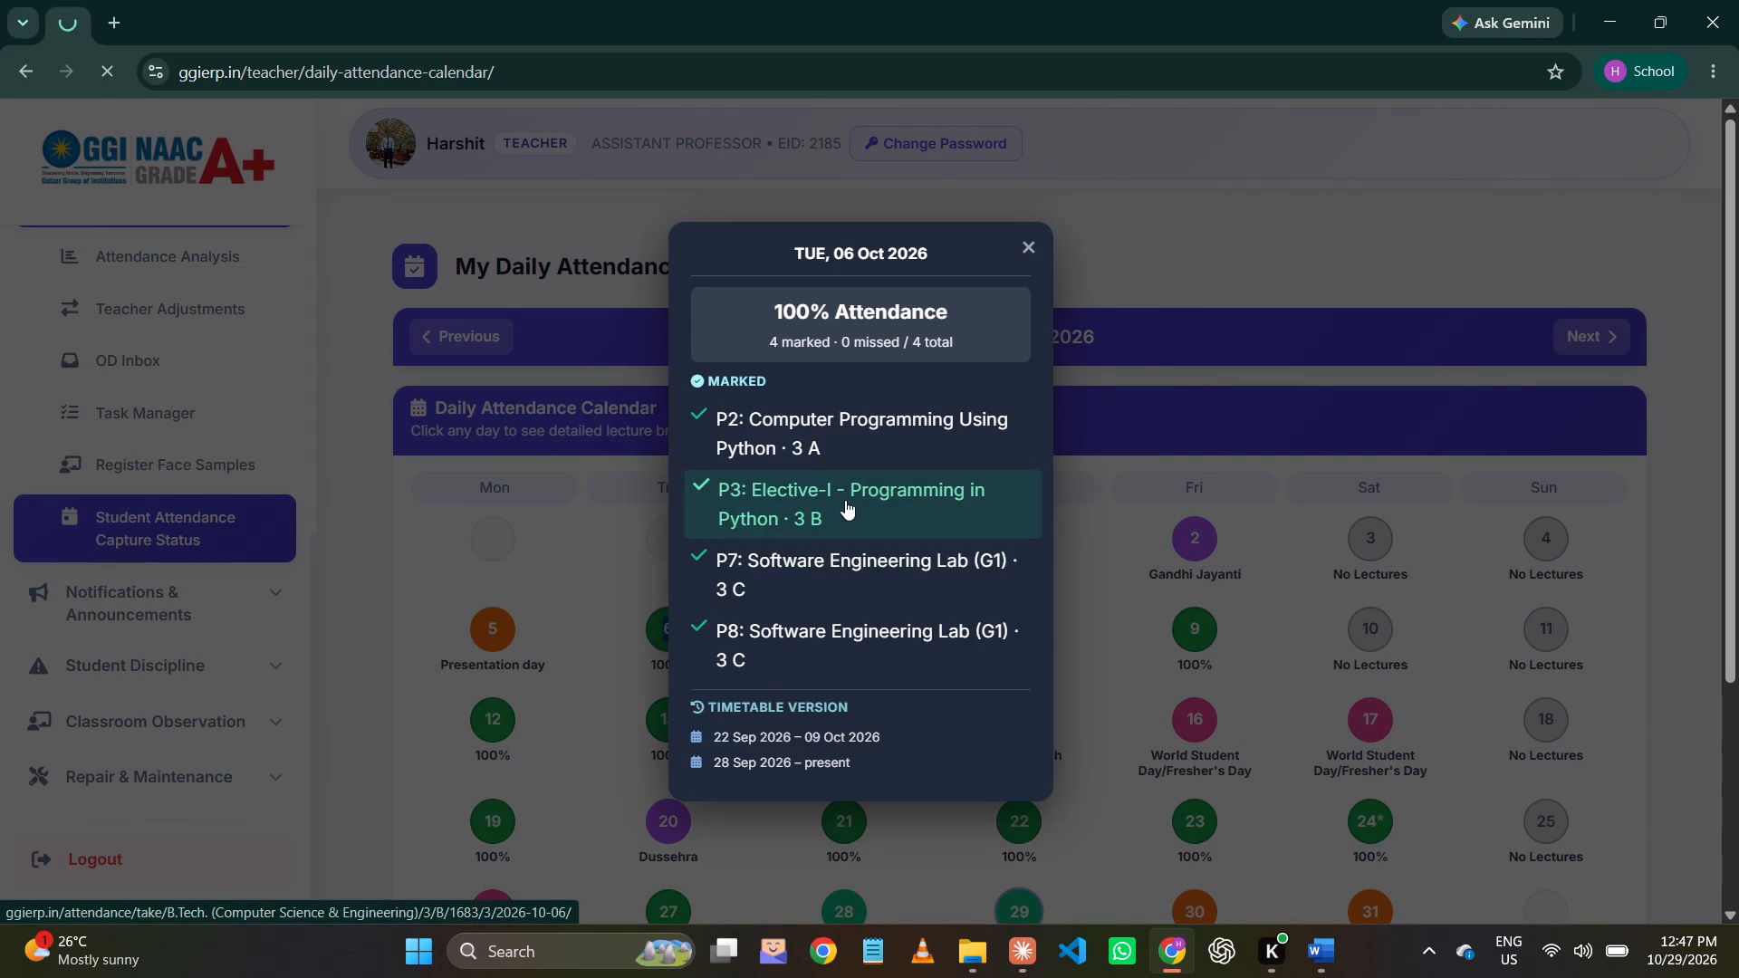
pyautogui.scroll(-1, 845, 500)
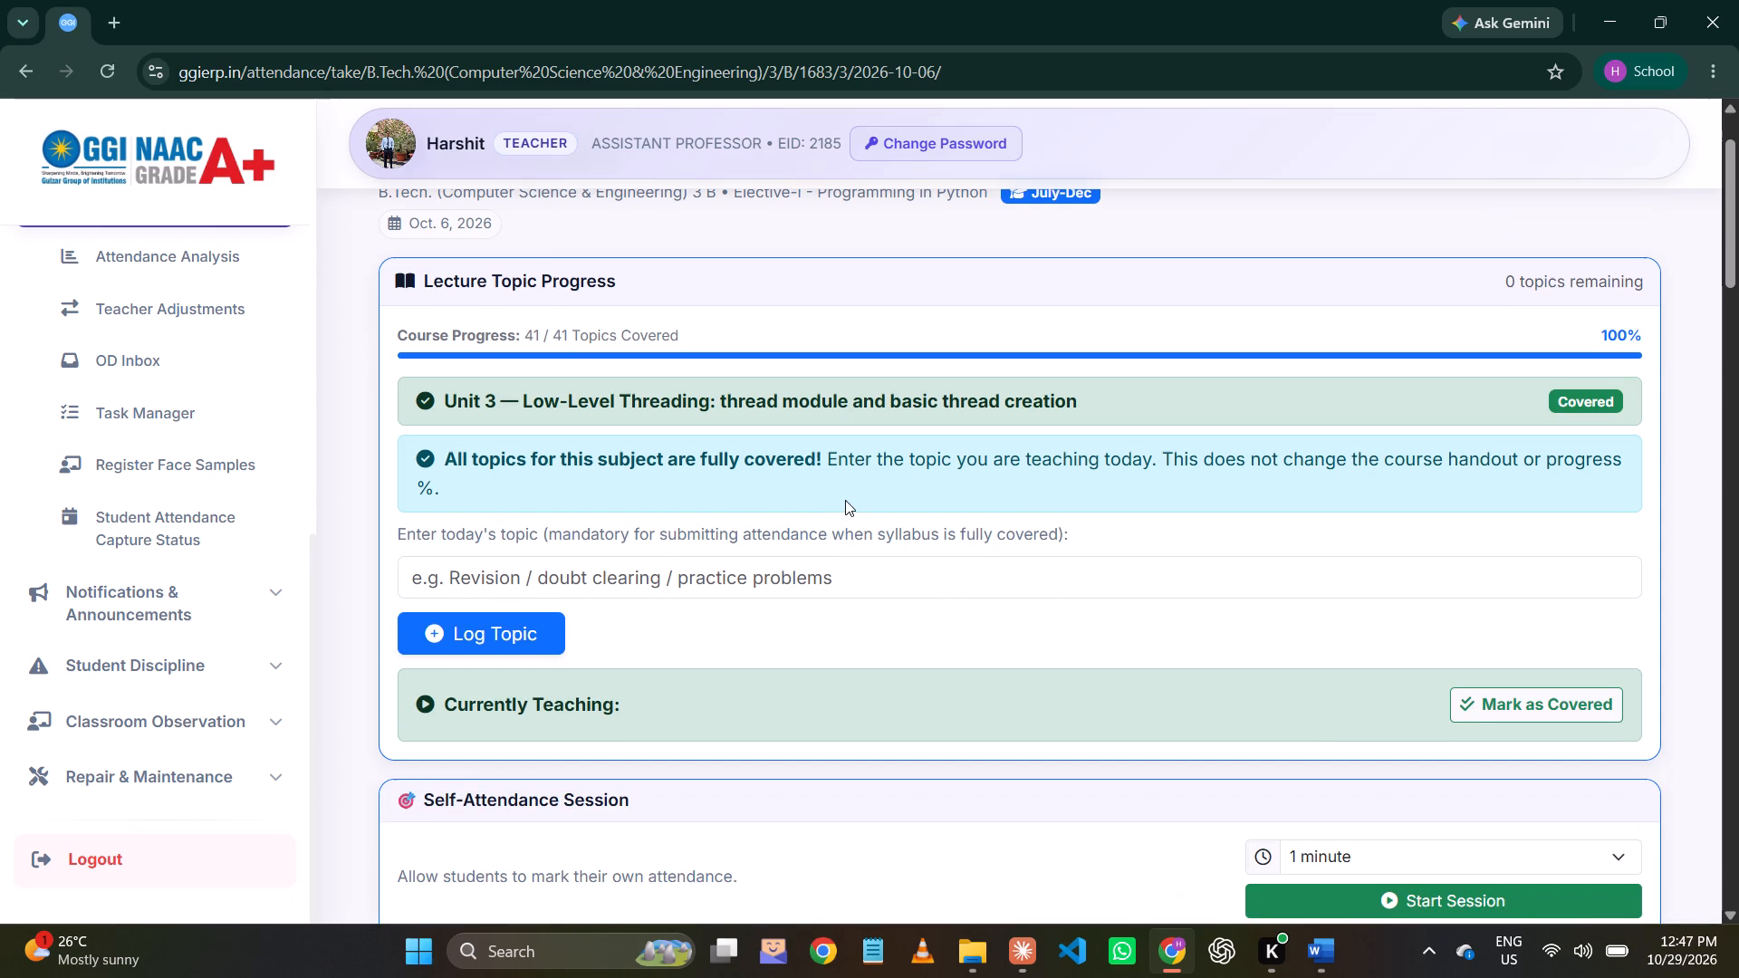
pyautogui.scroll(2, 845, 500)
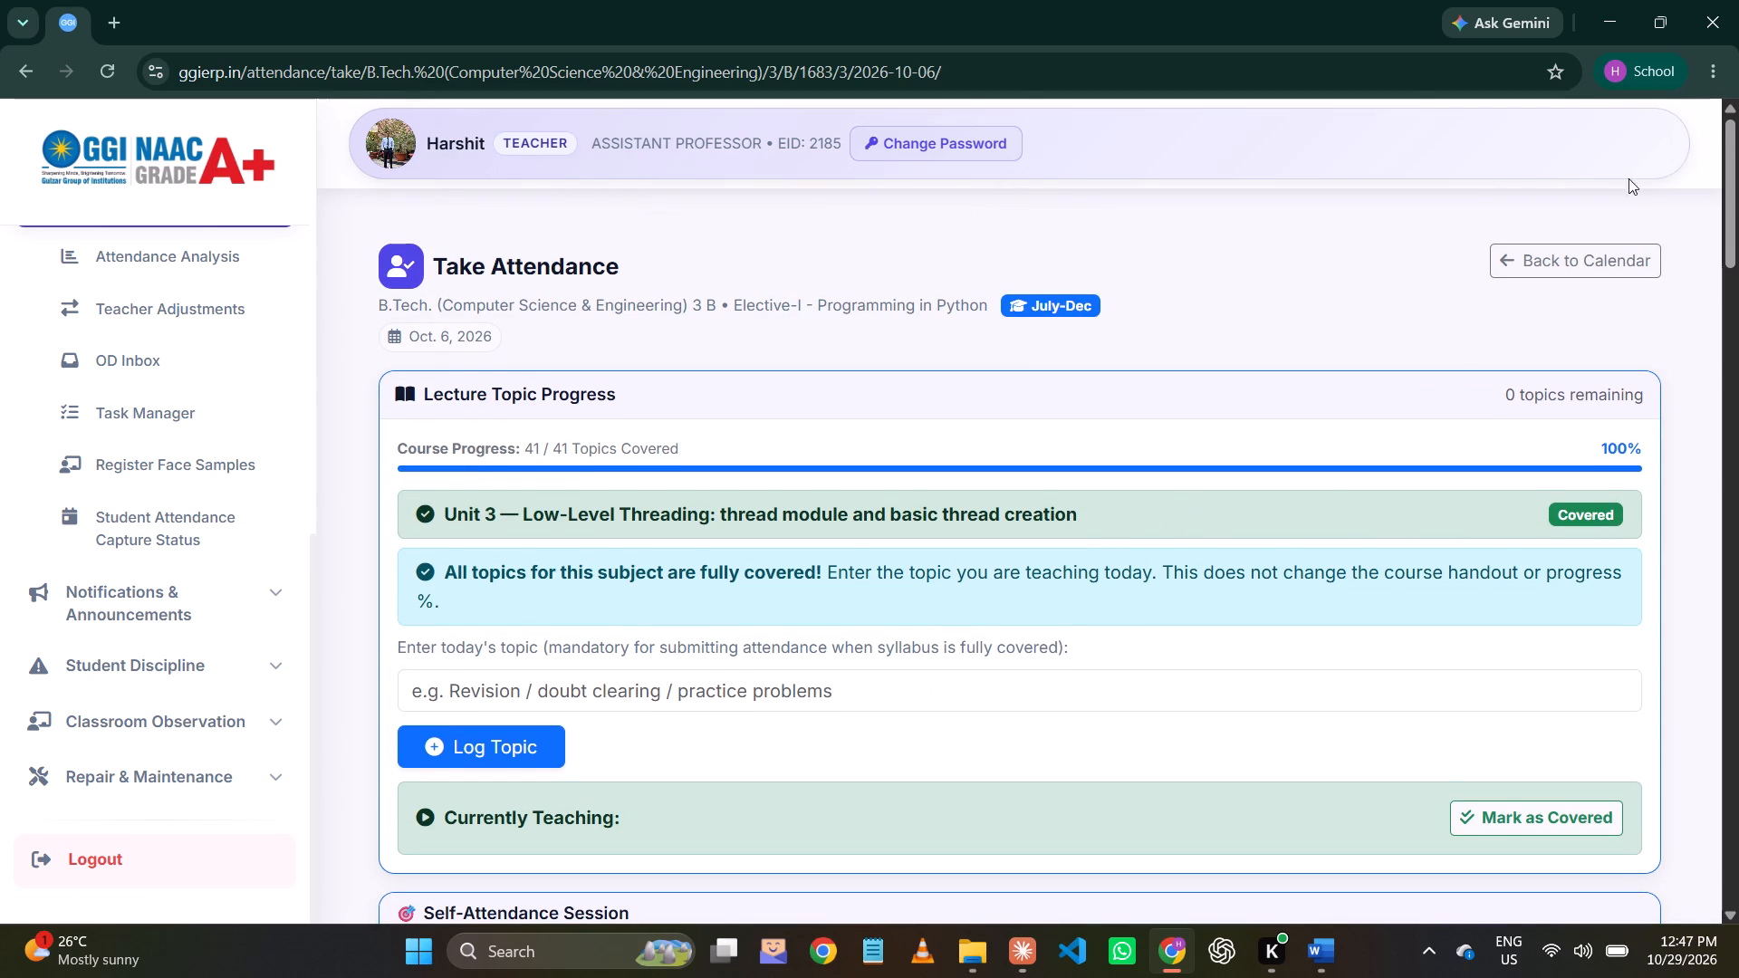
pyautogui.click(1563, 273)
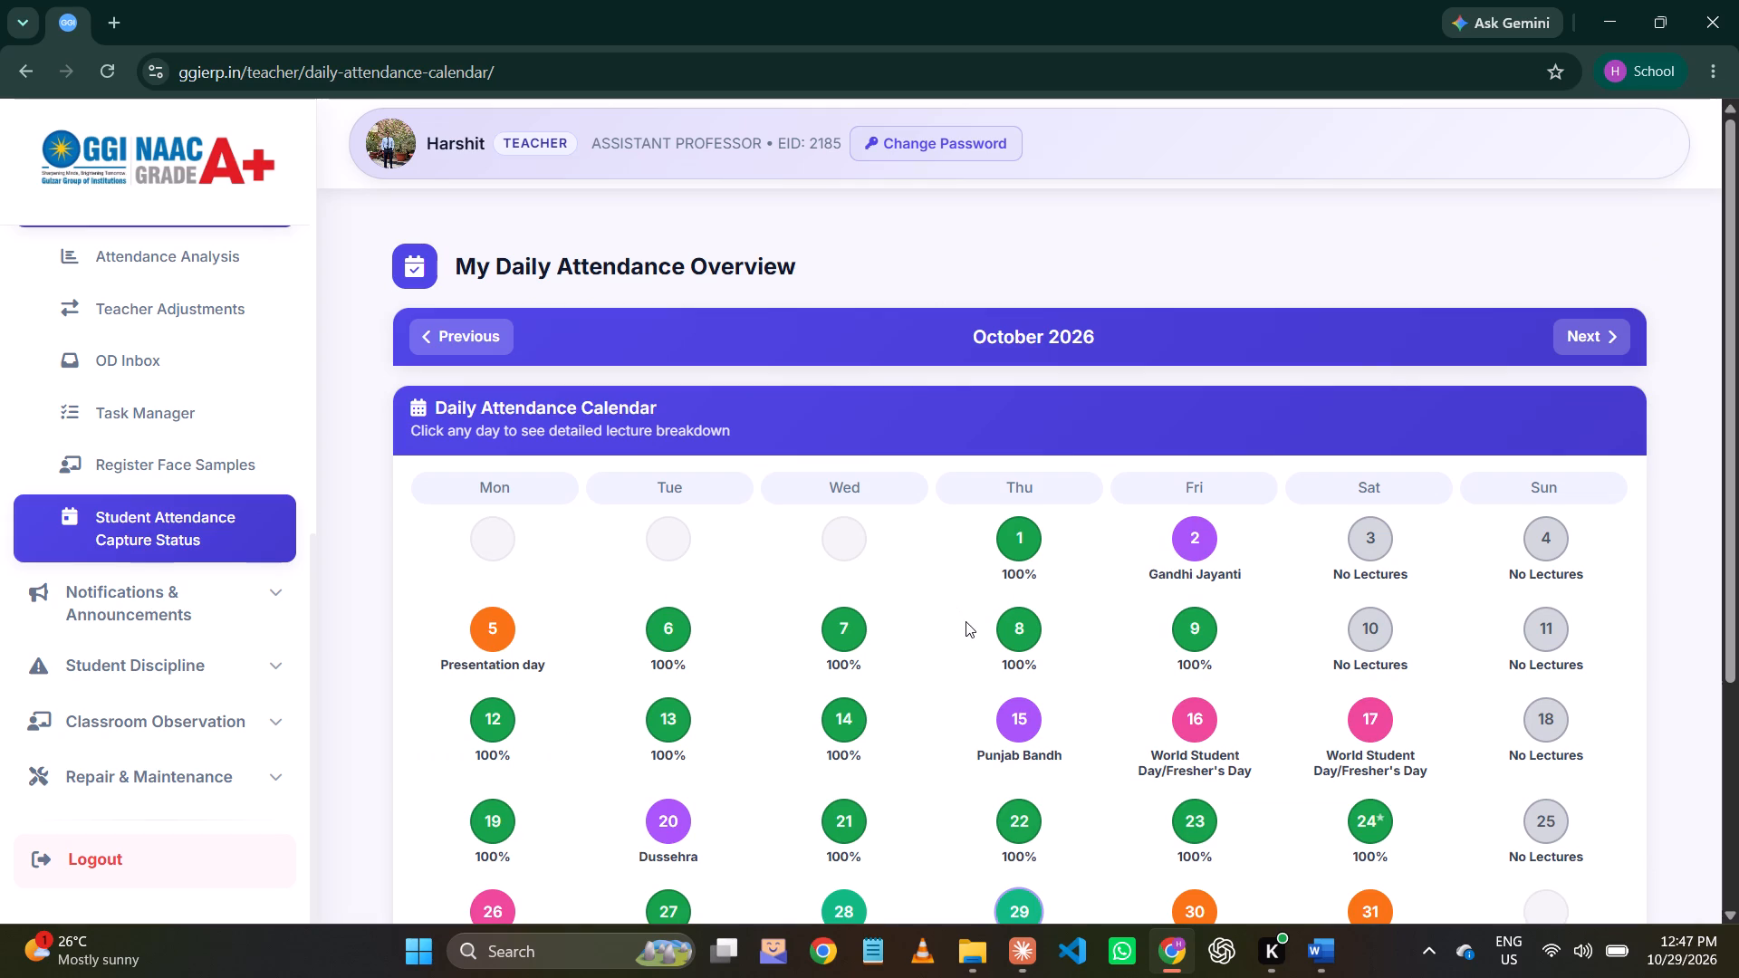
# In the 7 October period 1 Software Engineering lecture for 3 C, start the topic Fundamentals of testing, White-box and mark it as covered.
pyautogui.click(850, 624)
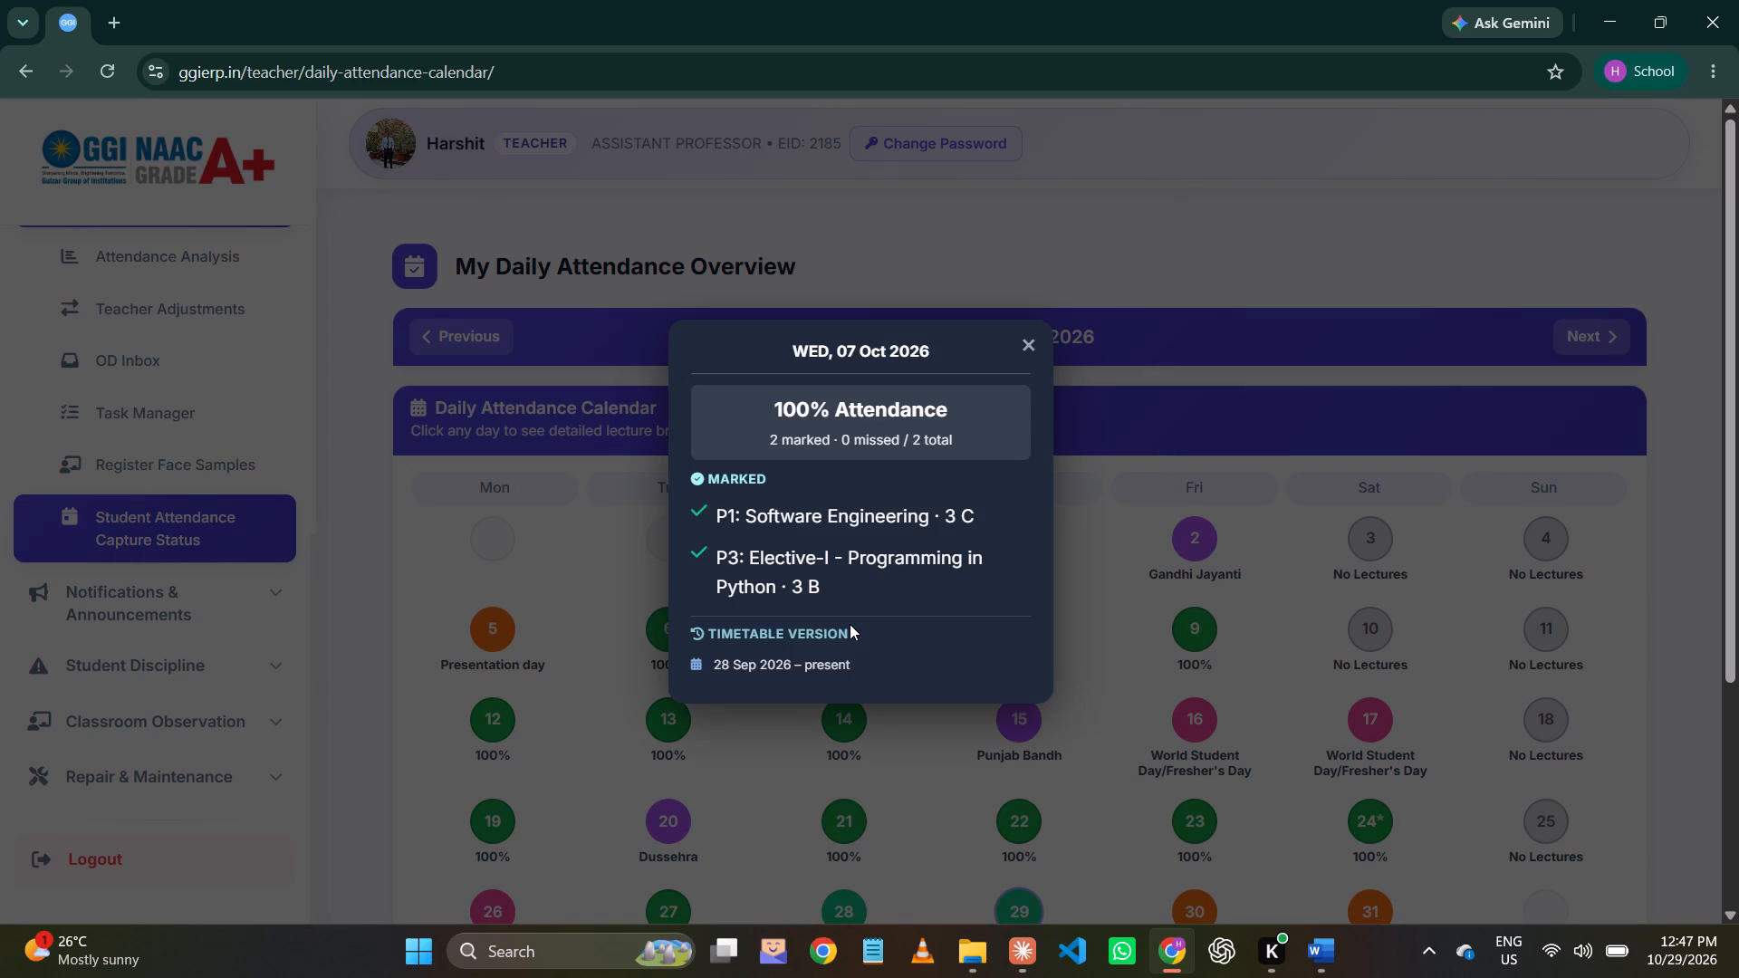
pyautogui.click(873, 511)
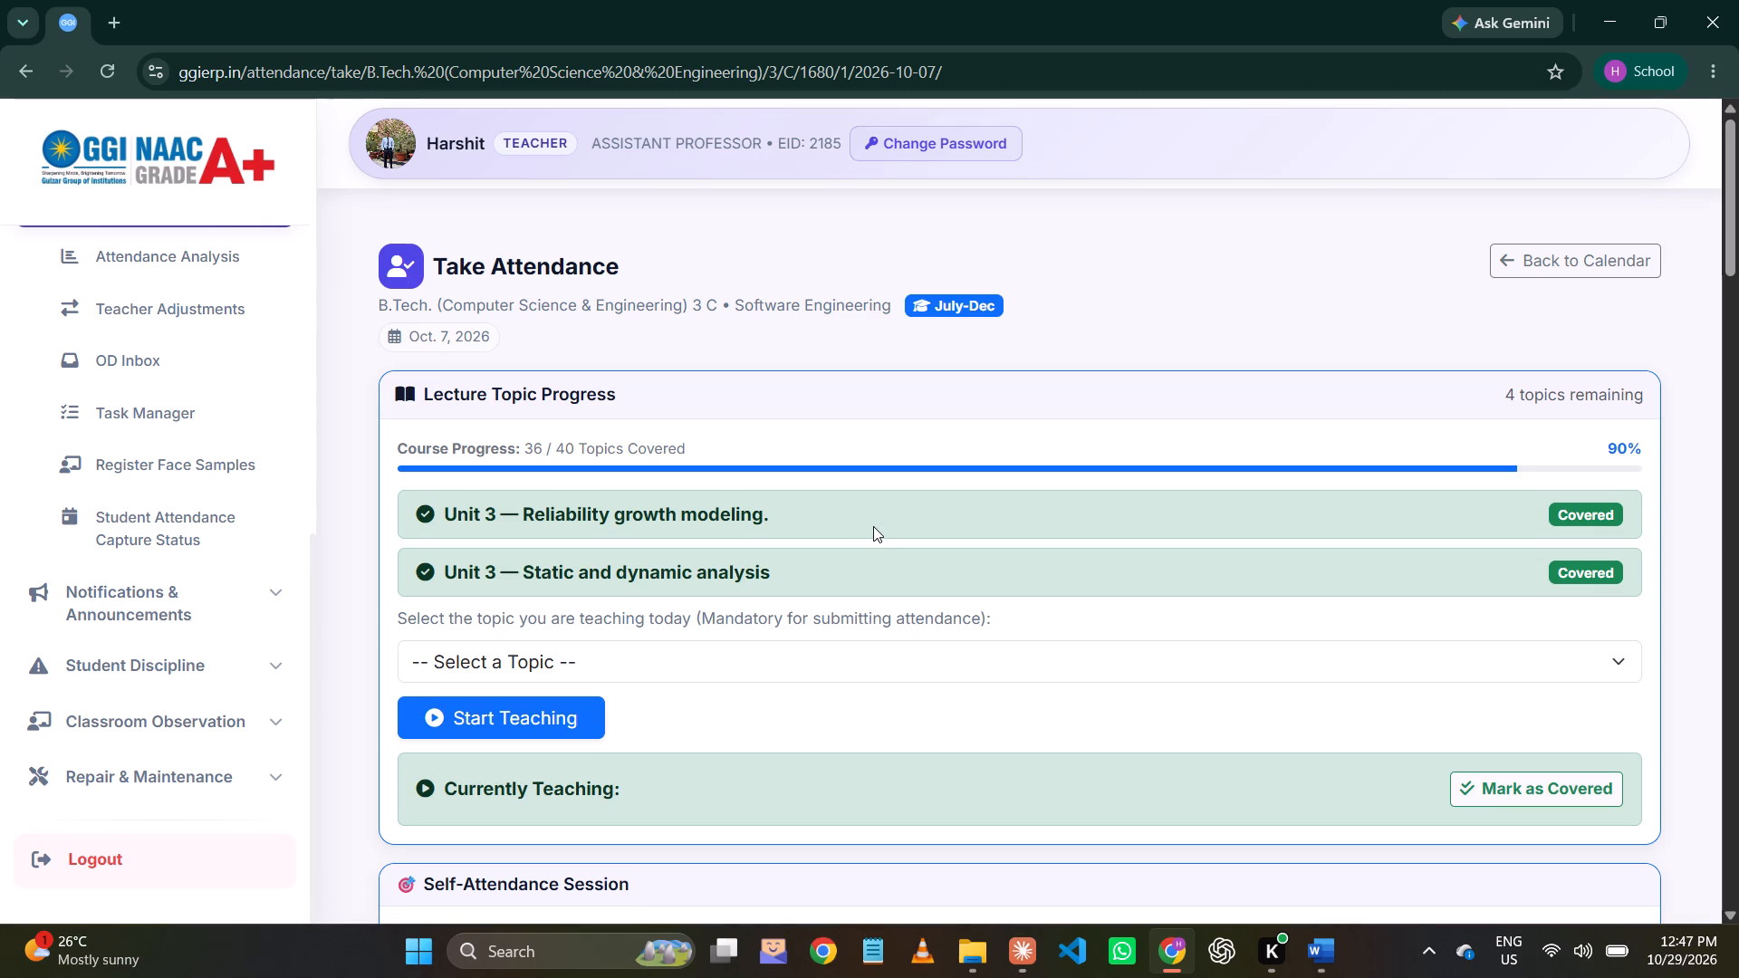
pyautogui.click(1621, 667)
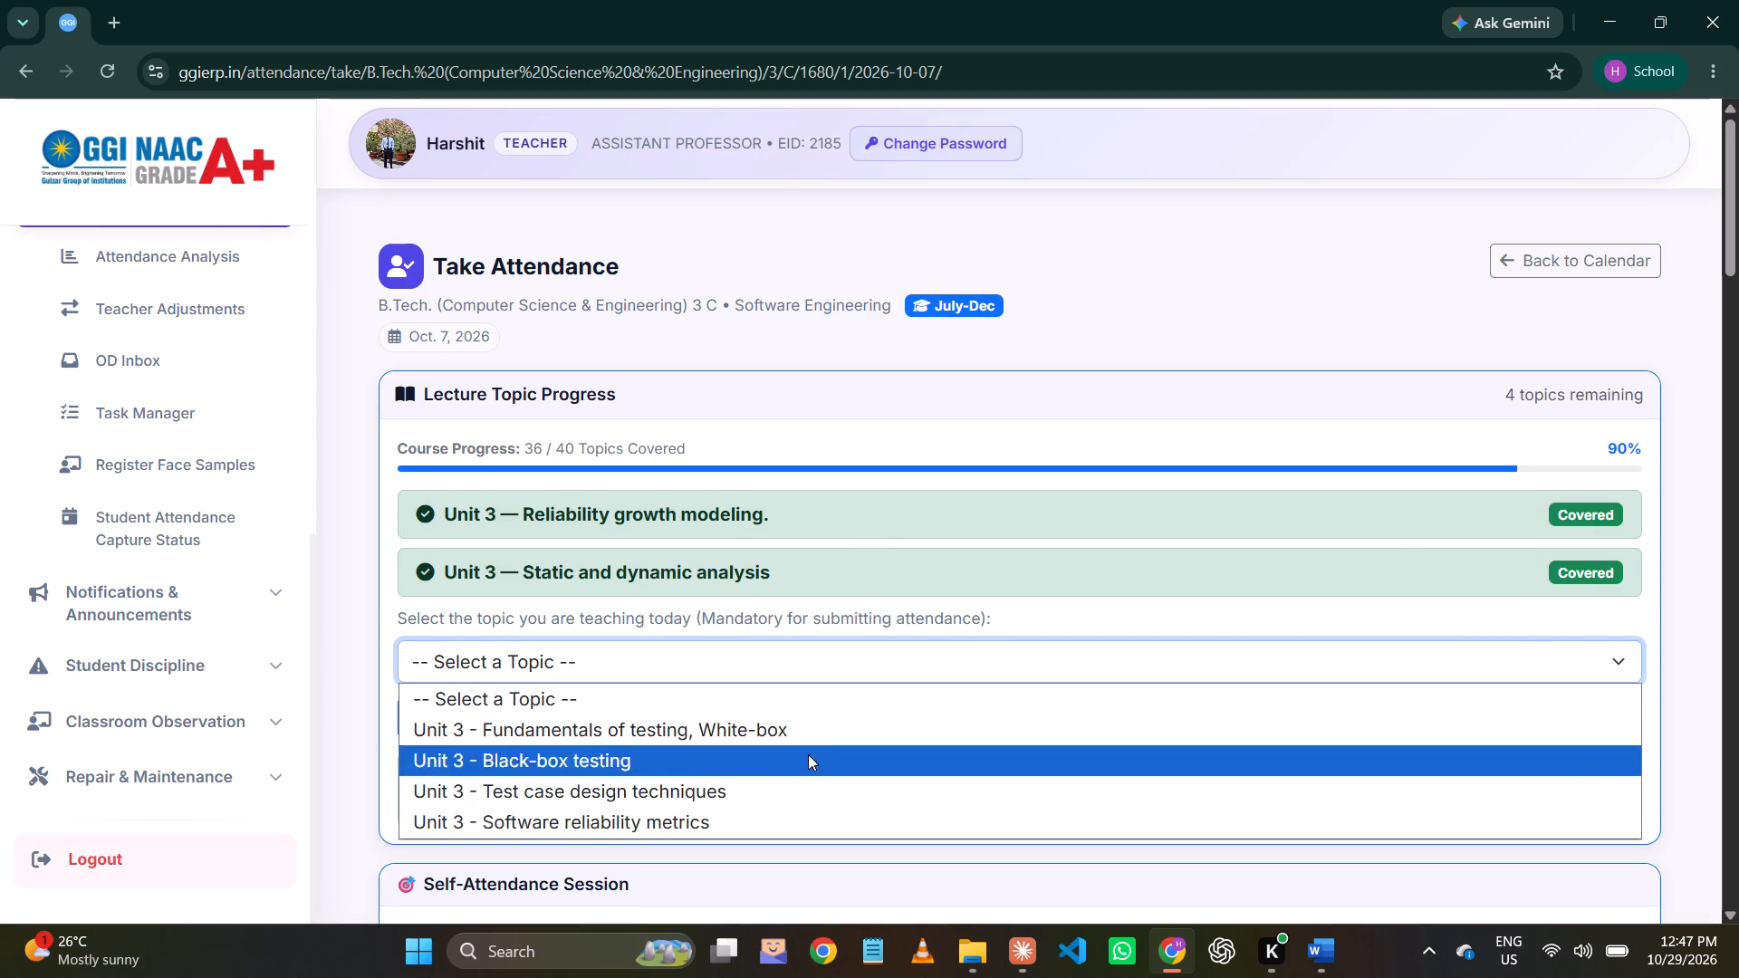
pyautogui.click(808, 727)
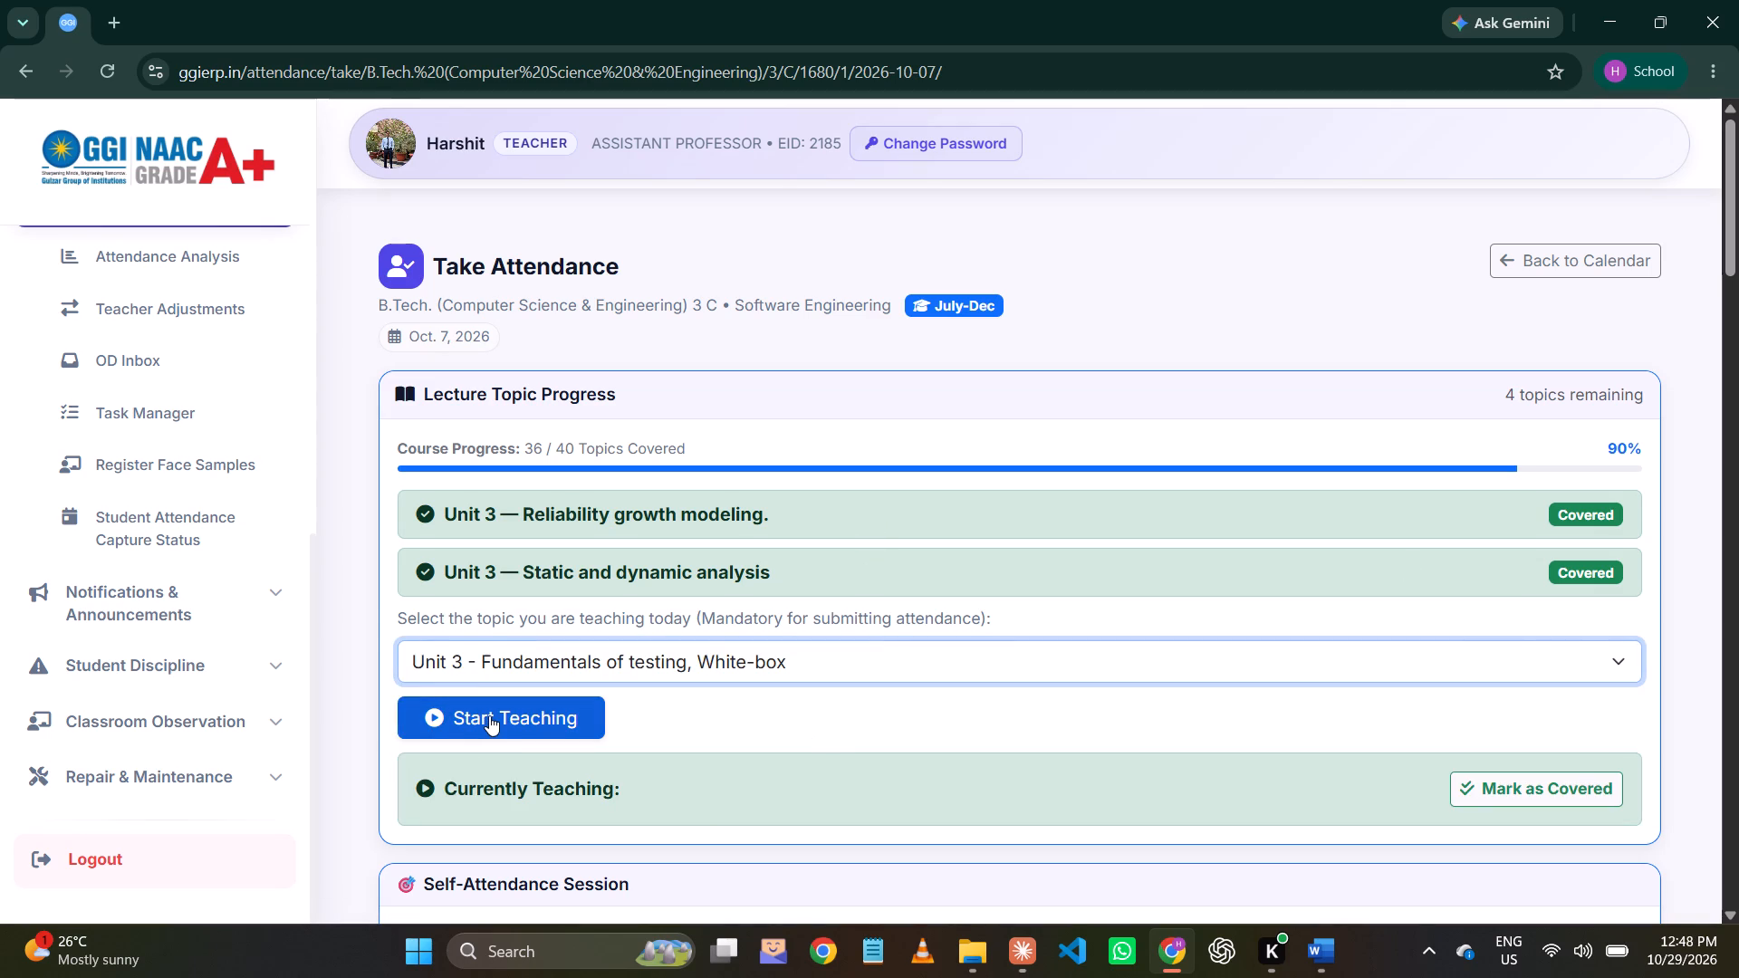
pyautogui.click(489, 715)
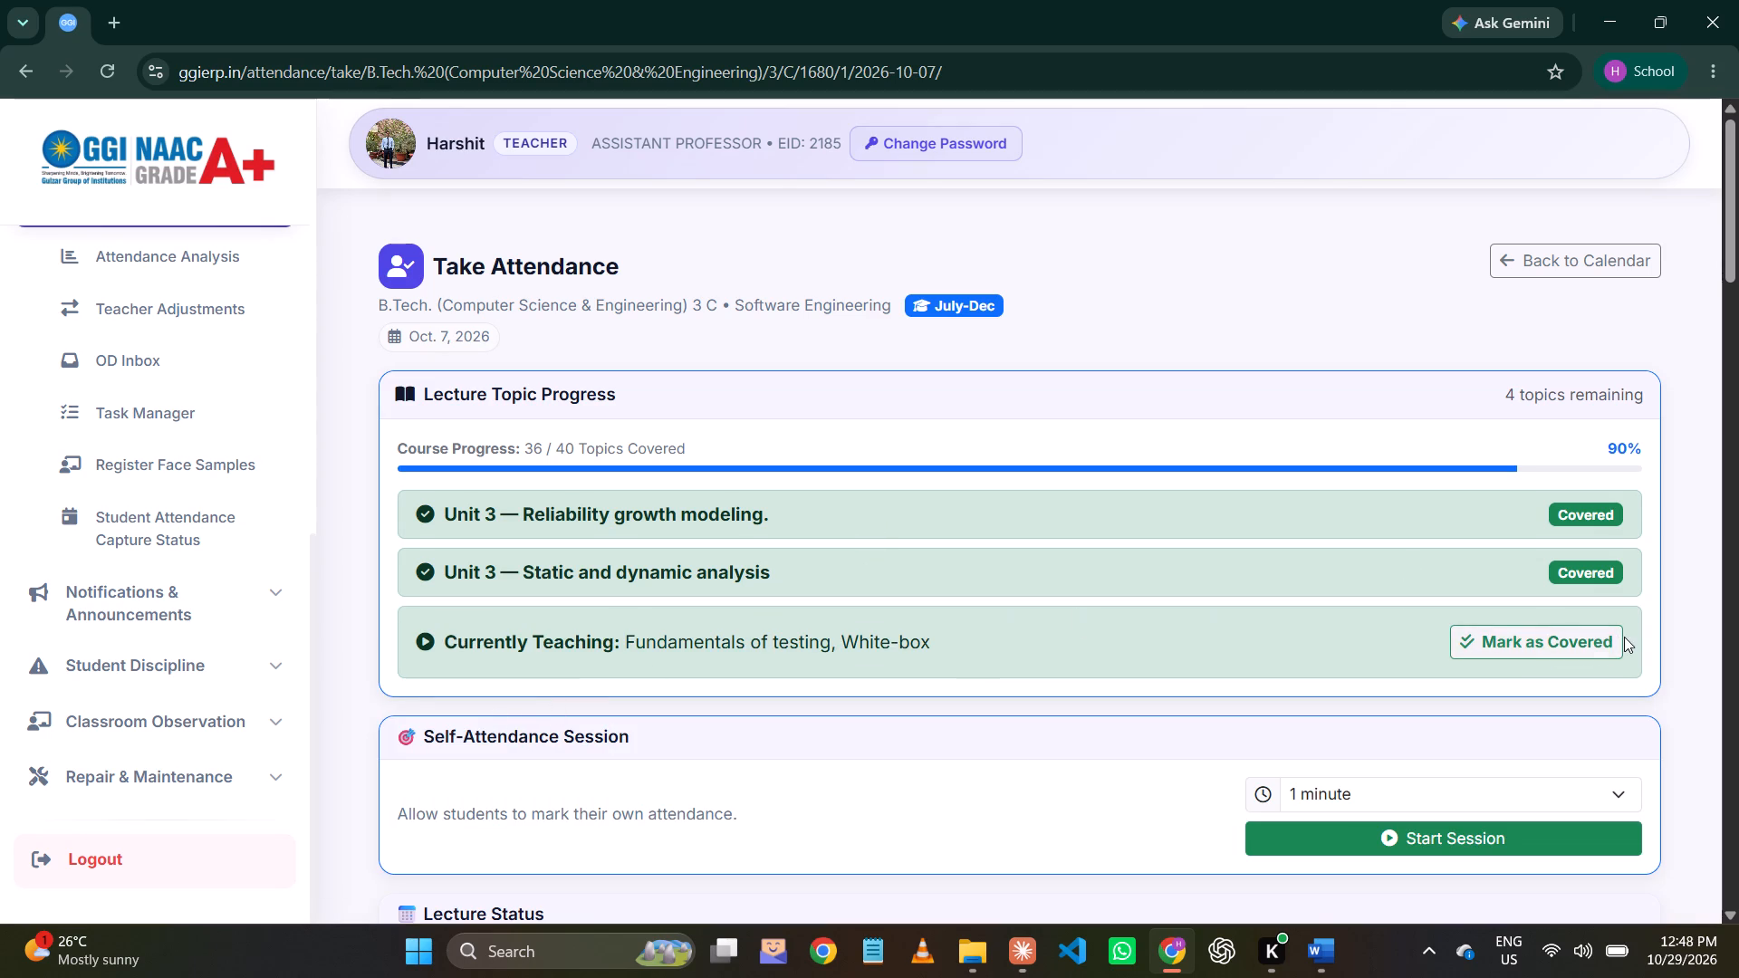
pyautogui.click(1581, 644)
pyautogui.click(965, 253)
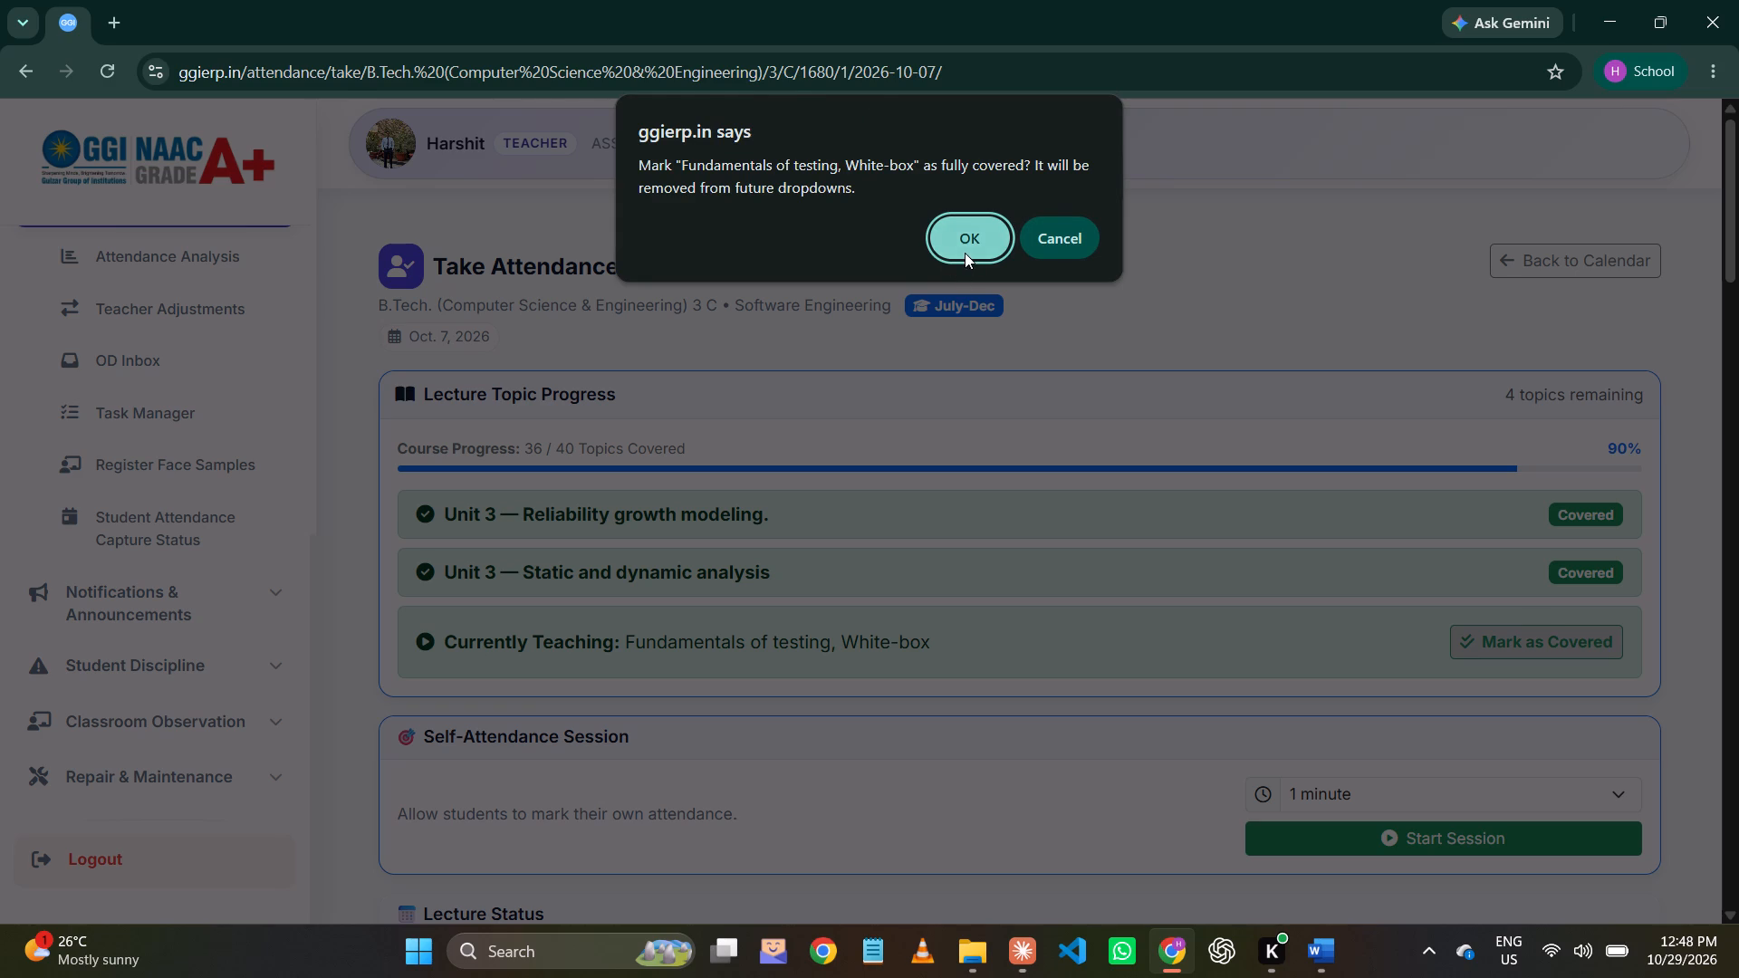
# Start the Unit 3 topic Black-box testing for the same lecture and mark it as covered.
pyautogui.click(1630, 727)
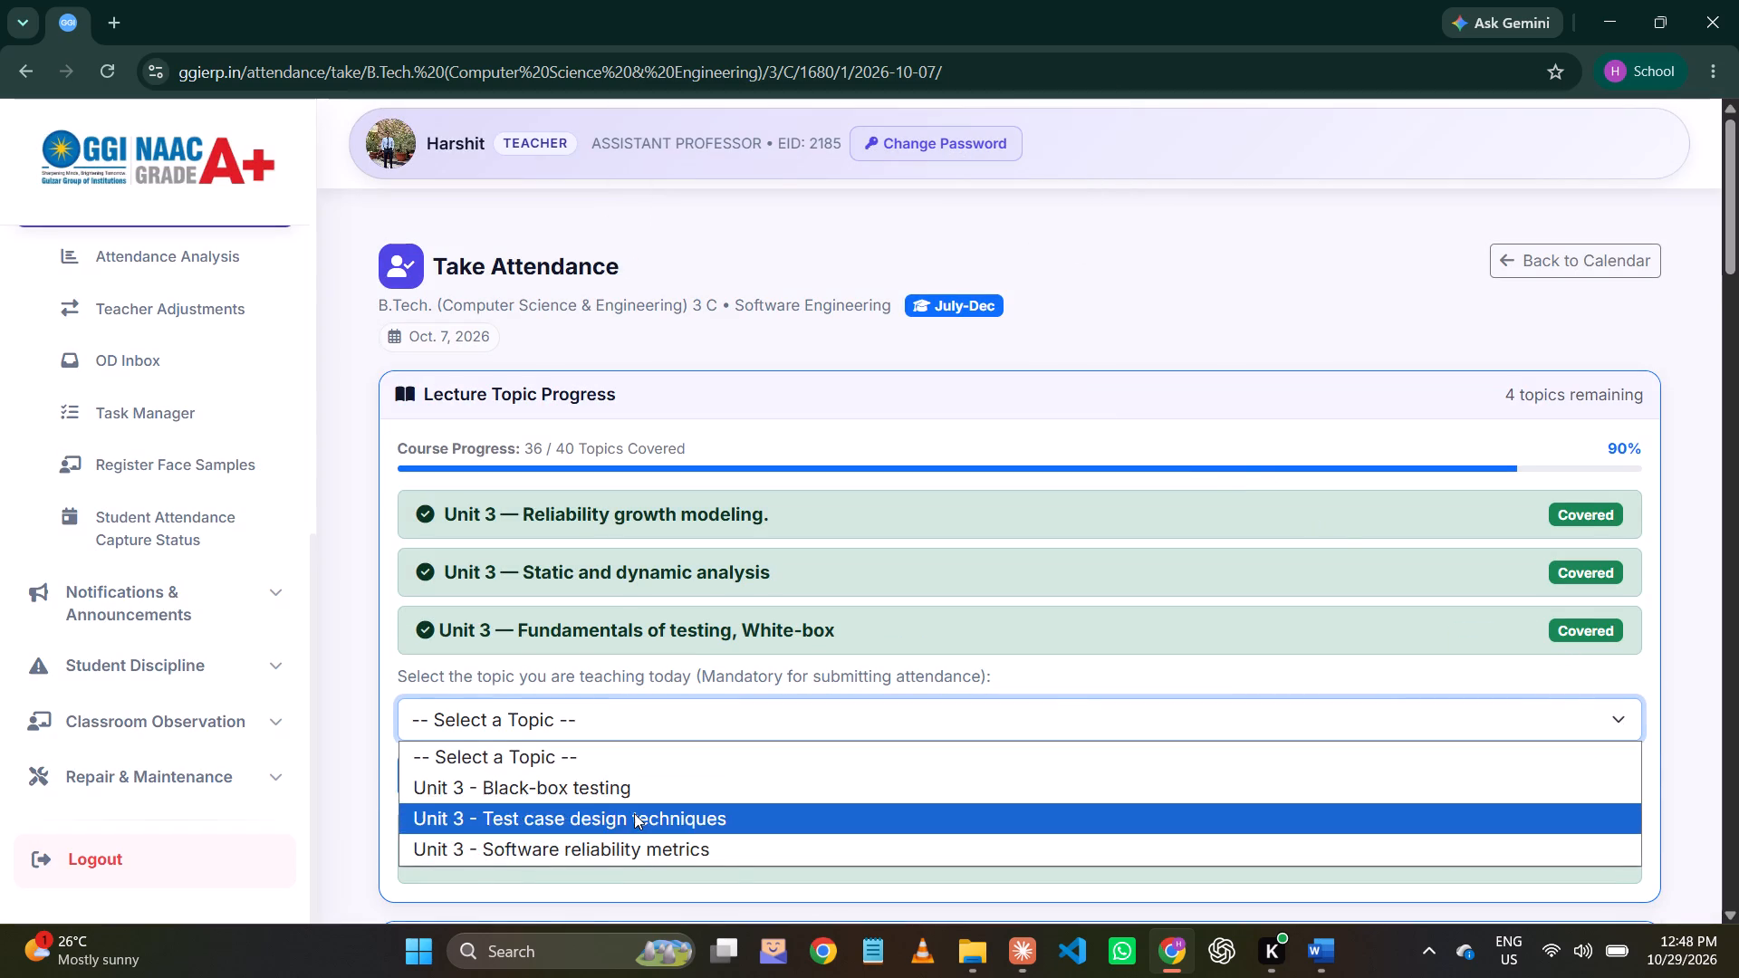
pyautogui.click(642, 793)
pyautogui.click(530, 766)
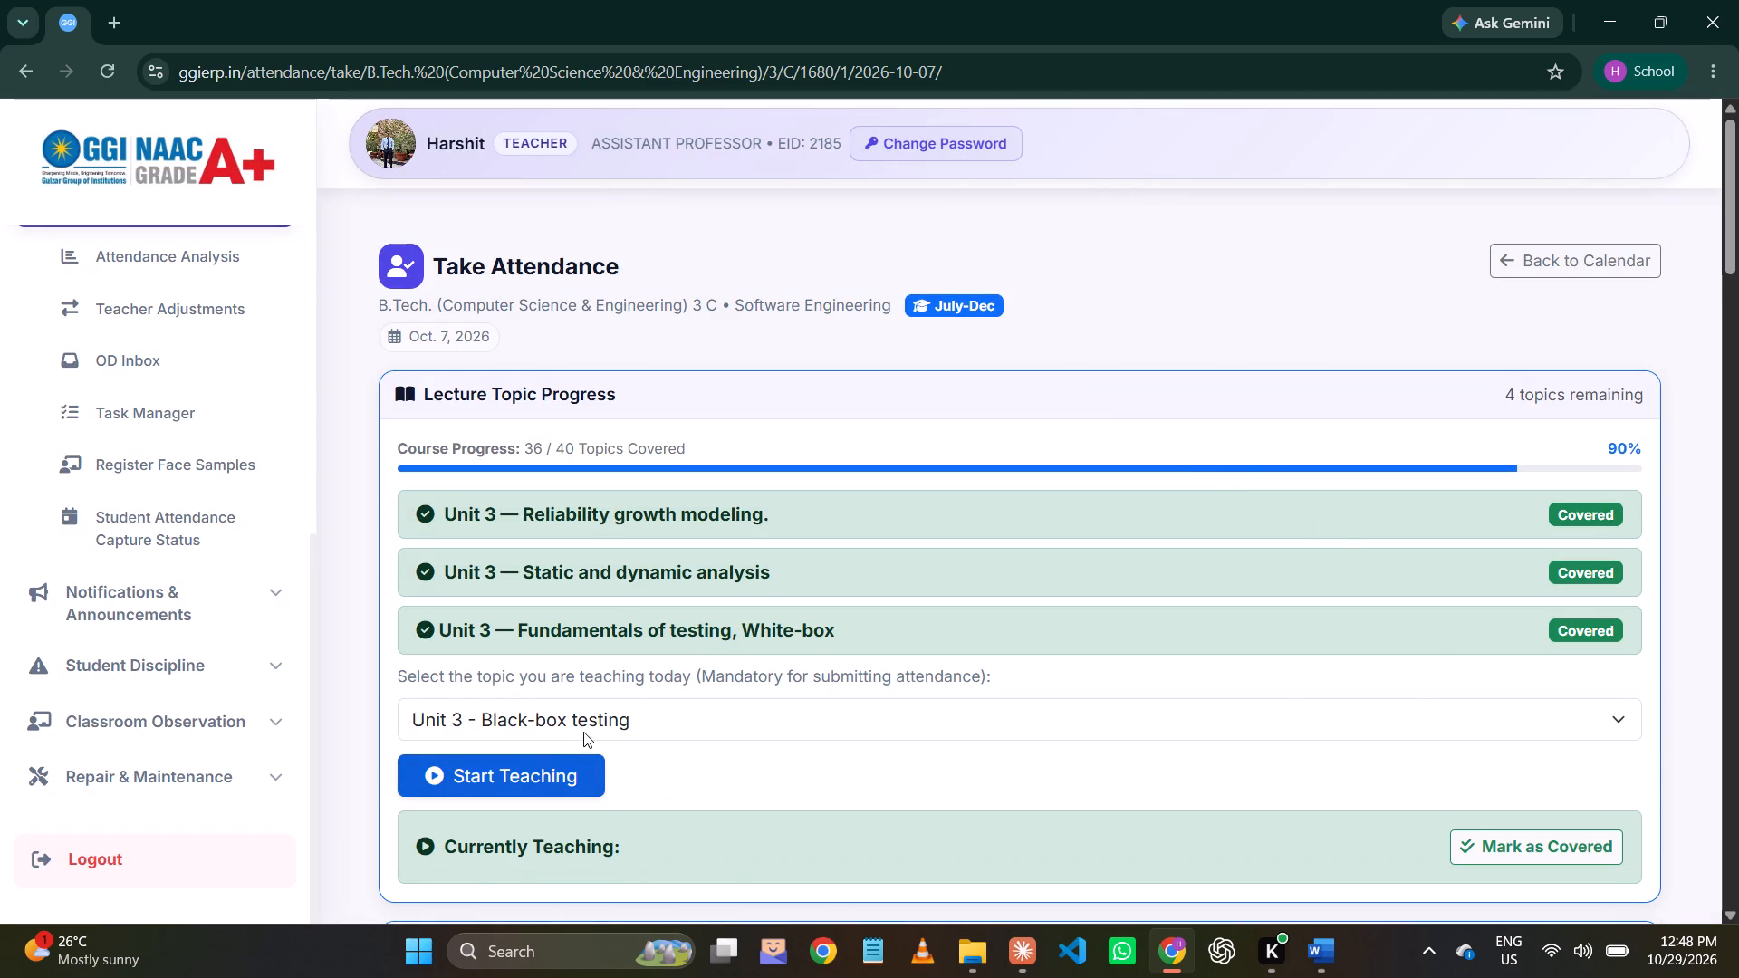
pyautogui.click(1589, 702)
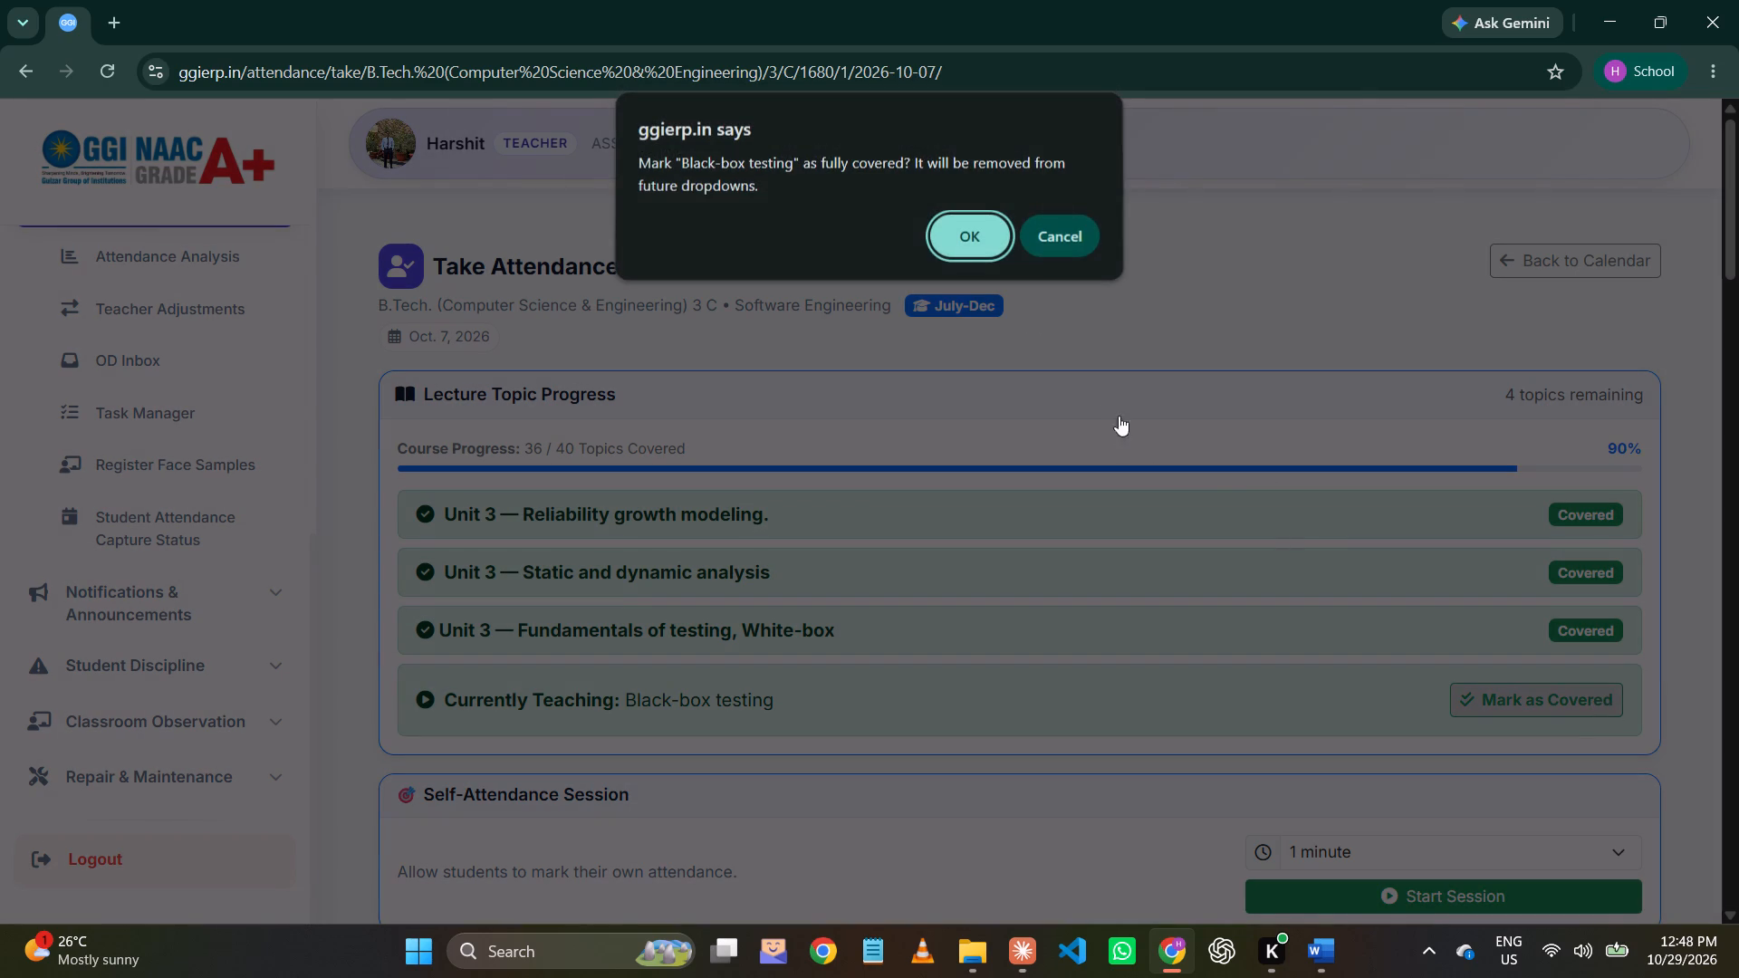
pyautogui.click(978, 248)
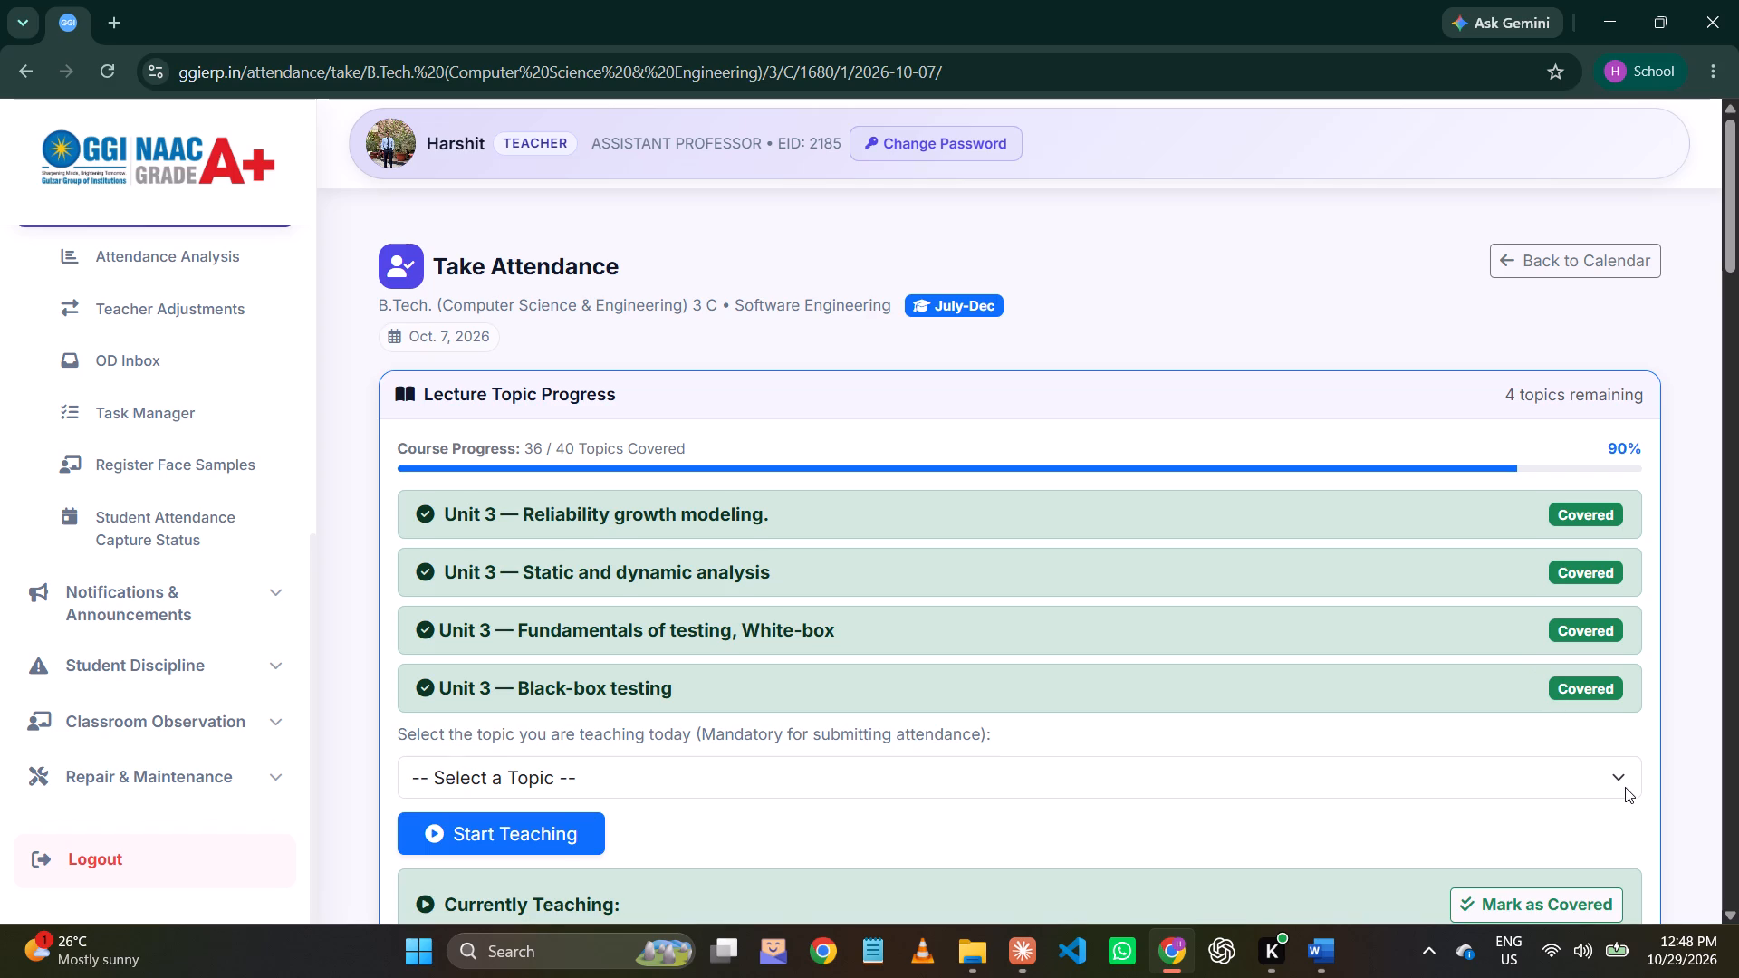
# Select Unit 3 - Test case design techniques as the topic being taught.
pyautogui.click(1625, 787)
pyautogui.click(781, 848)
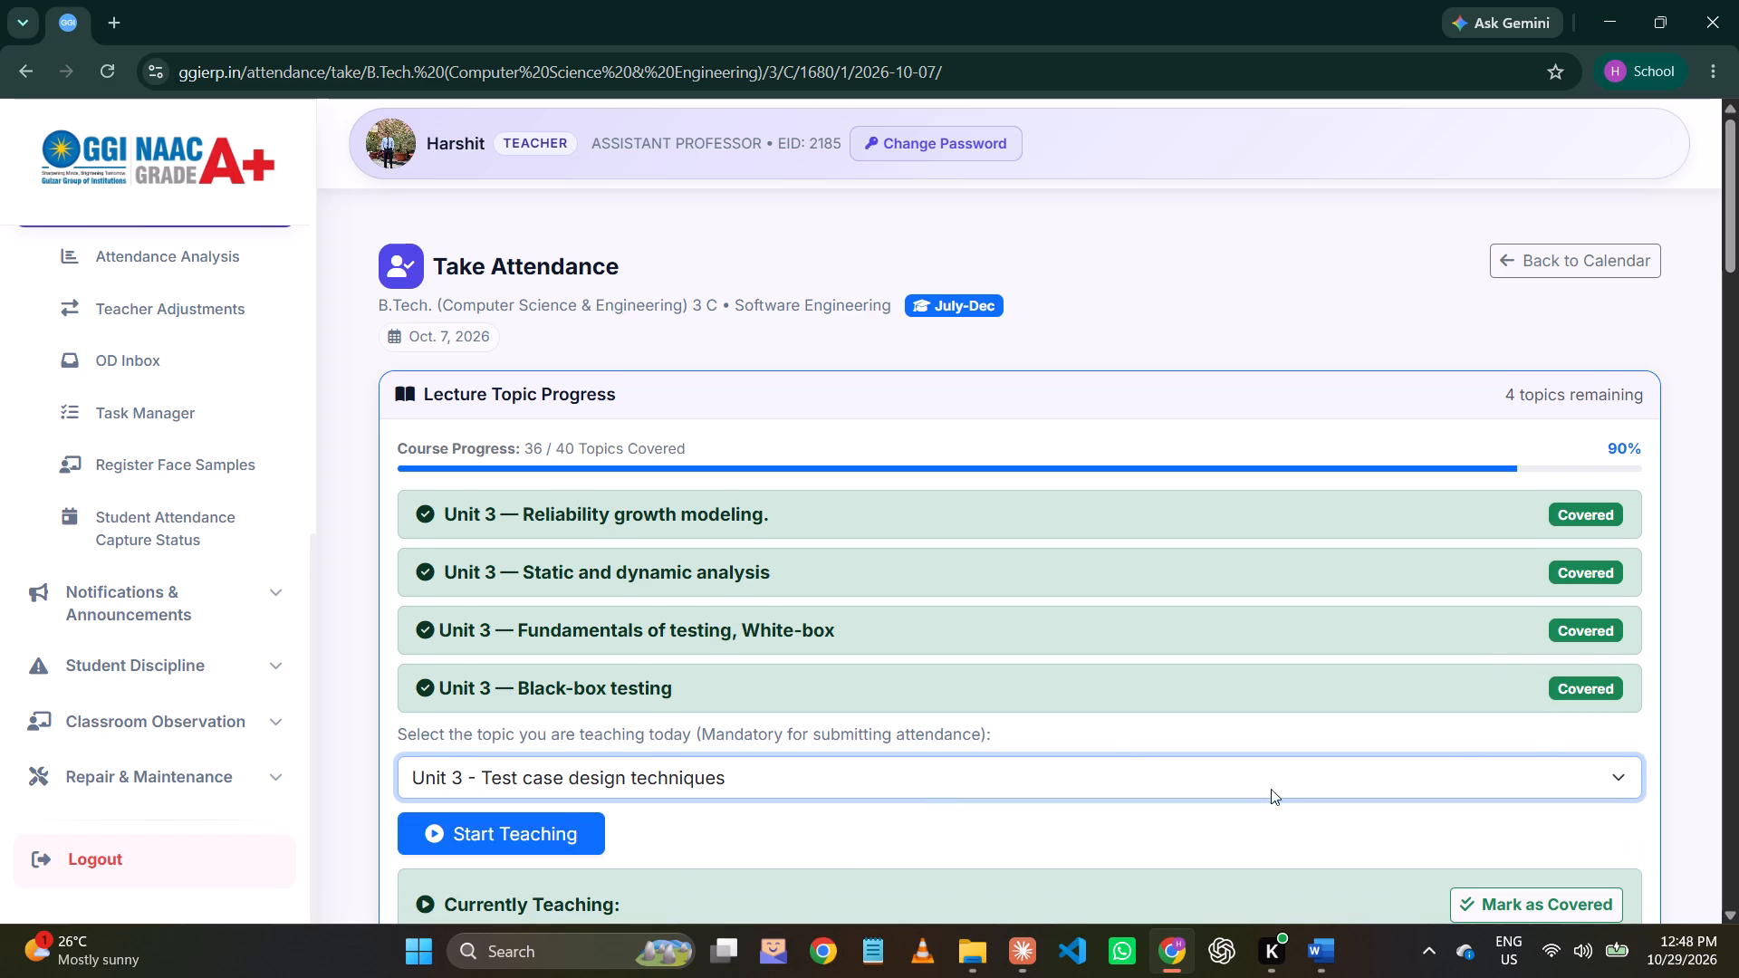
# Return to the attendance calendar.
pyautogui.click(1518, 278)
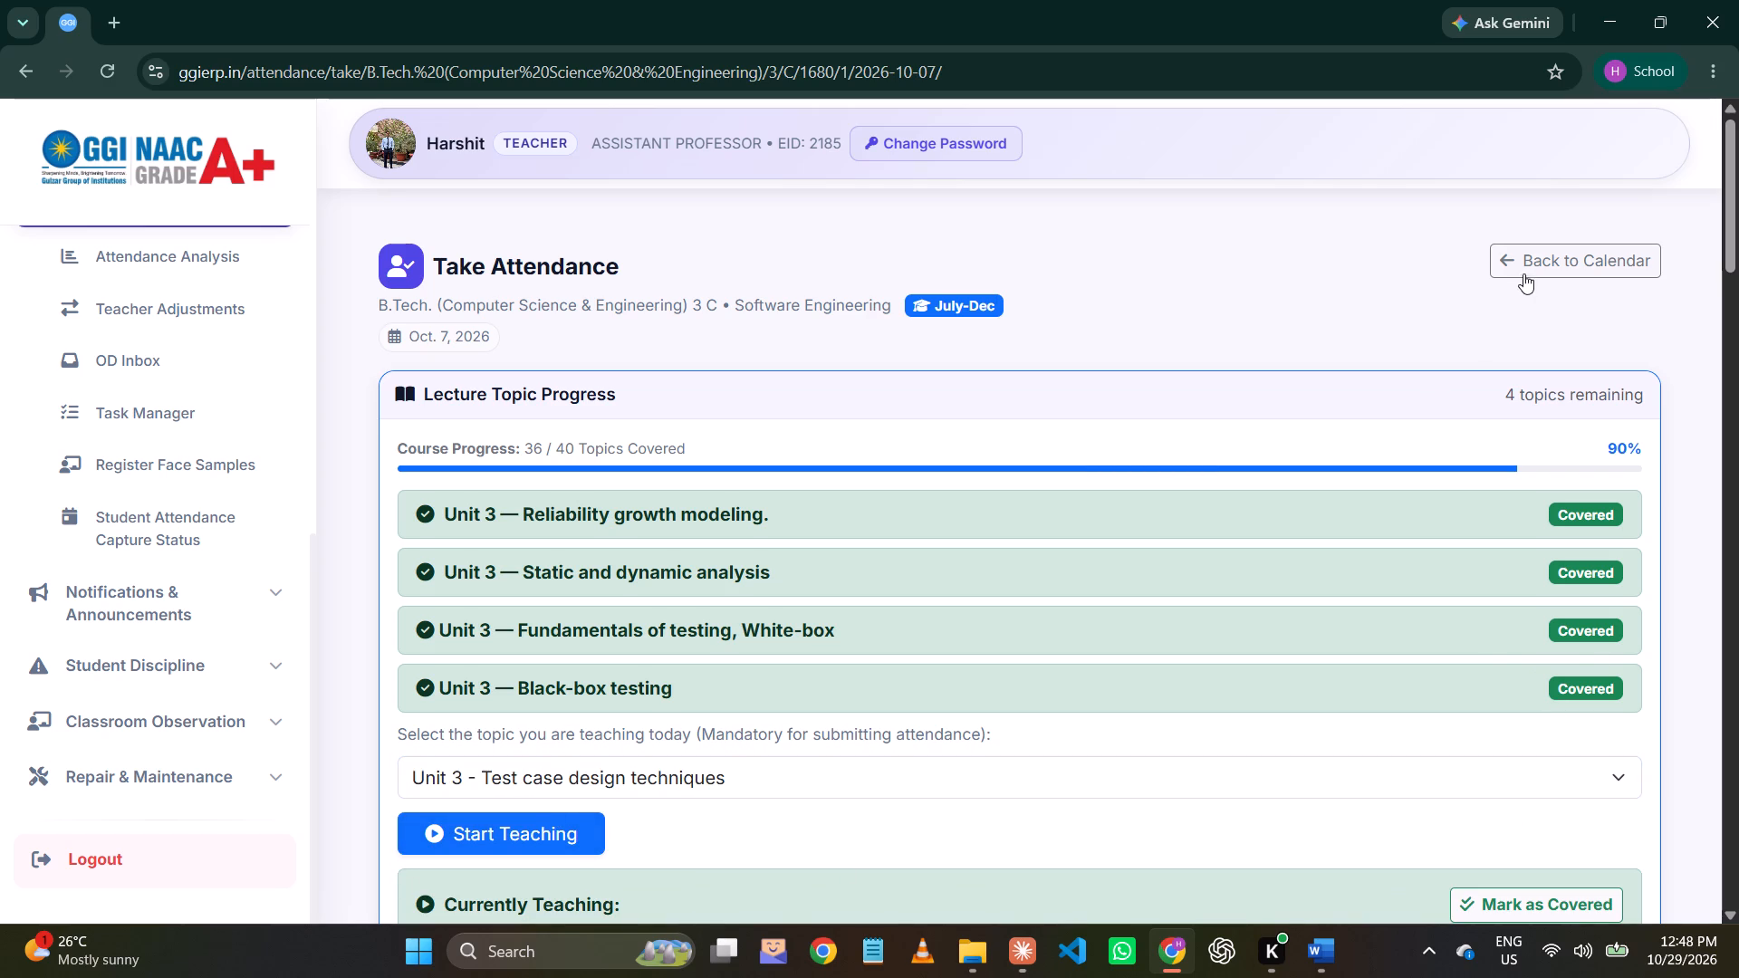
pyautogui.click(1530, 262)
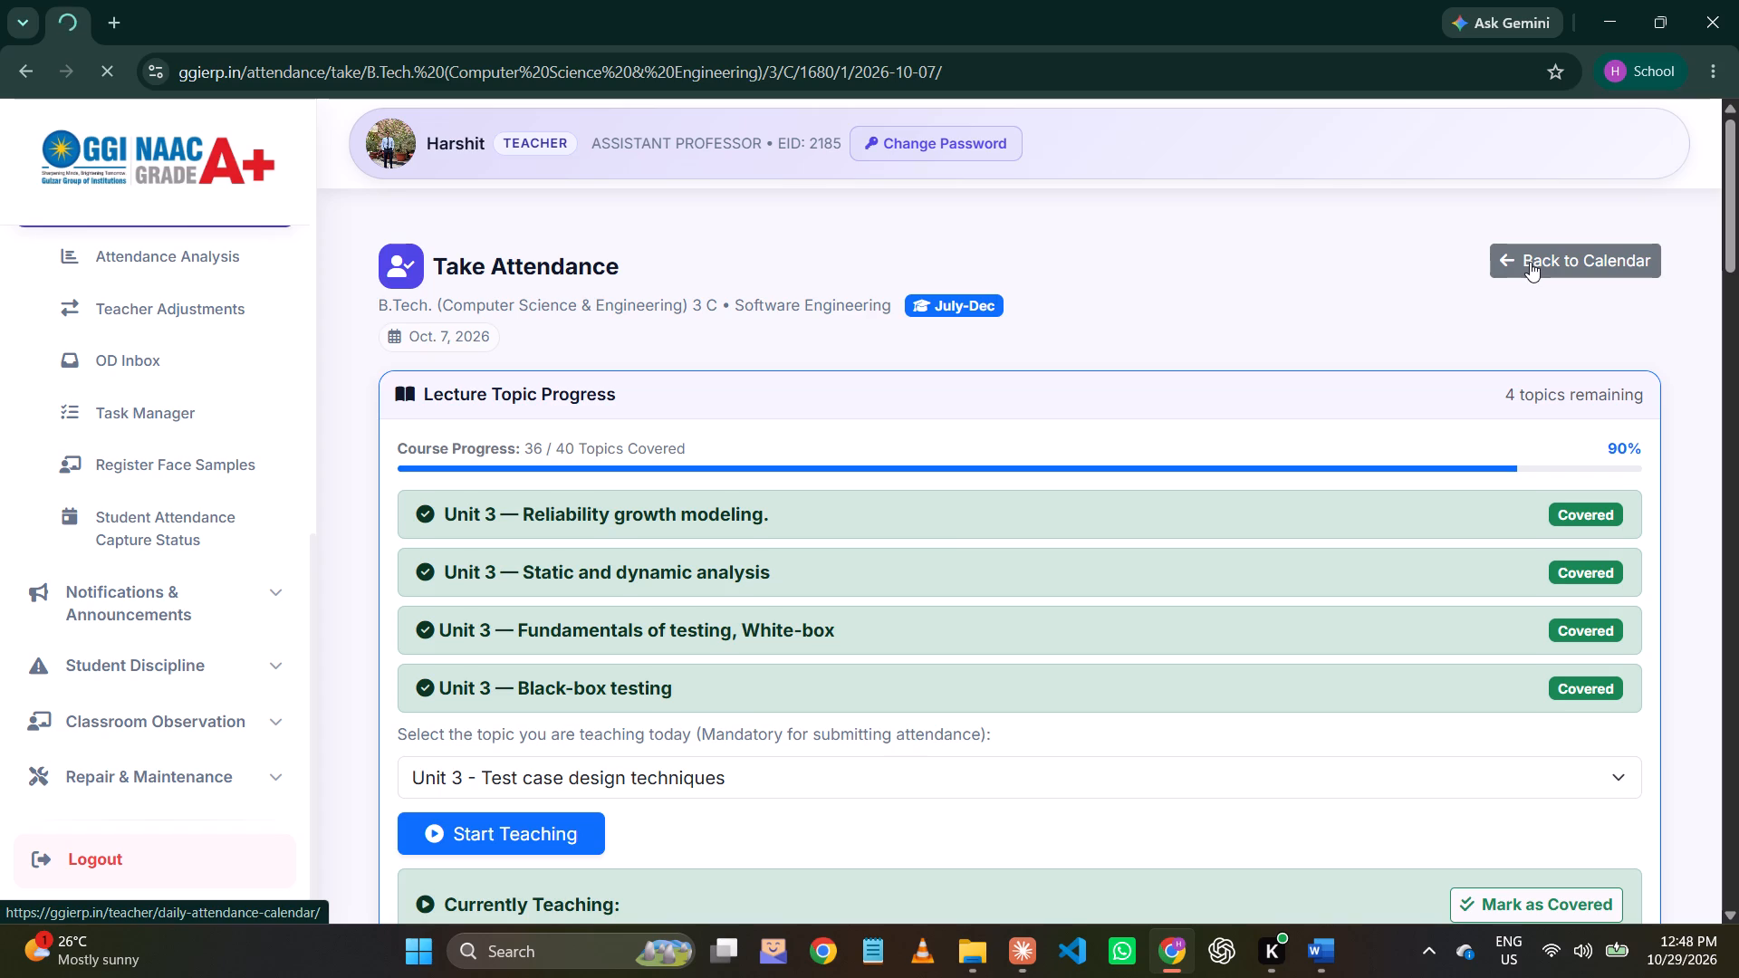
# Submit the attendance for the 7 October Software Engineering lecture of 3 C and return to the attendance calendar.
pyautogui.scroll(-18, 747, 718)
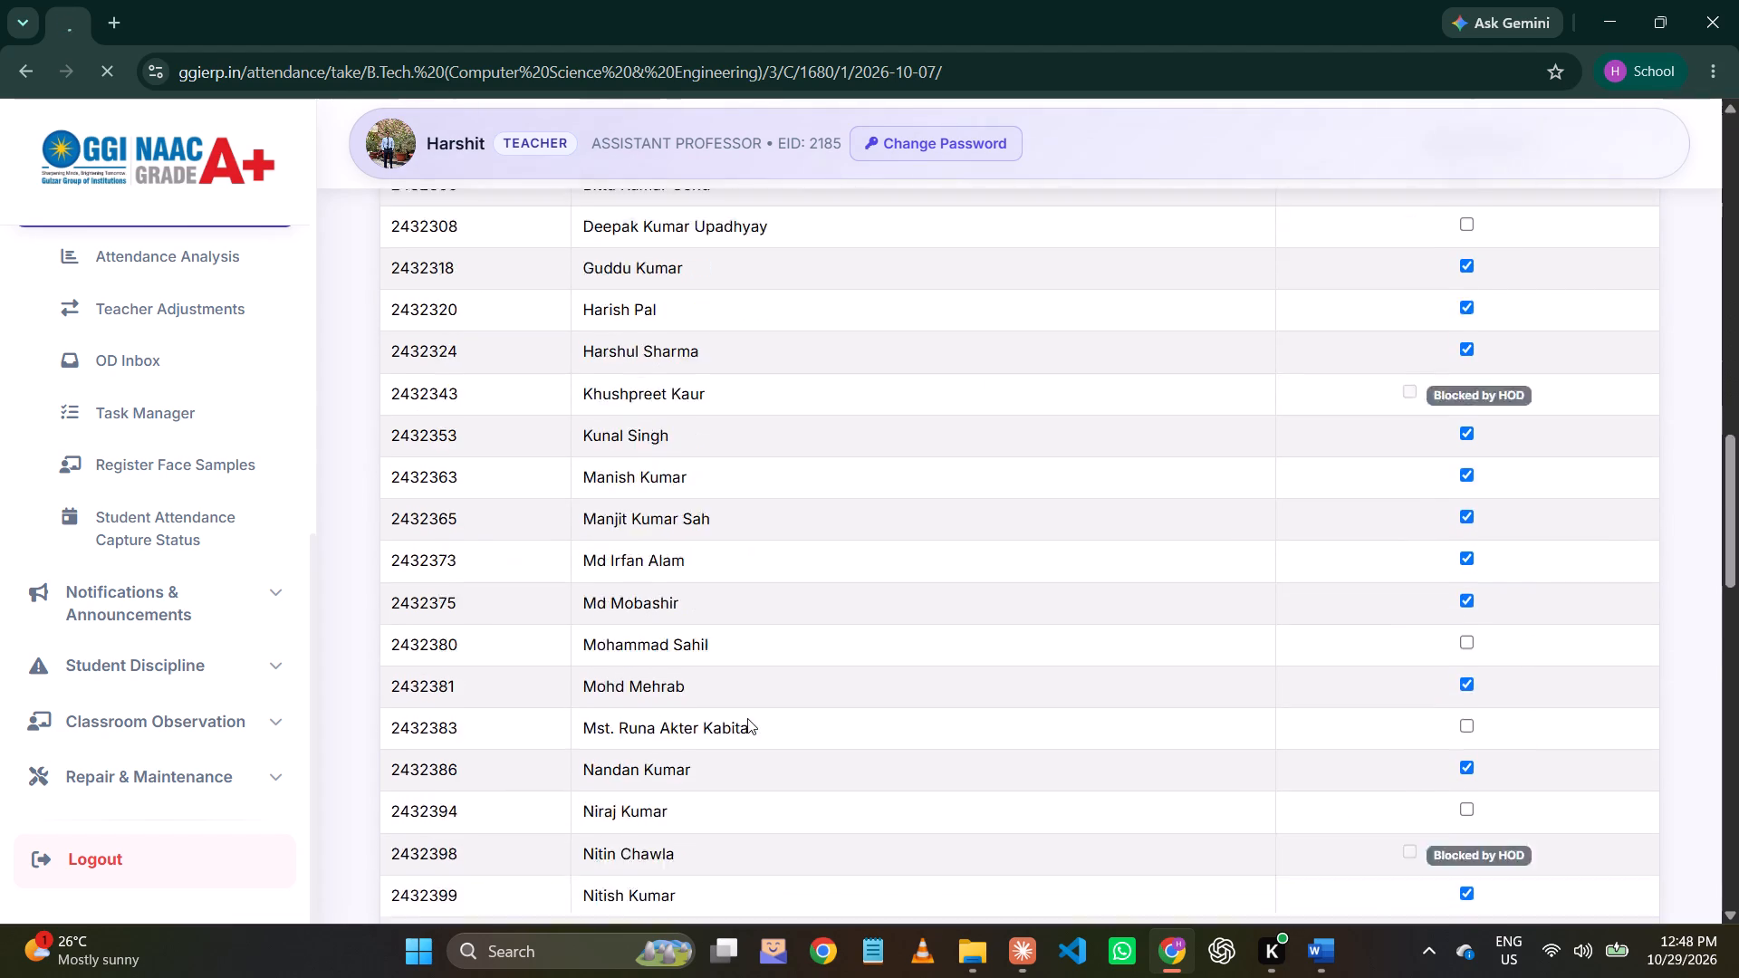
pyautogui.scroll(-12, 438, 795)
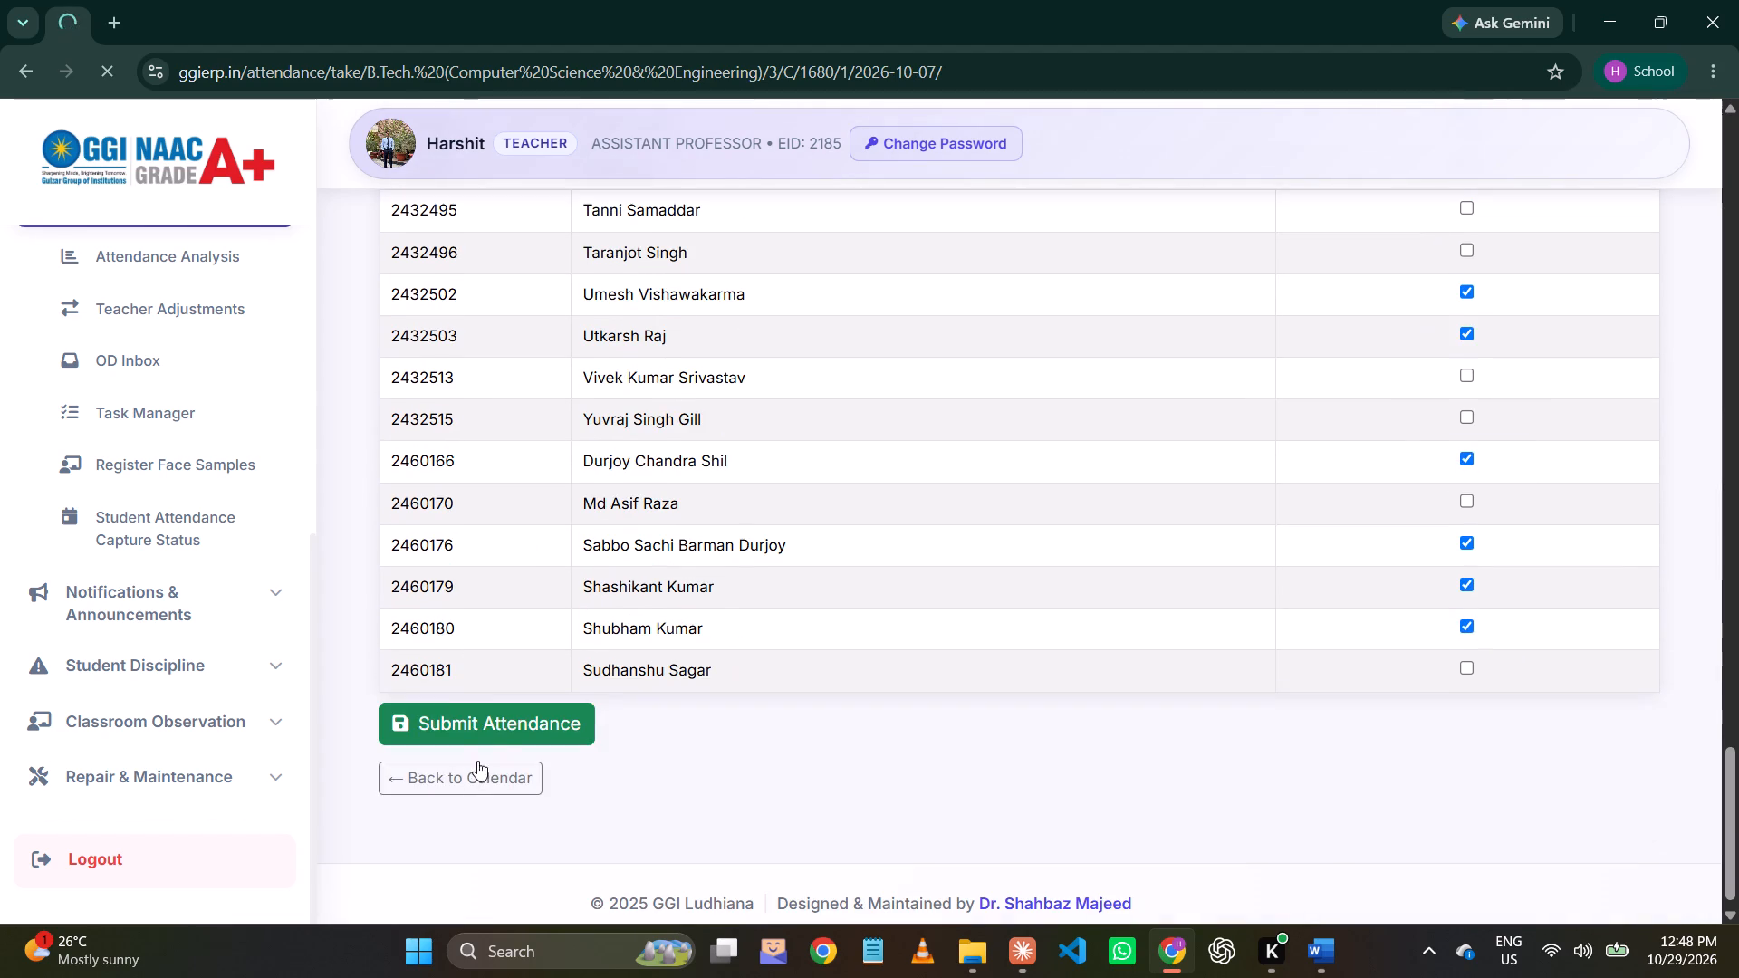
pyautogui.click(503, 728)
pyautogui.scroll(20, 898, 636)
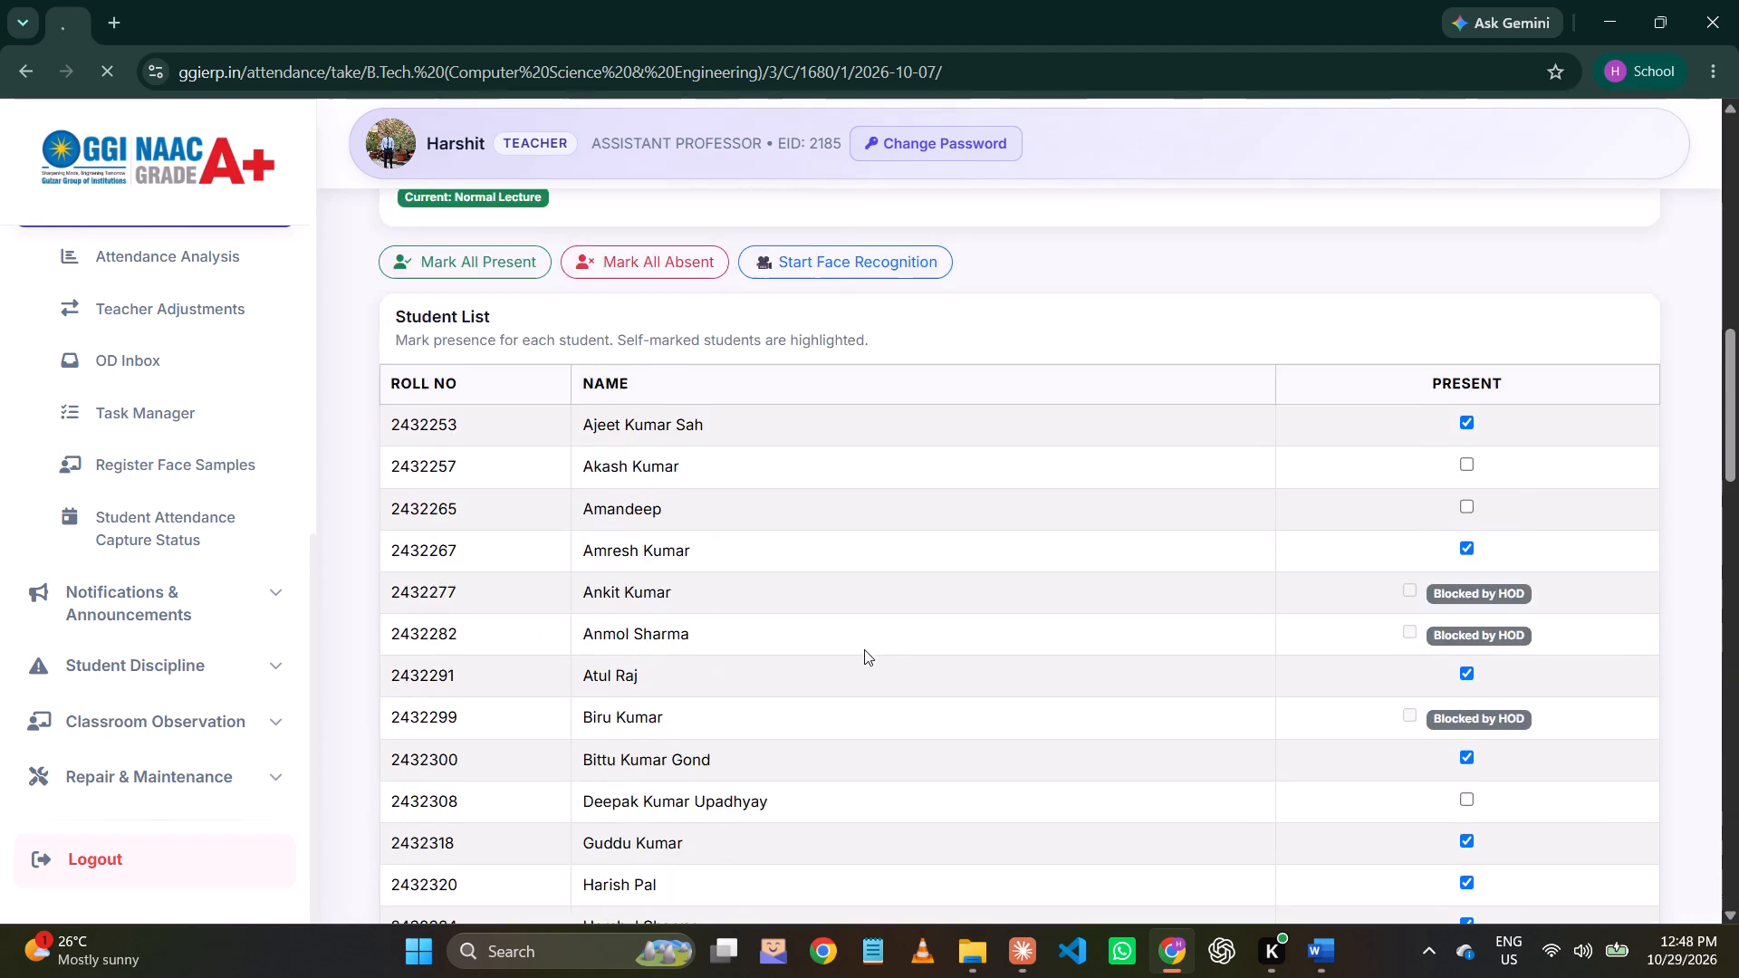
pyautogui.scroll(16, 864, 649)
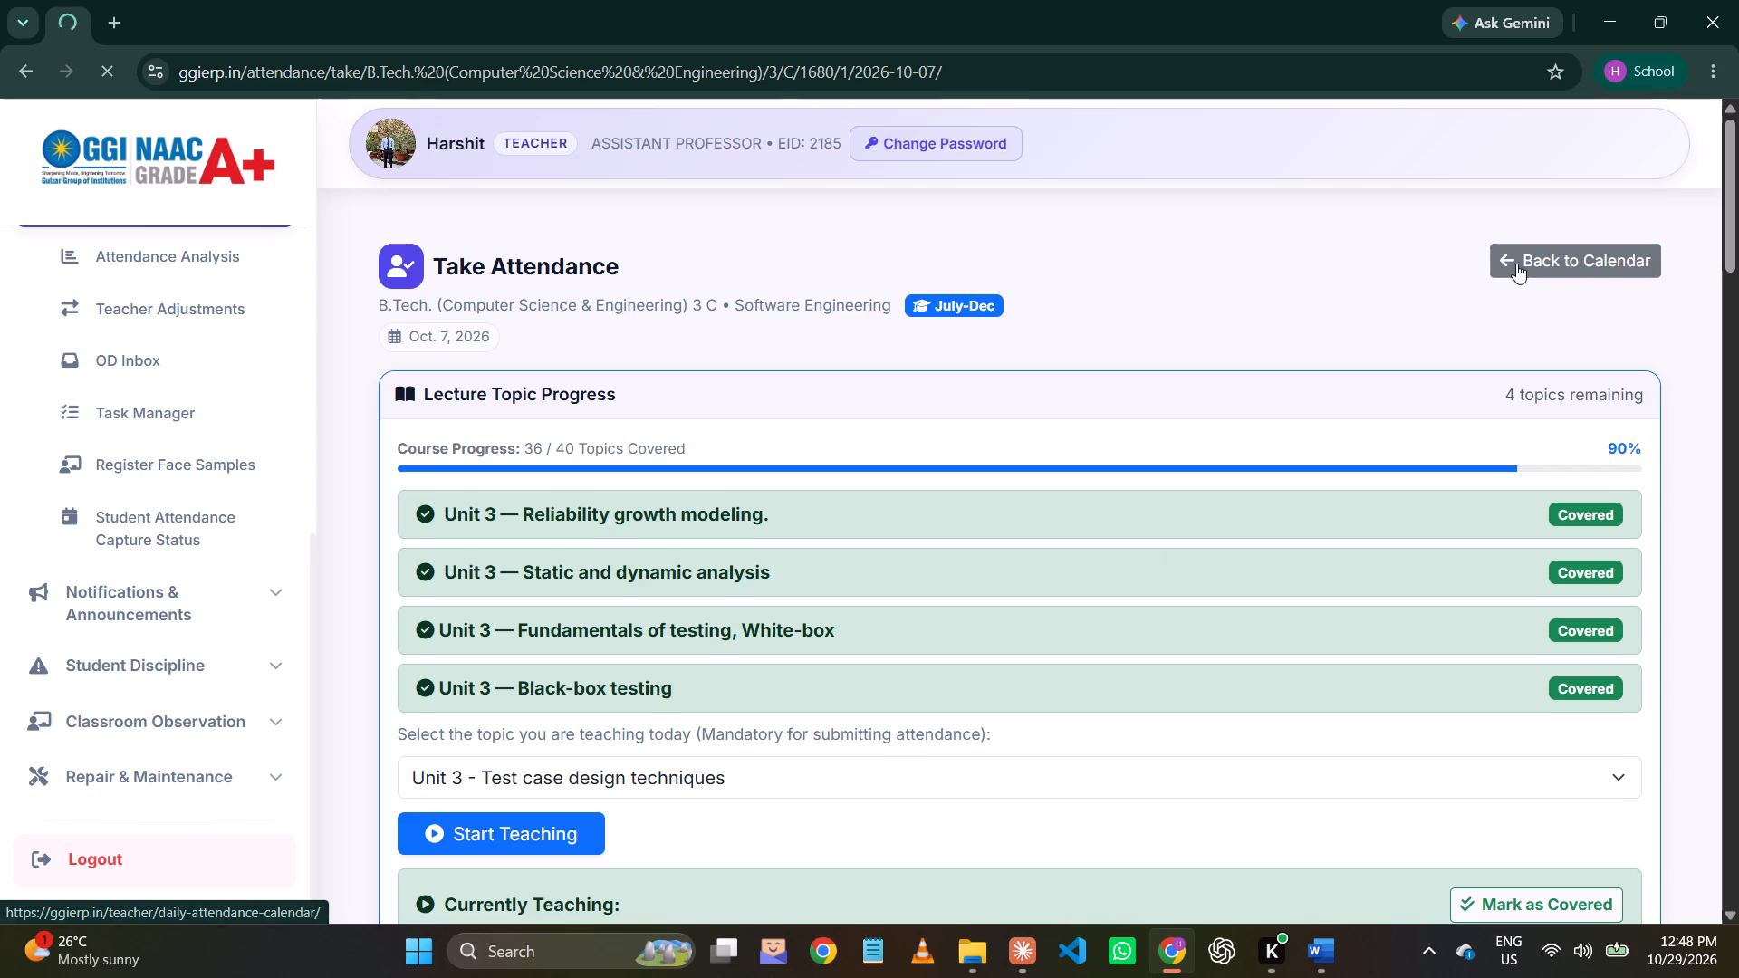
pyautogui.click(1516, 264)
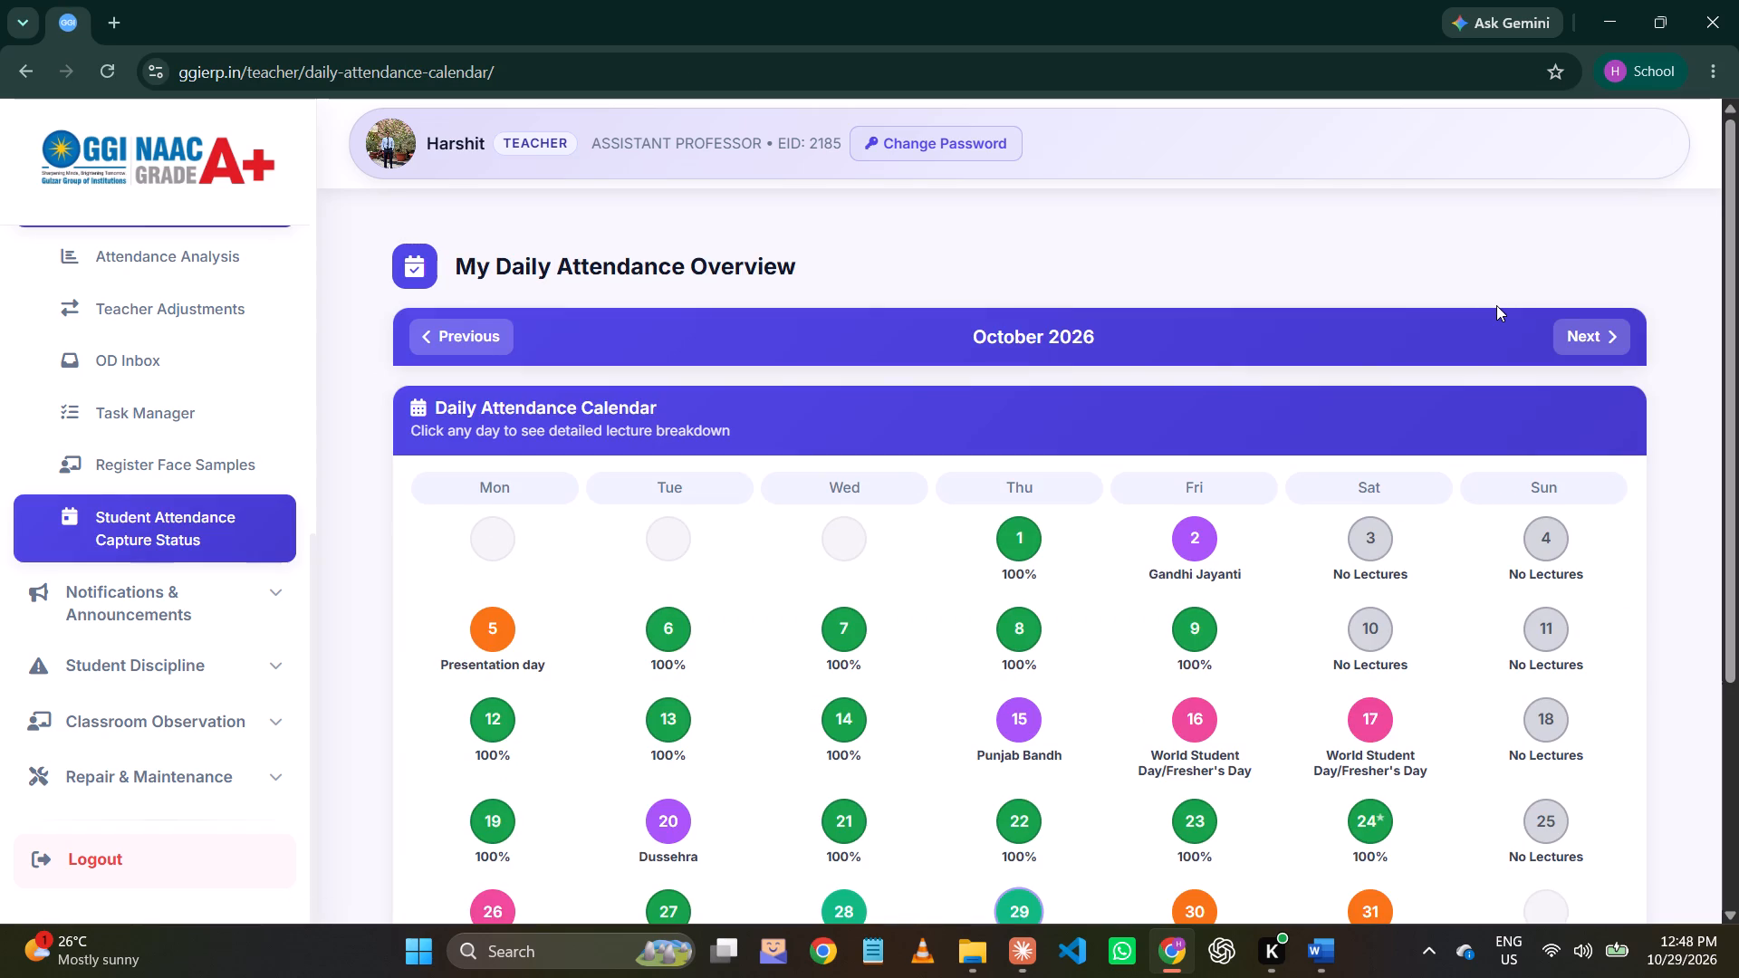
# In the 9 October period 2 Software Engineering lecture for 3 C, start the Unit 3 topic Test case design techniques and mark it as covered.
pyautogui.click(1035, 638)
pyautogui.click(1181, 637)
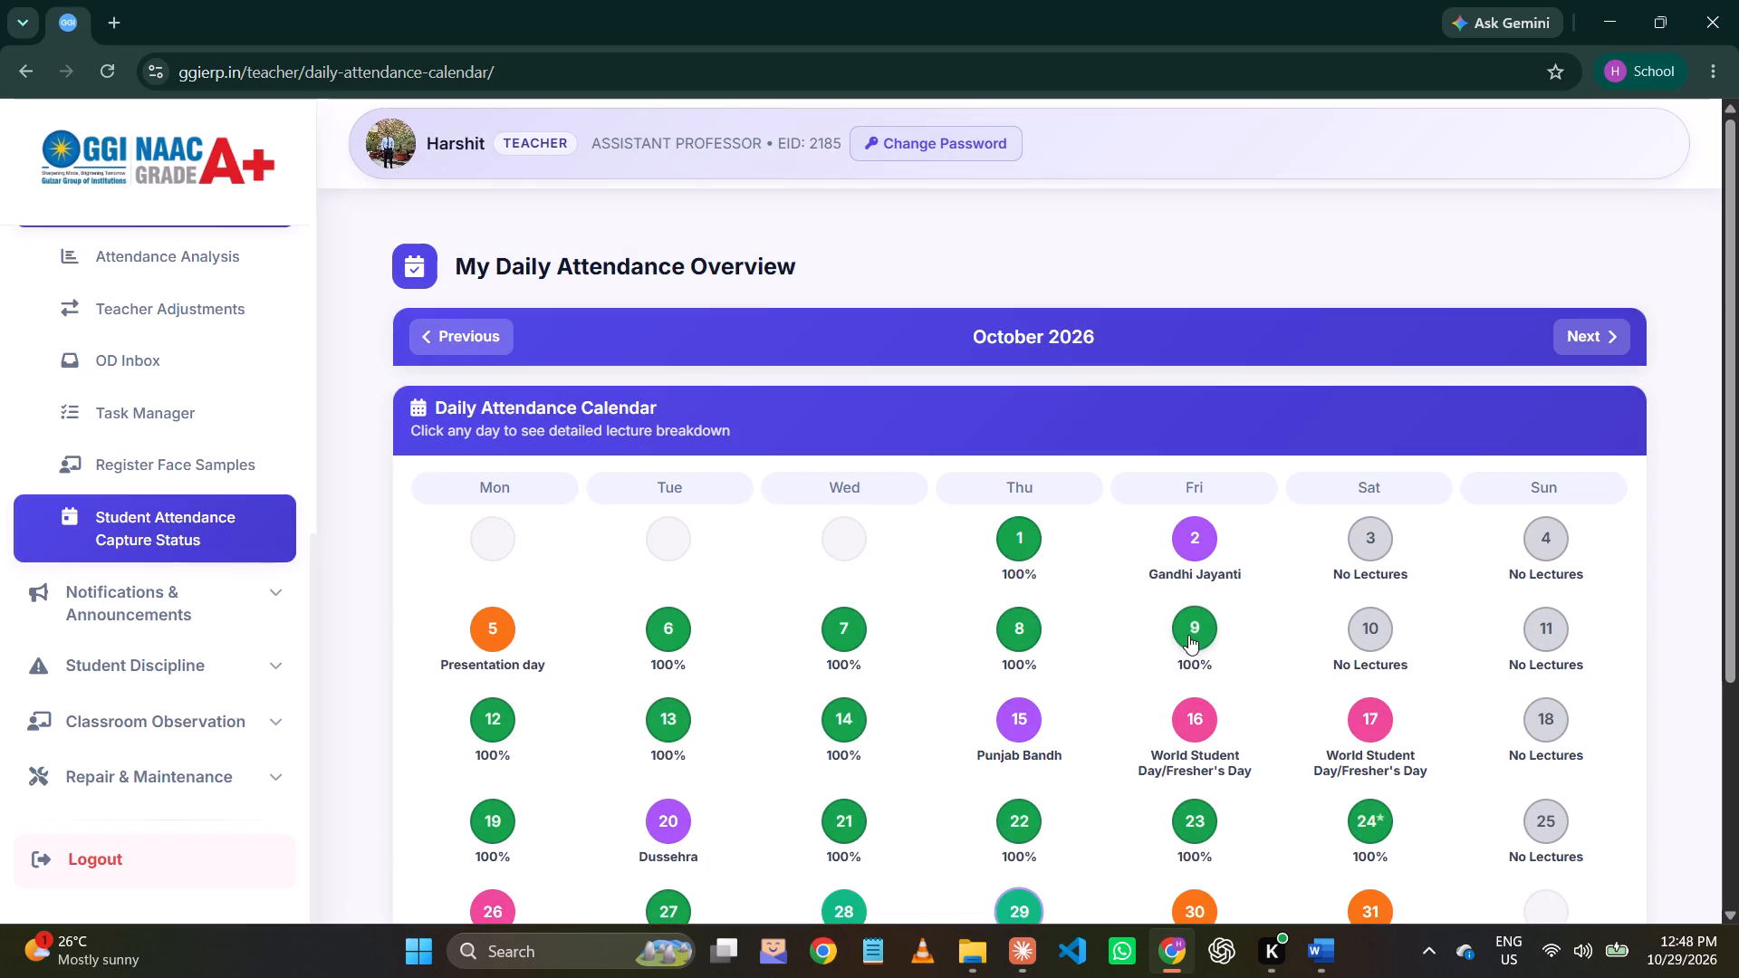
pyautogui.click(1189, 635)
pyautogui.click(859, 402)
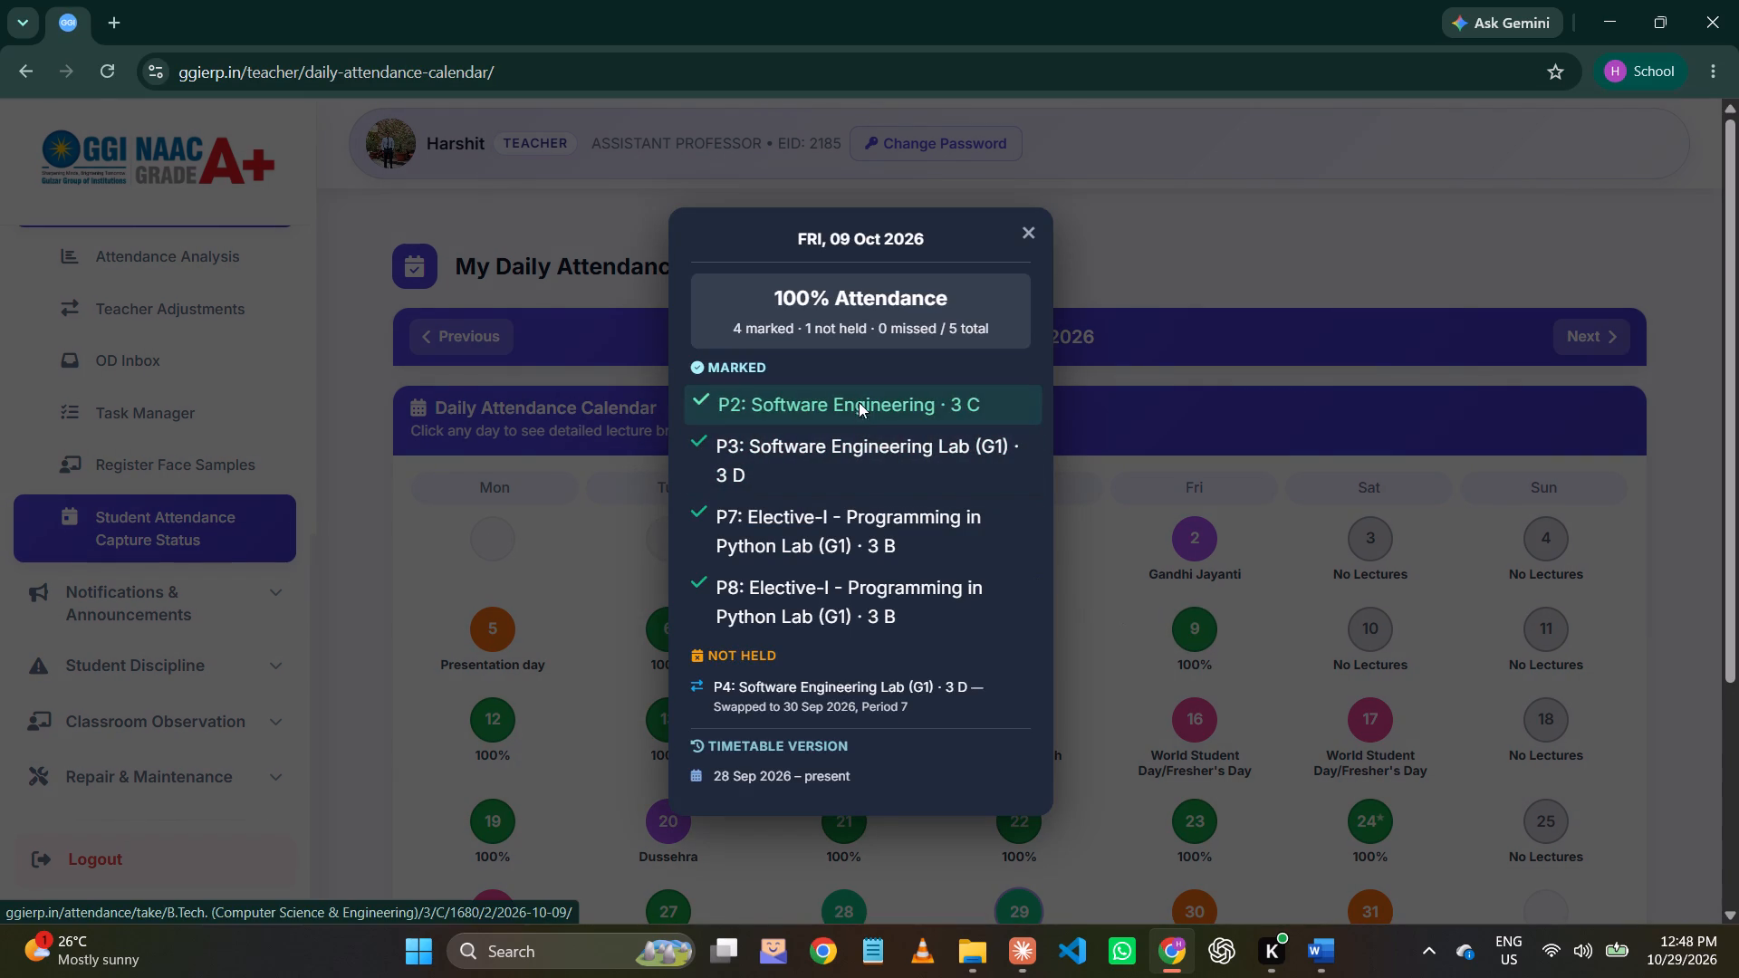
pyautogui.scroll(-3, 909, 511)
pyautogui.scroll(4, 915, 518)
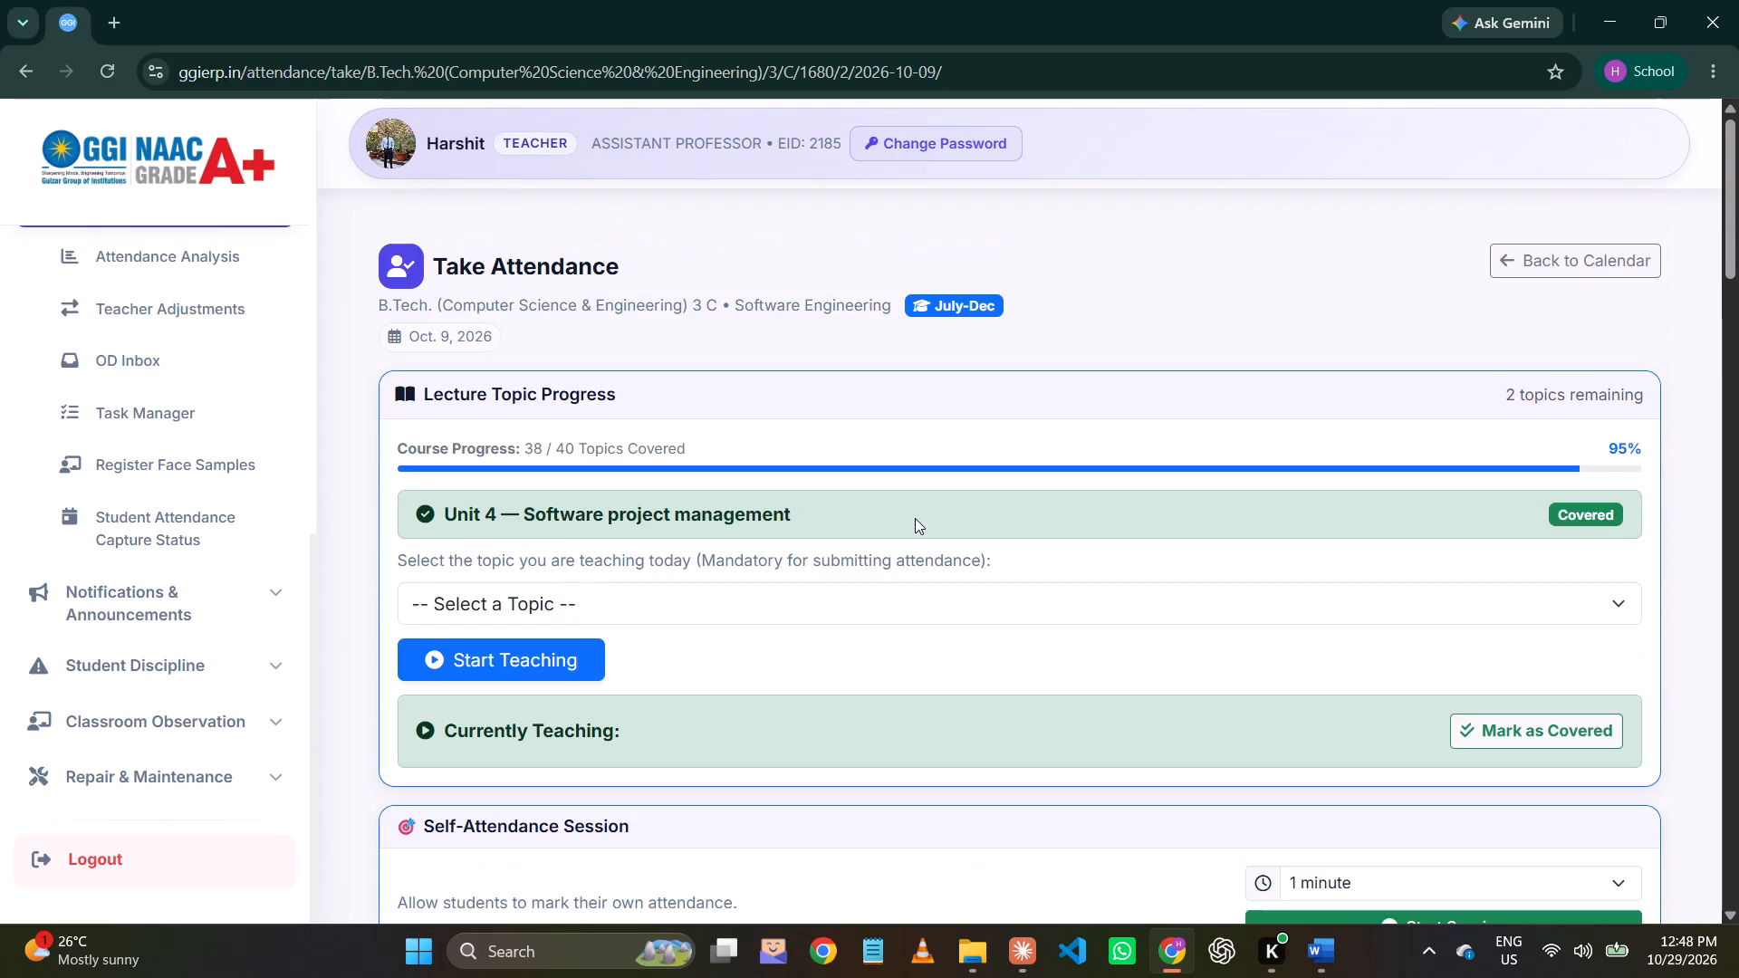
pyautogui.click(1626, 599)
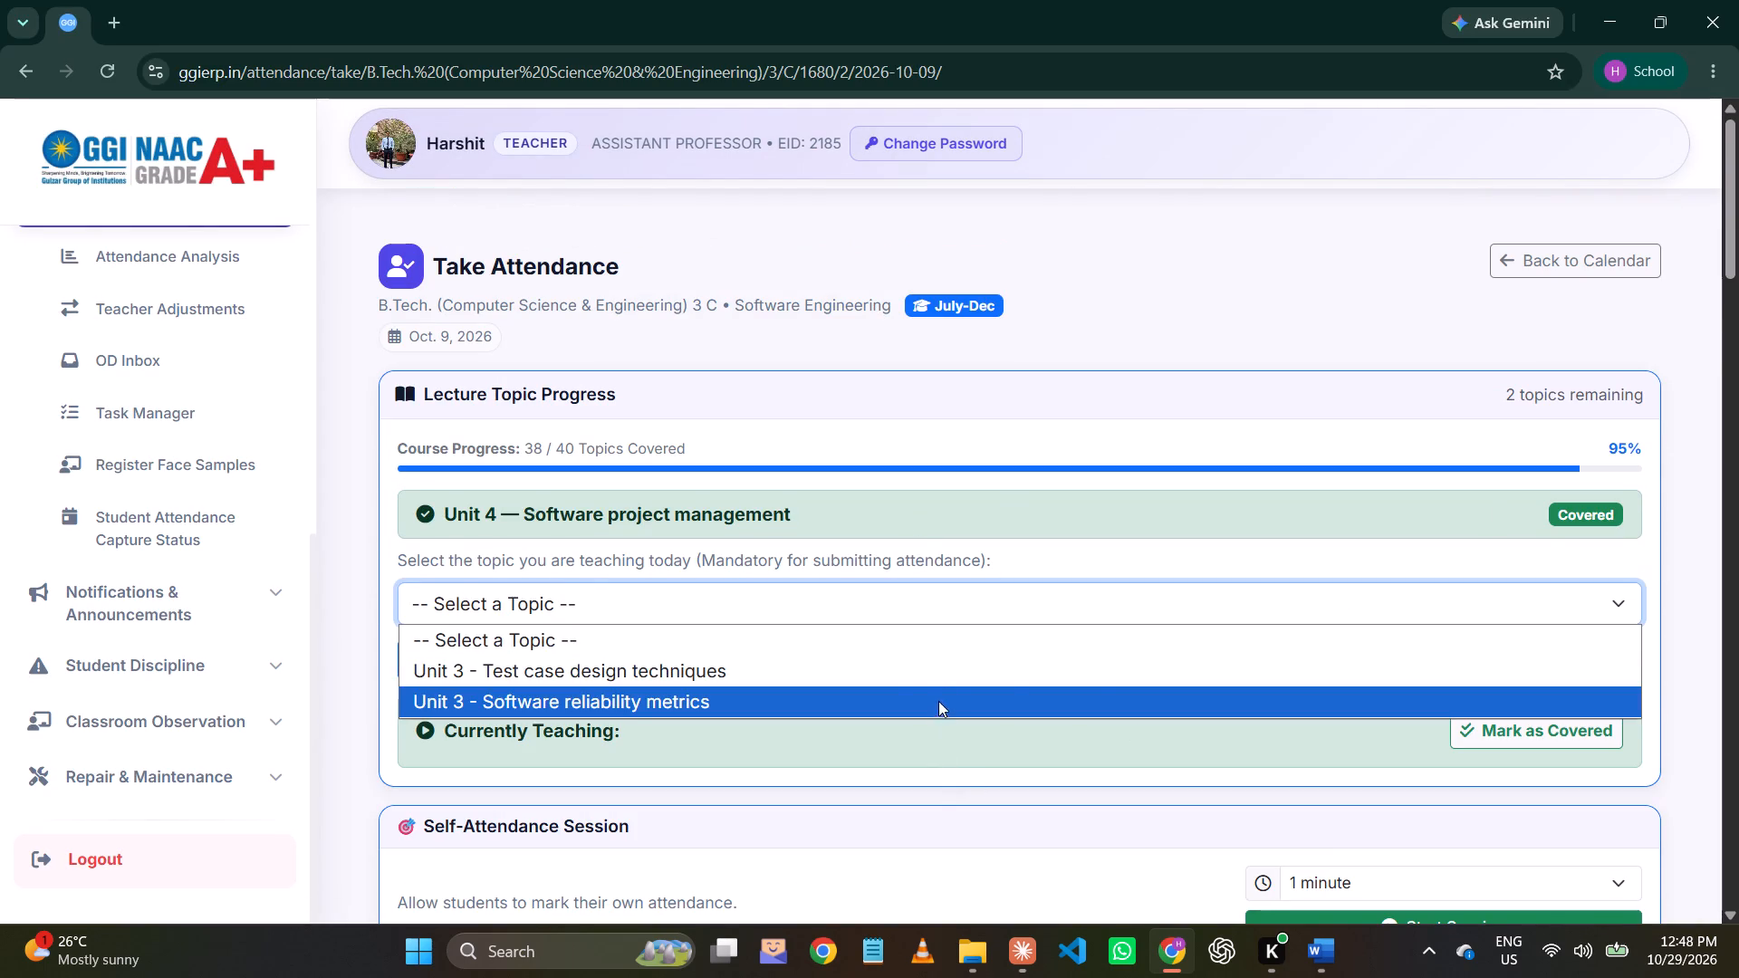
pyautogui.click(953, 670)
pyautogui.click(489, 659)
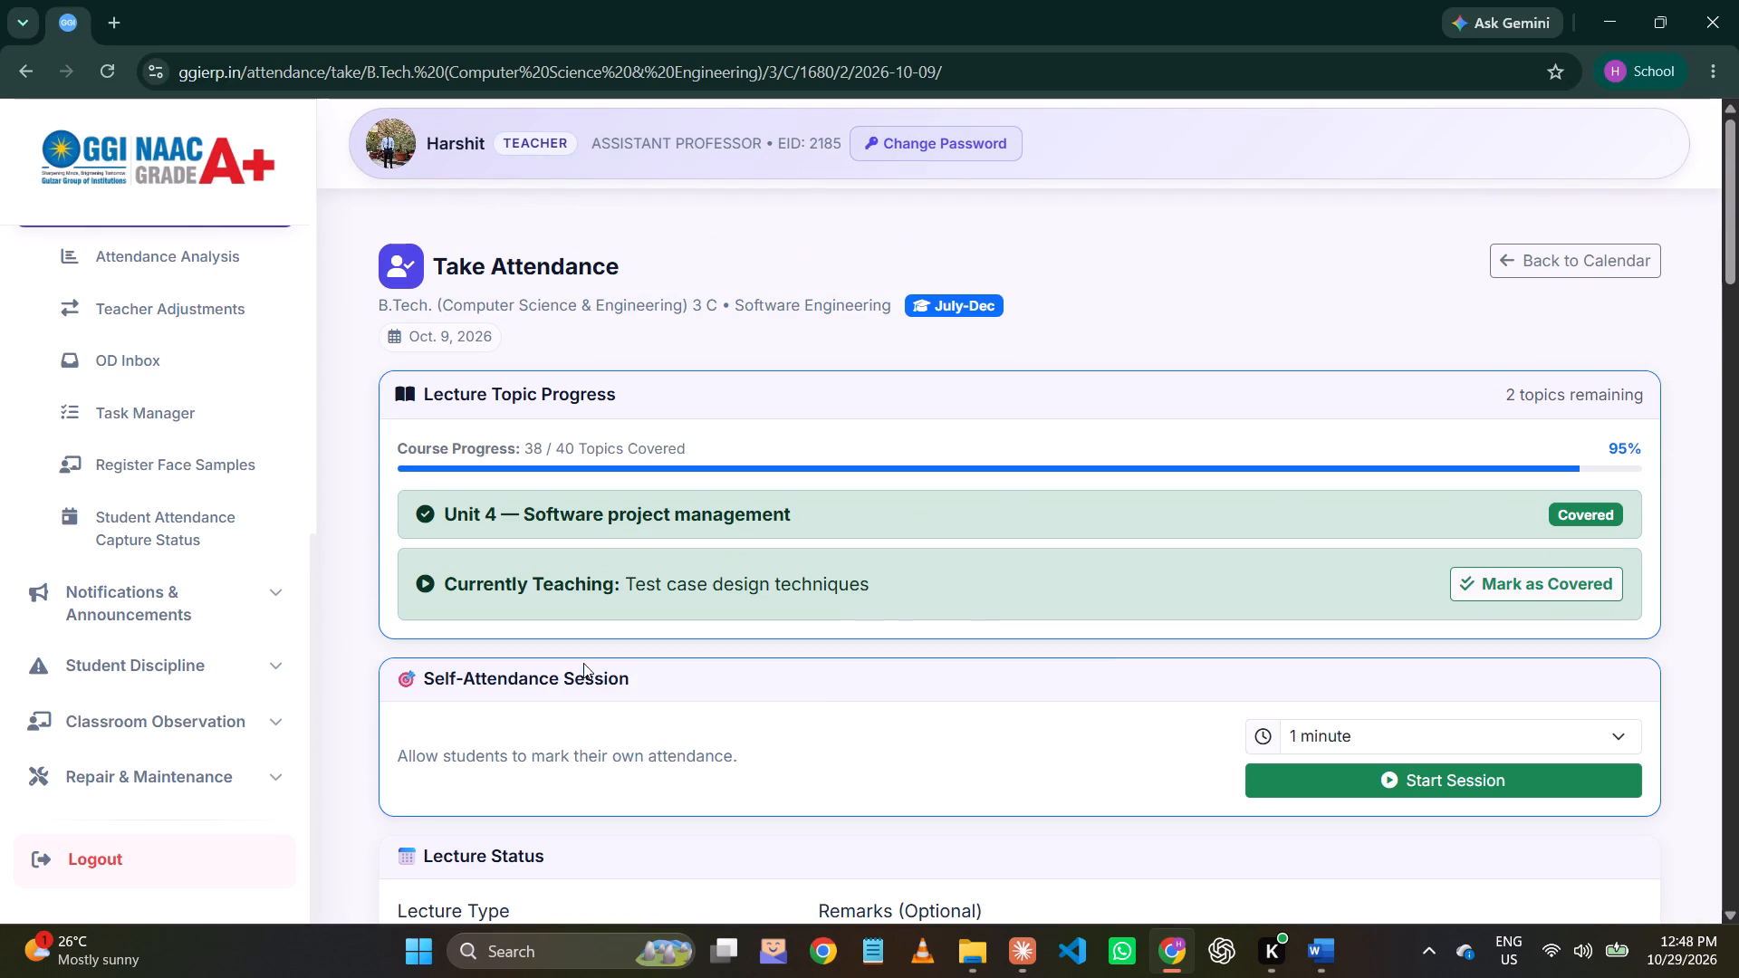
pyautogui.click(1575, 571)
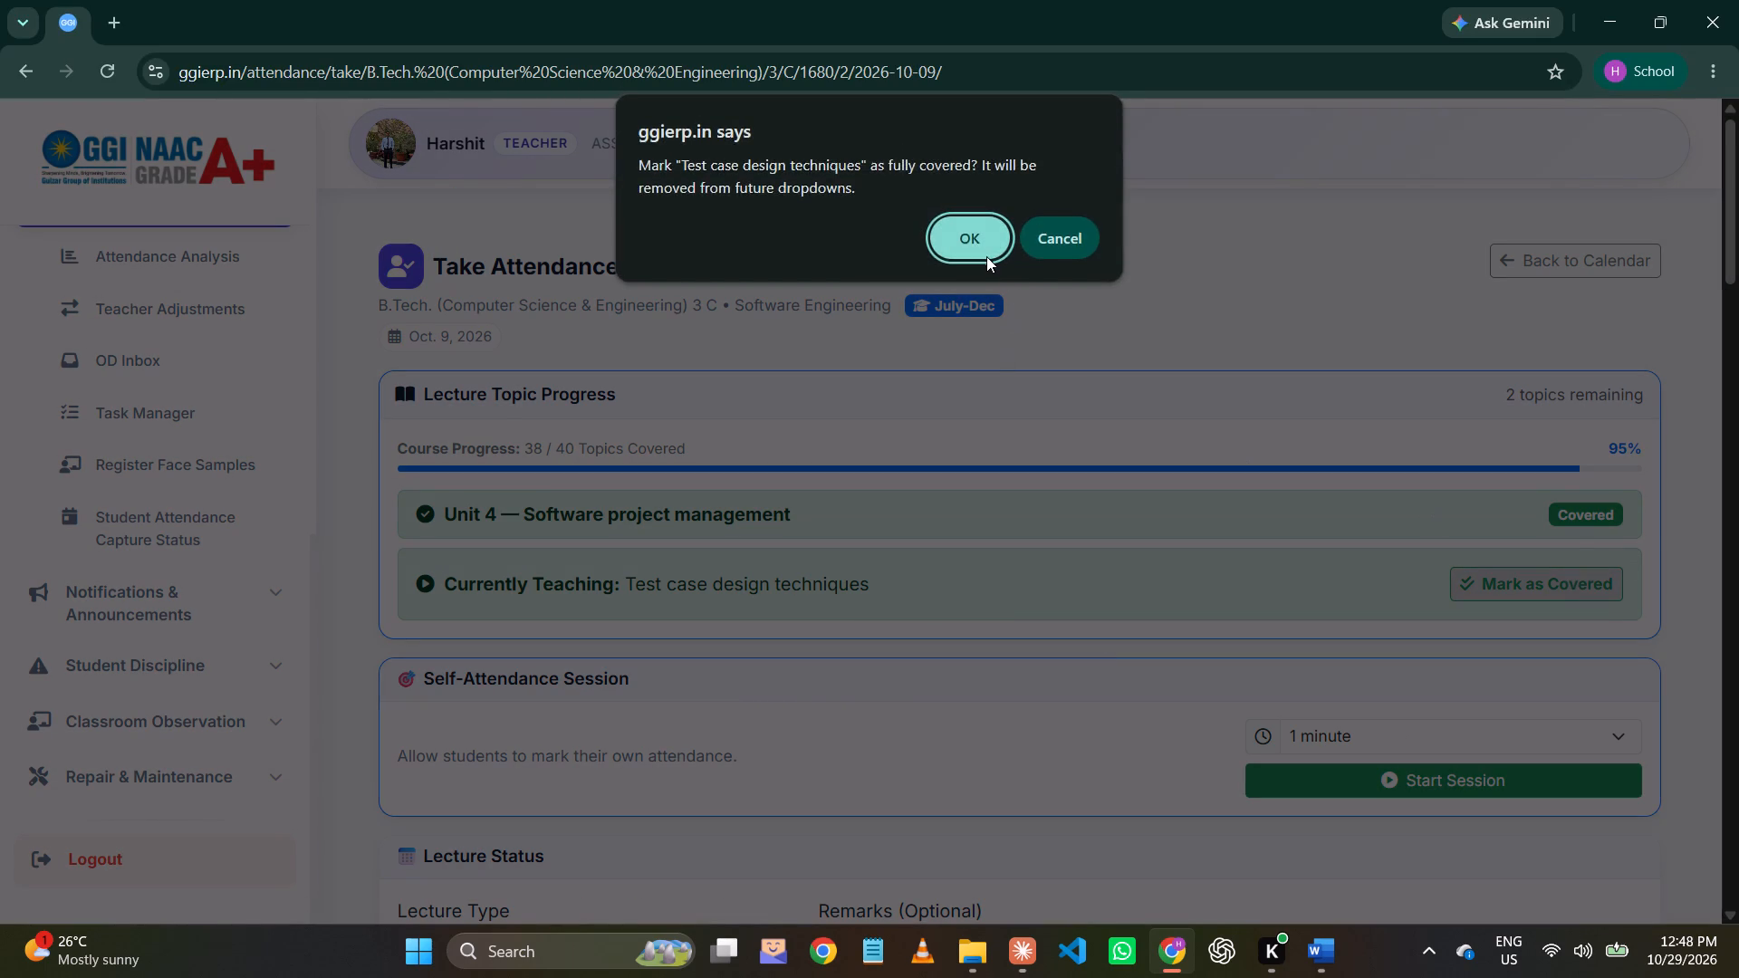
pyautogui.click(985, 255)
# Start the Unit 3 topic Software reliability metrics for the same lecture and mark it as covered.
pyautogui.click(1613, 657)
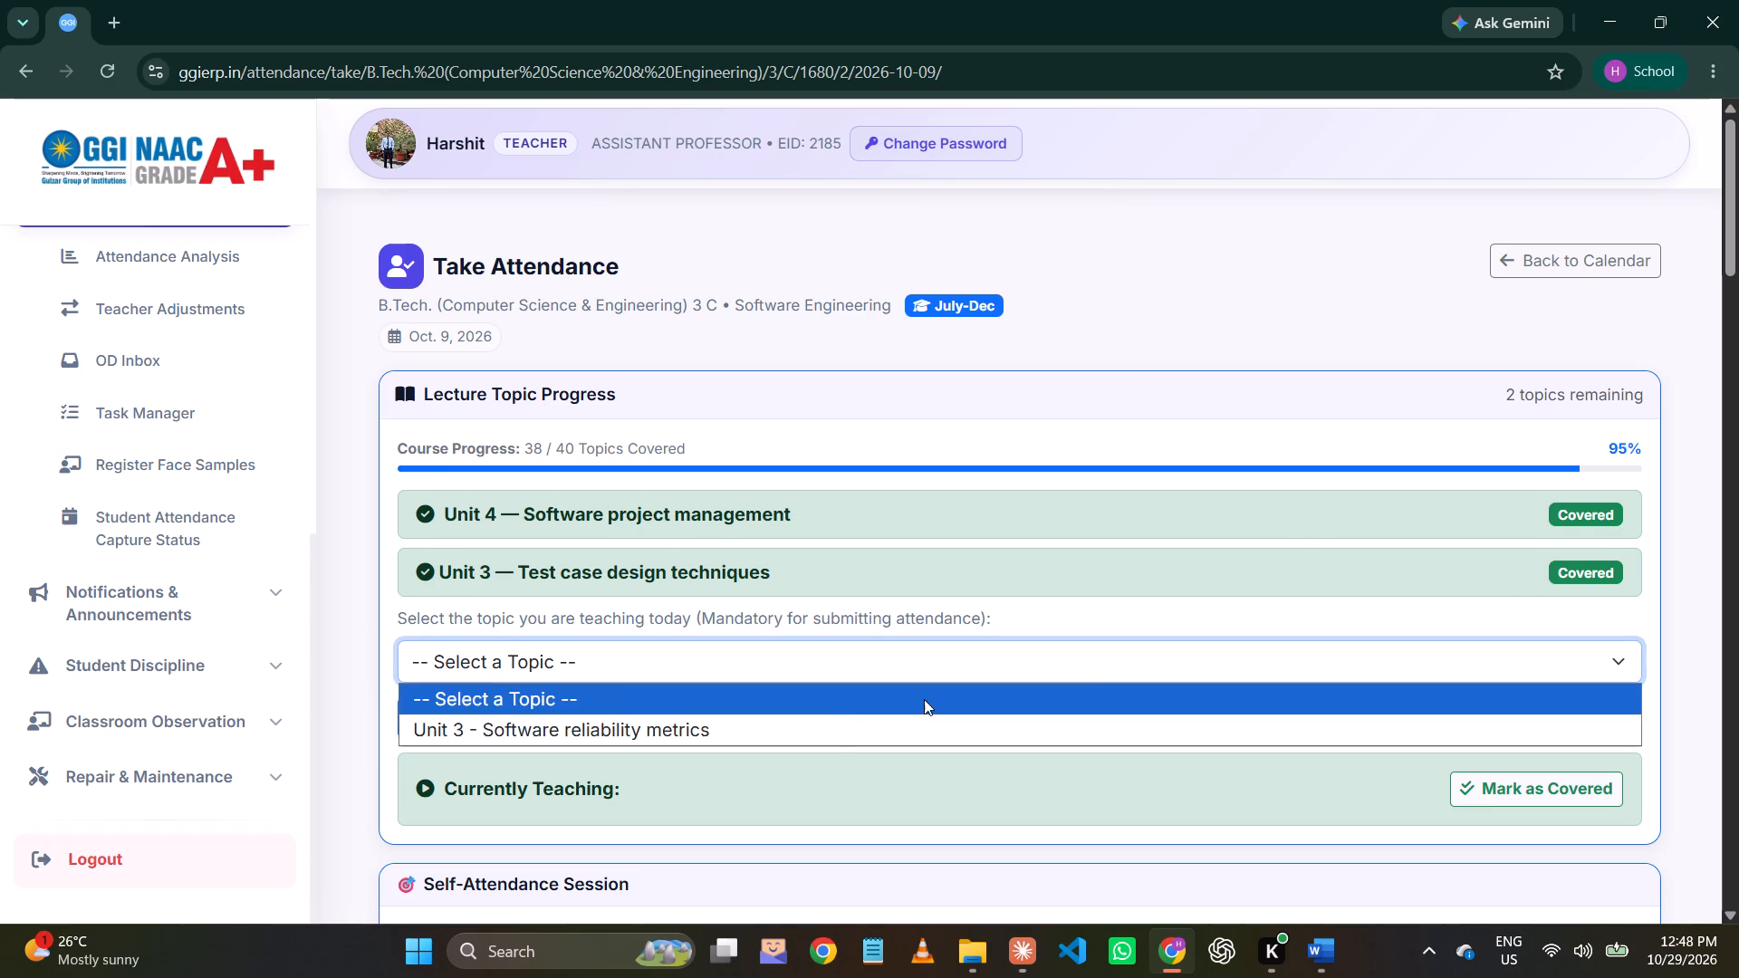
pyautogui.click(820, 733)
pyautogui.click(470, 741)
pyautogui.click(487, 714)
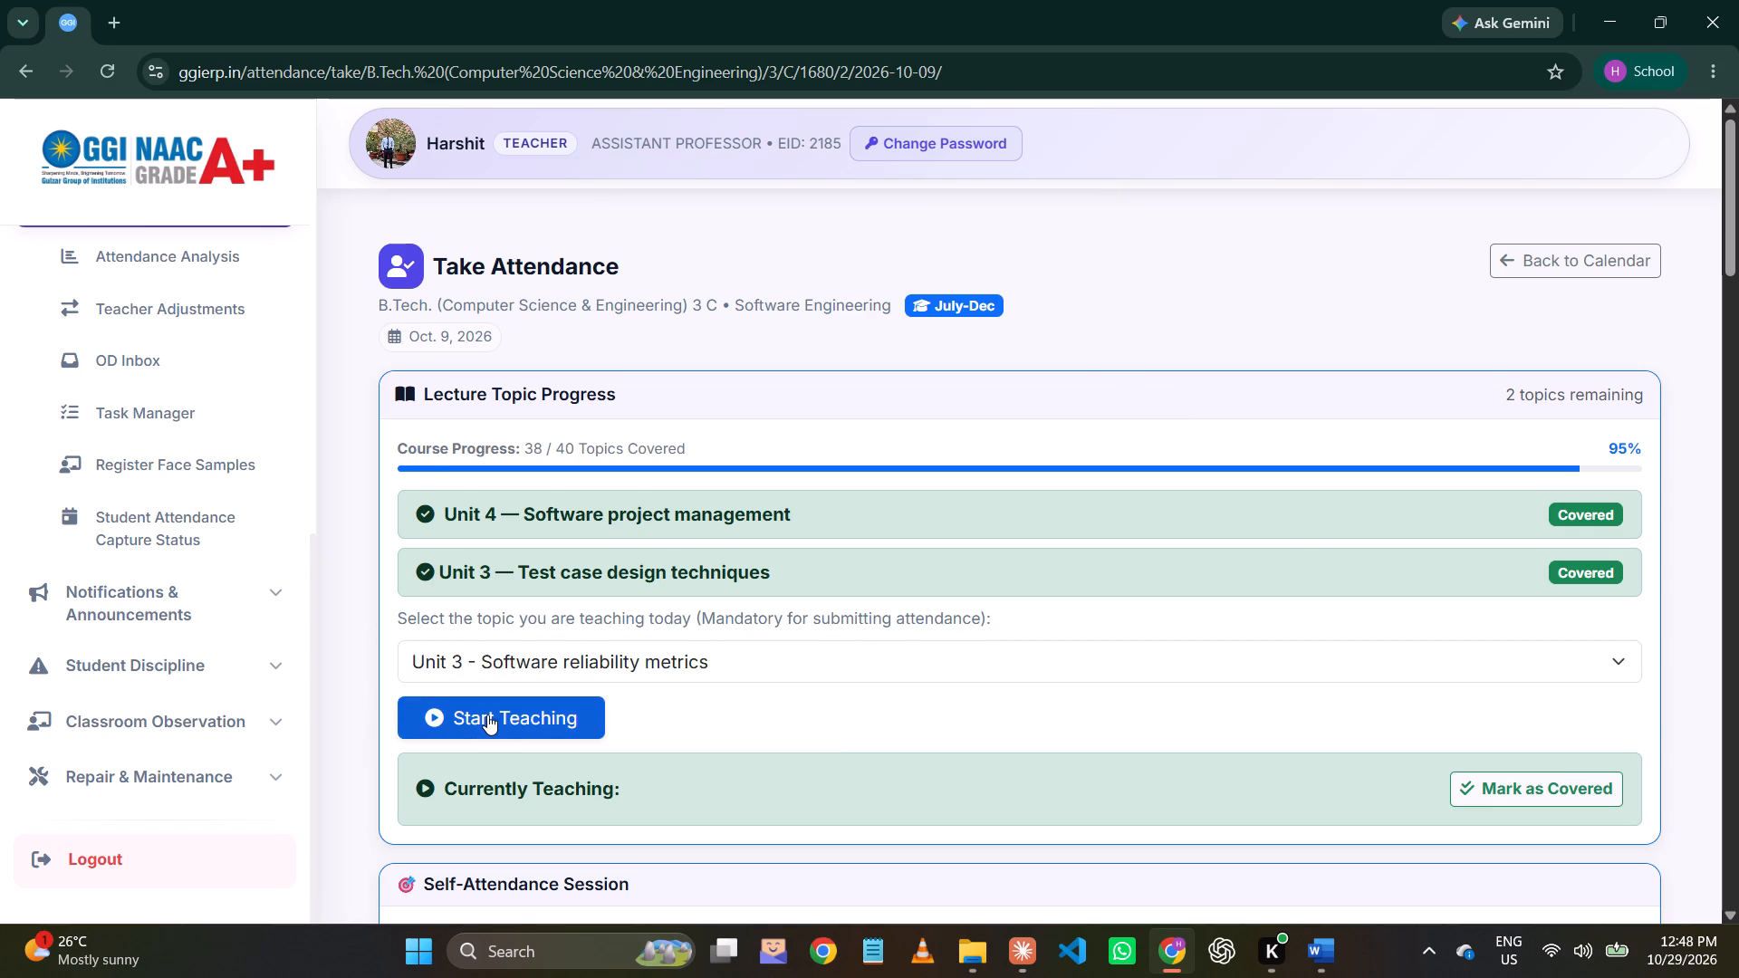
pyautogui.click(1562, 636)
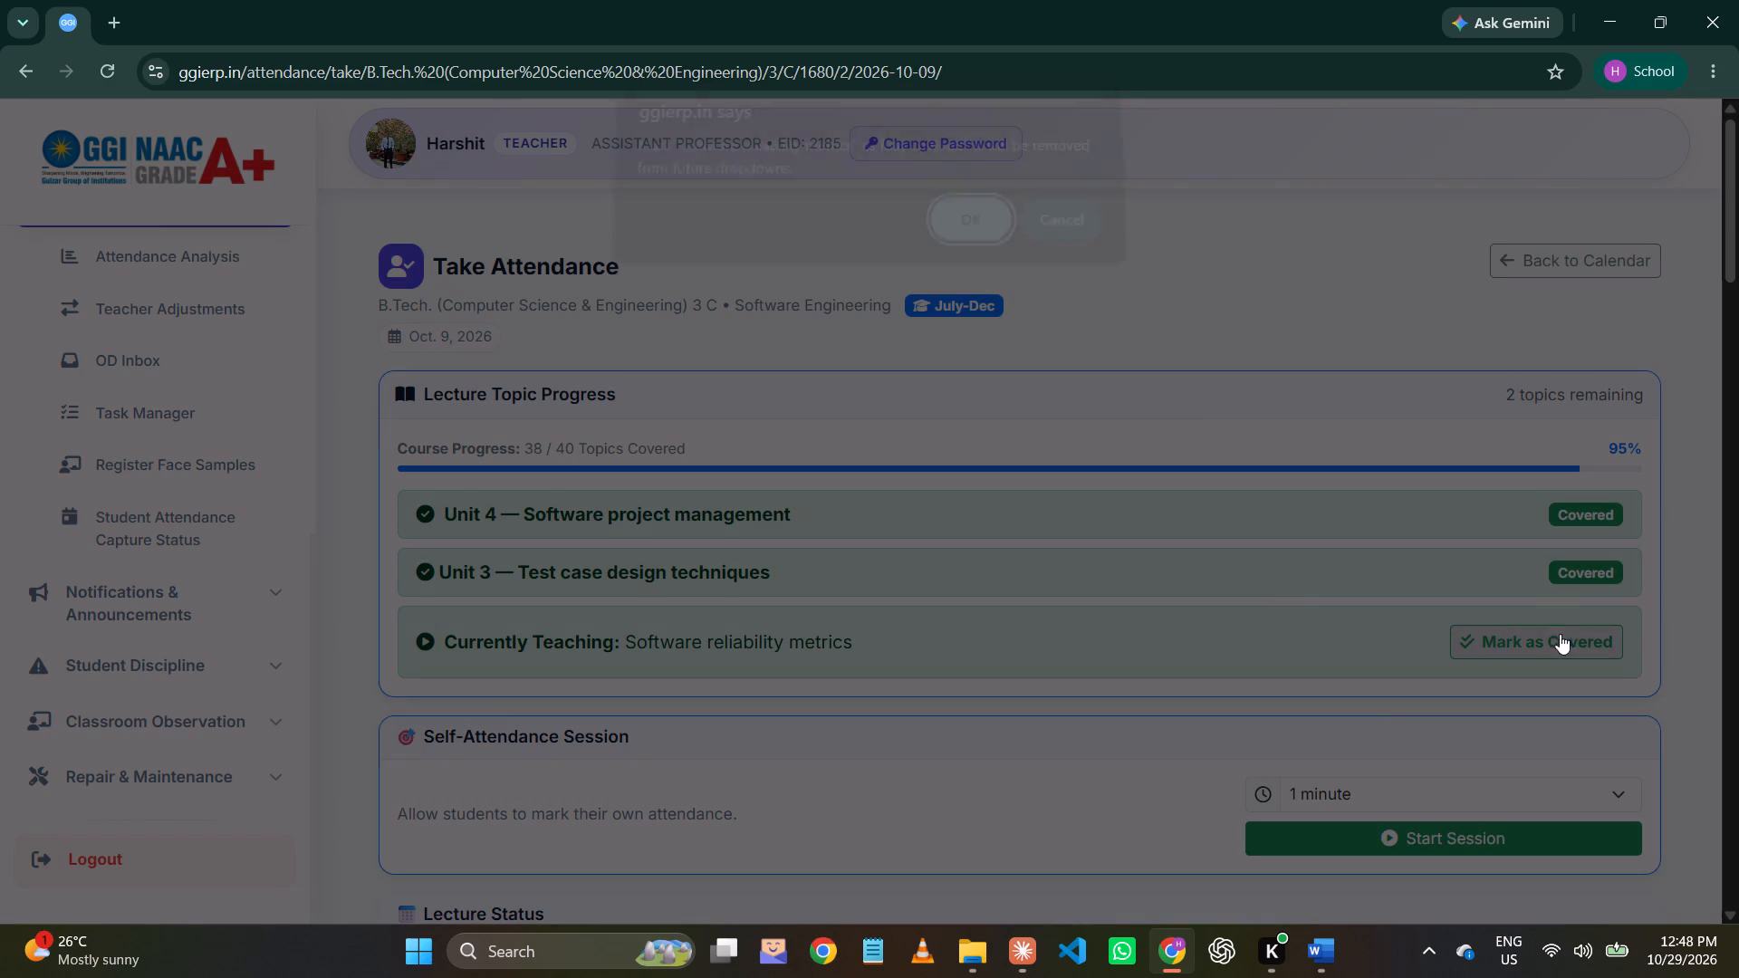
pyautogui.click(956, 242)
# Submit the attendance for the 9 October Software Engineering lecture of 3 C and return to the attendance calendar.
pyautogui.scroll(-11, 946, 245)
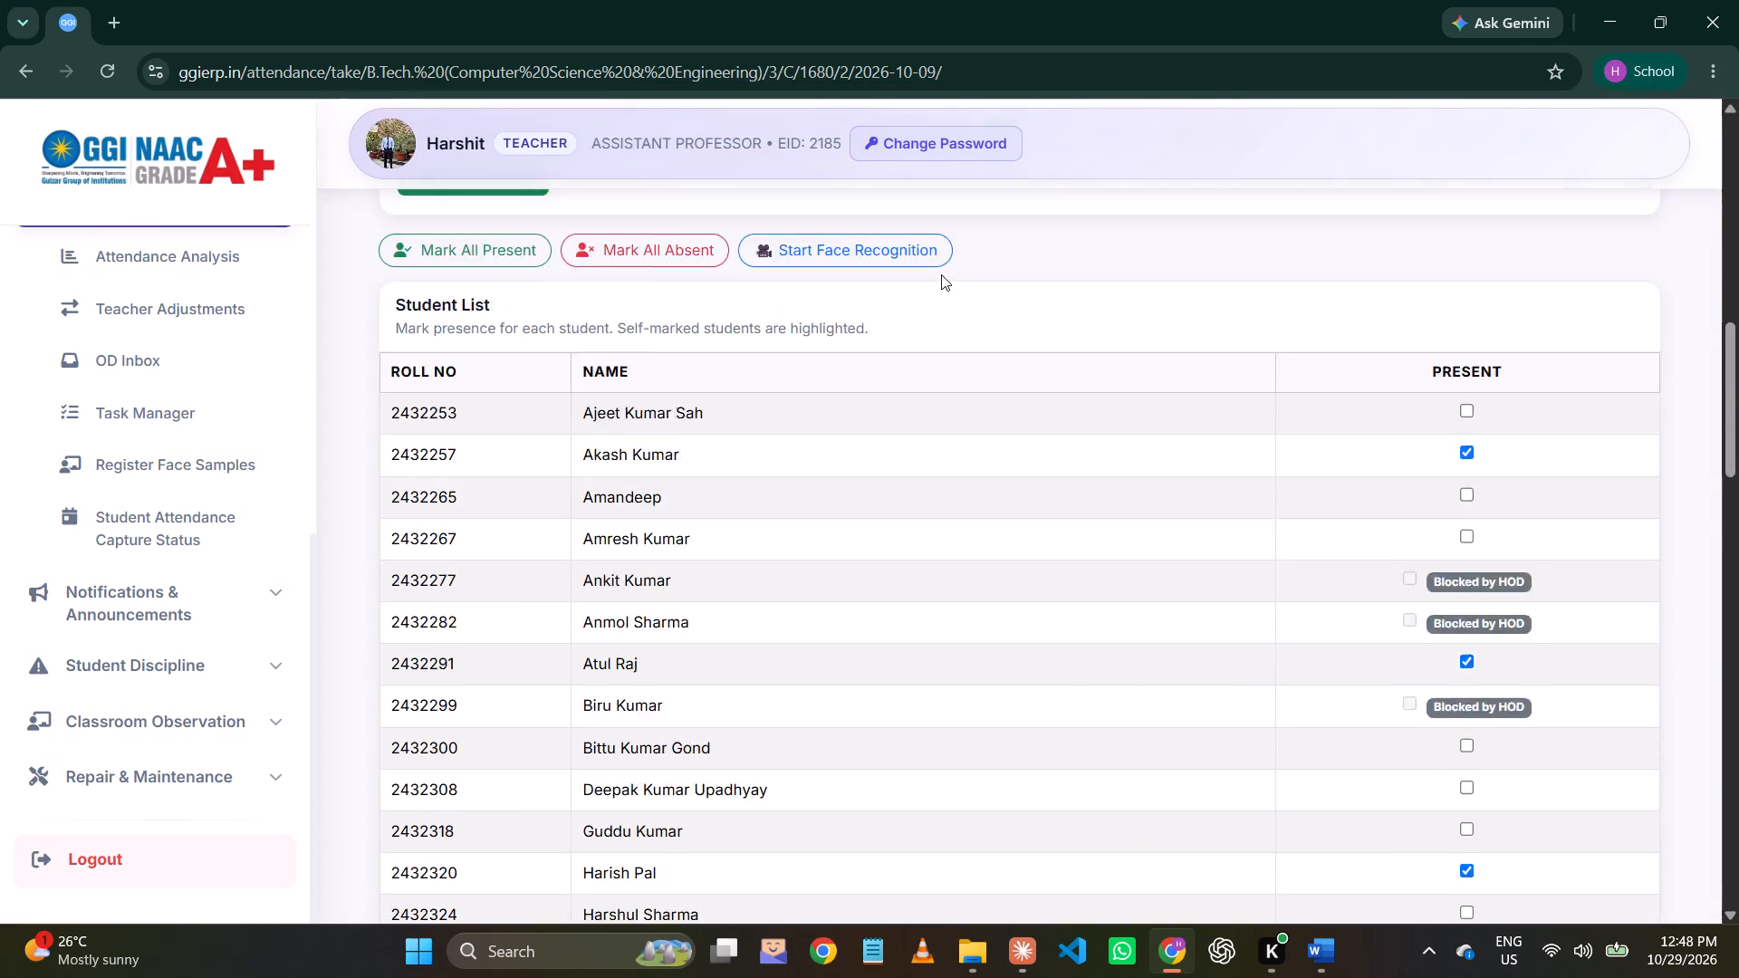
pyautogui.scroll(-13, 941, 274)
pyautogui.scroll(-9, 912, 326)
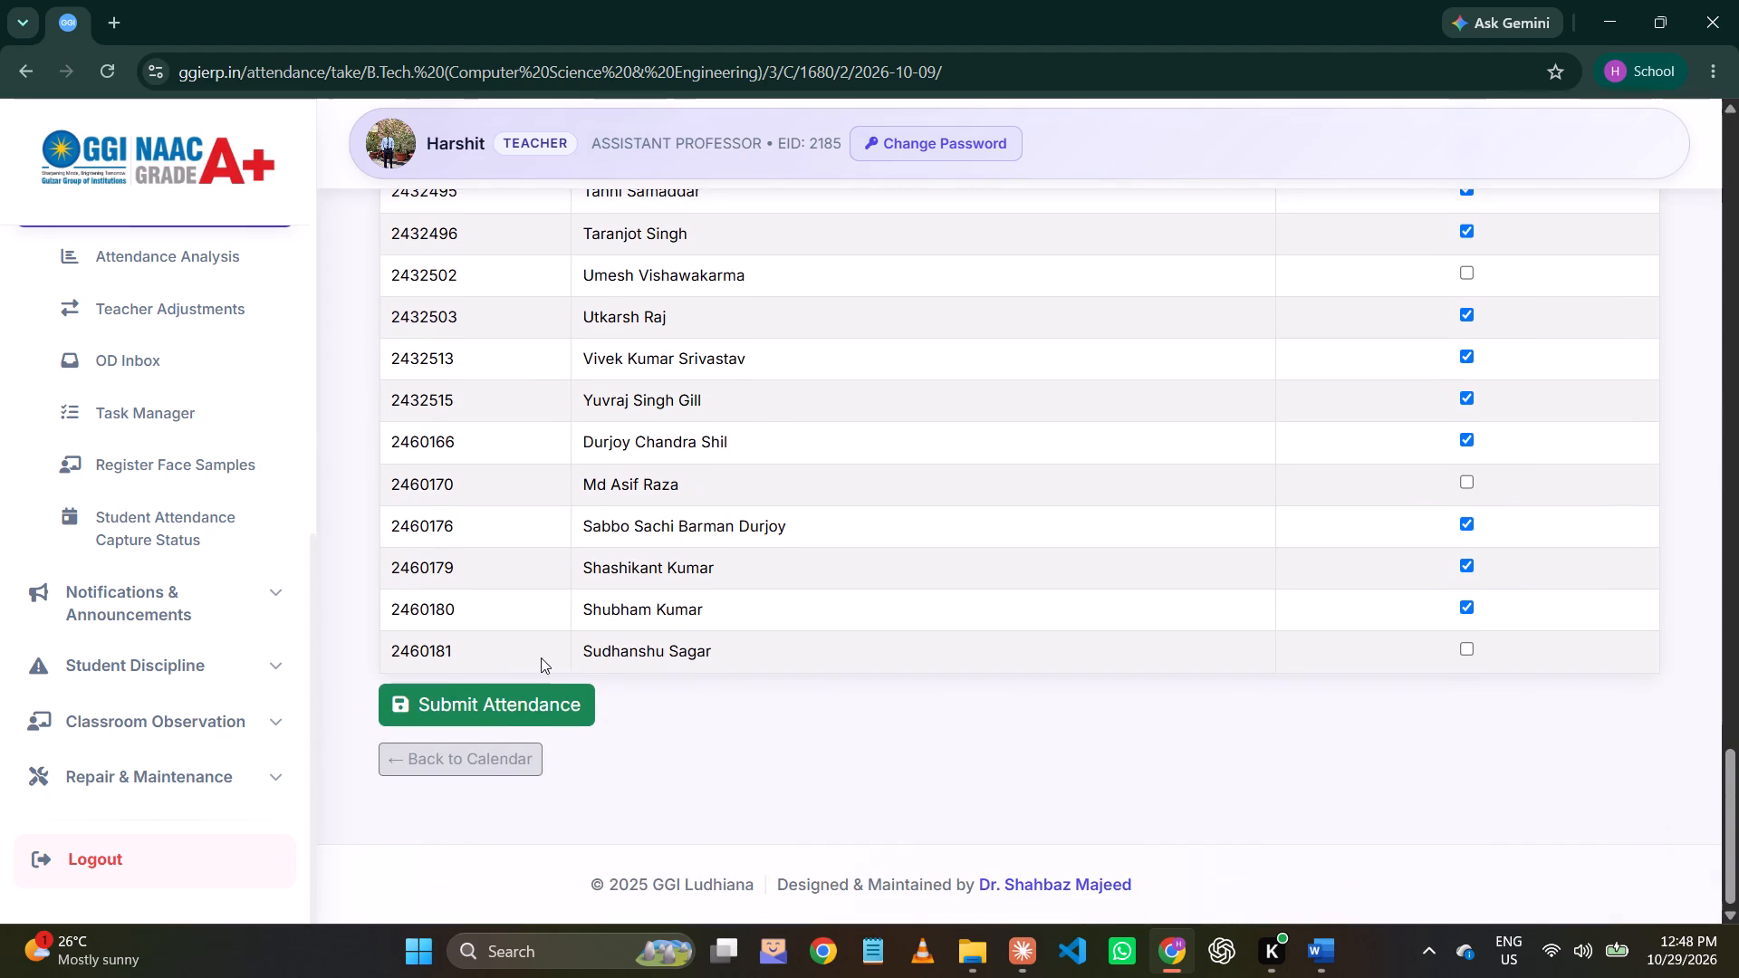
pyautogui.click(520, 703)
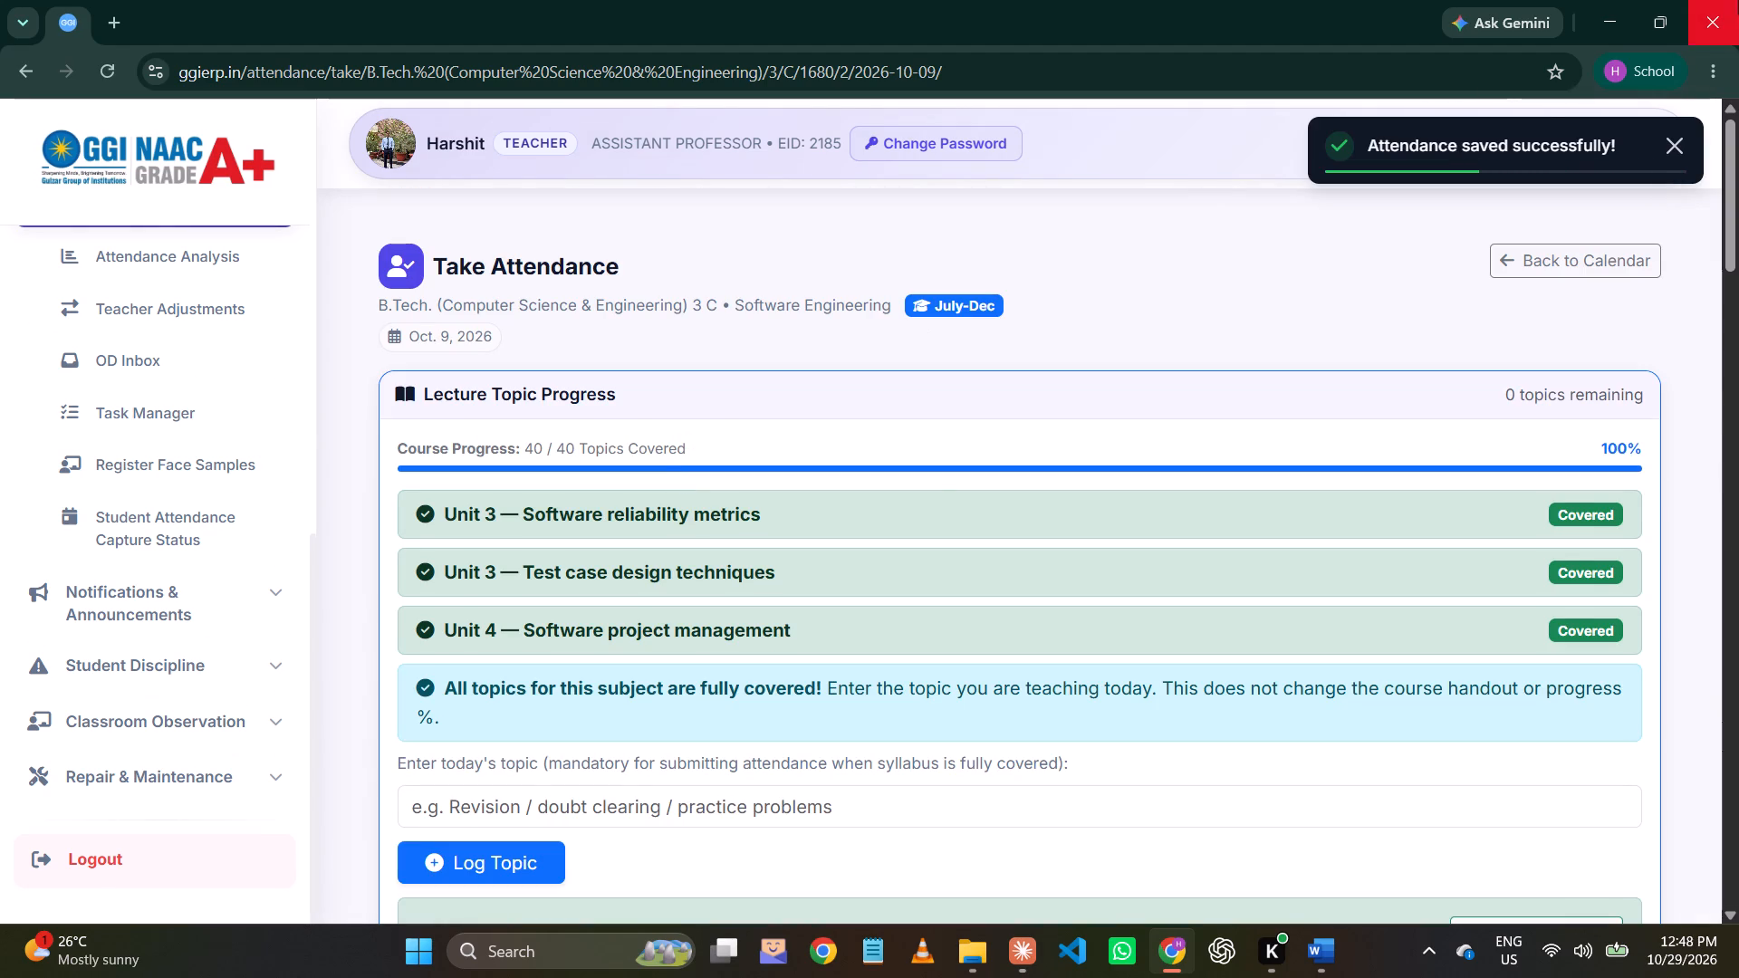
pyautogui.scroll(5, 932, 478)
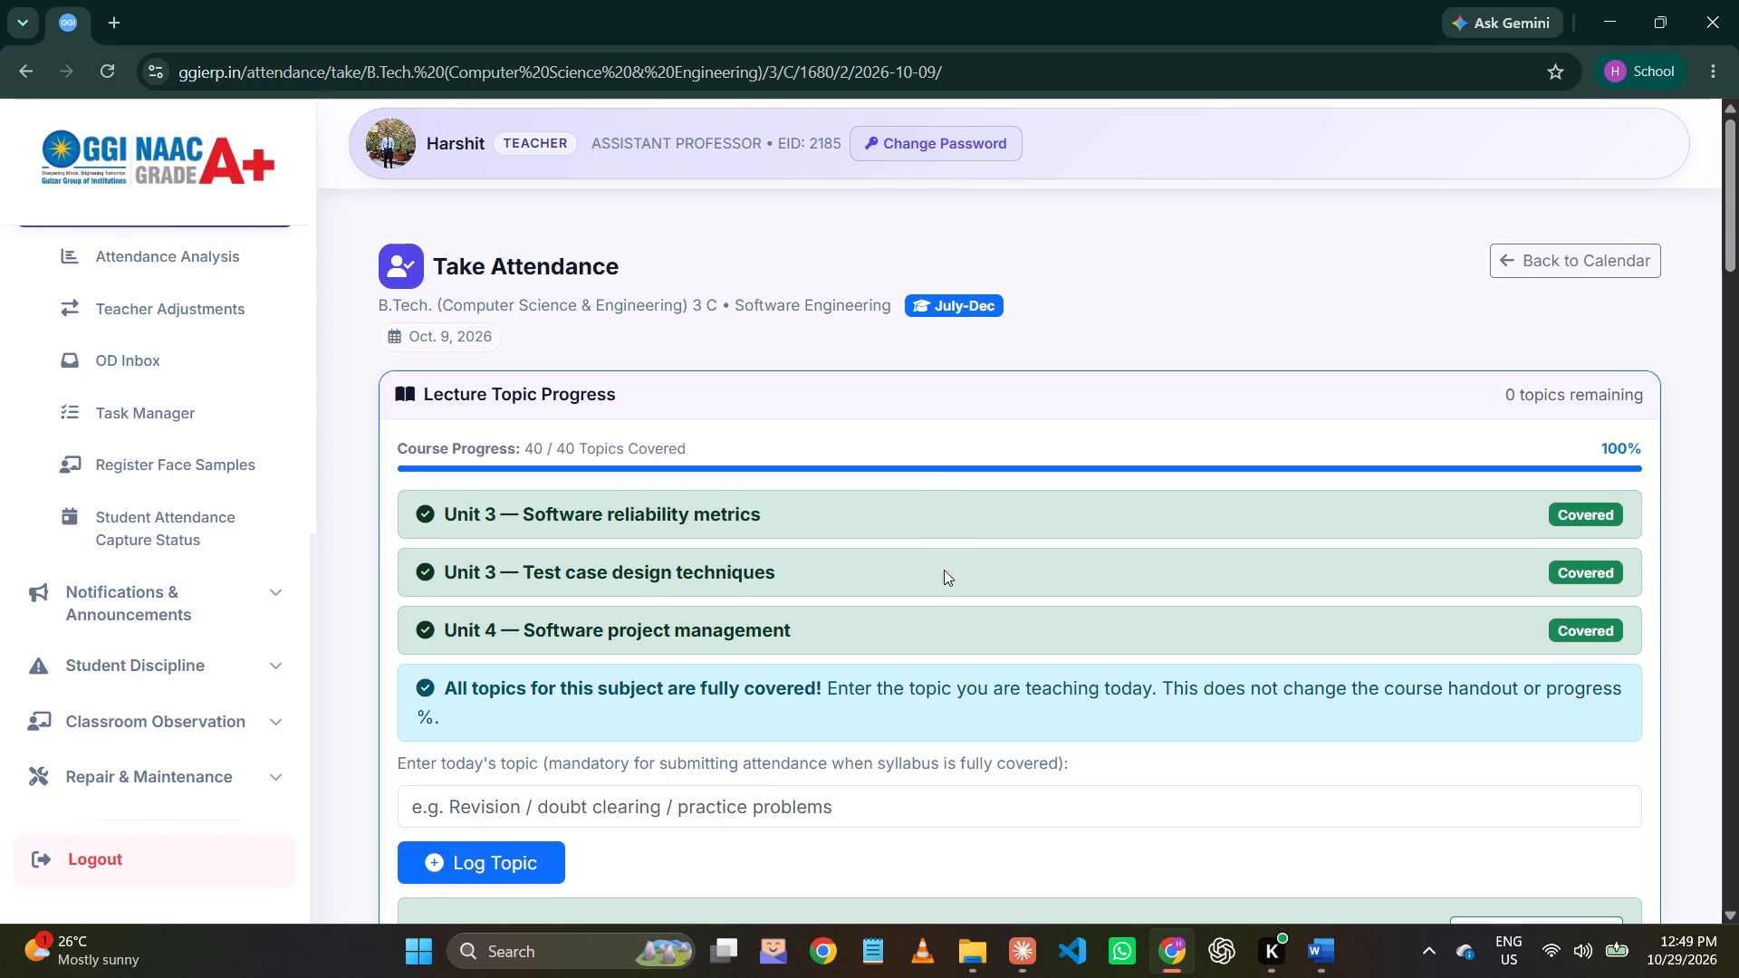
pyautogui.scroll(-3, 981, 809)
pyautogui.scroll(6, 855, 139)
pyautogui.click(1544, 255)
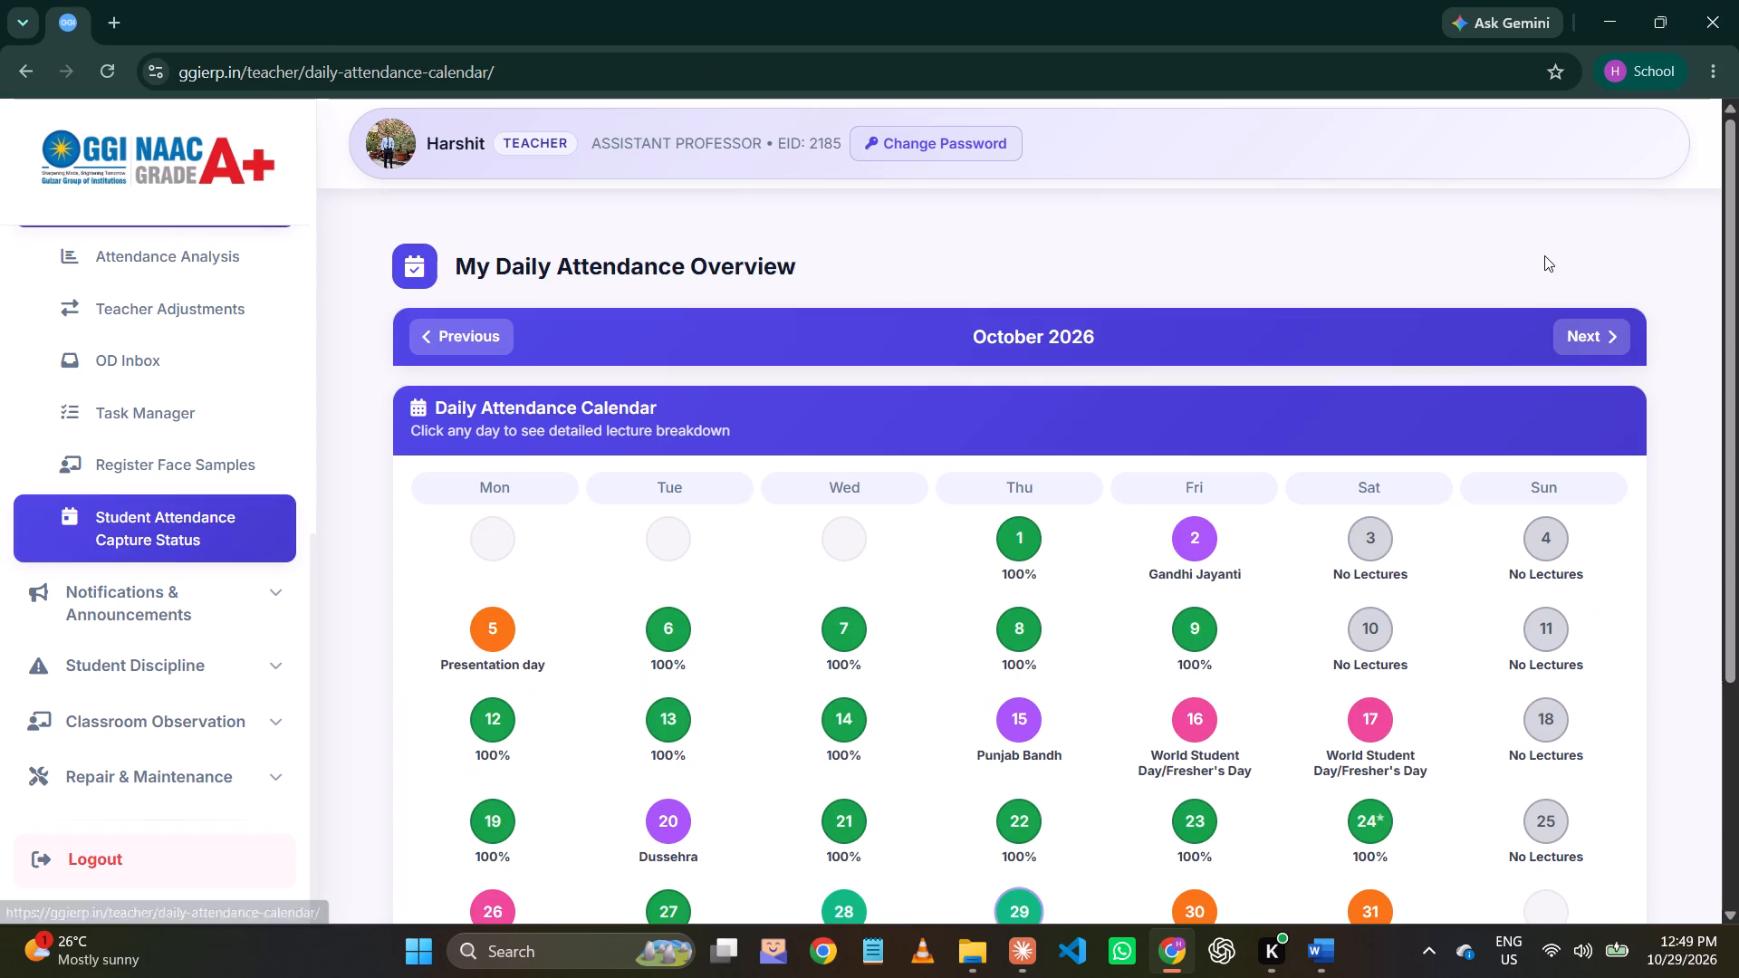
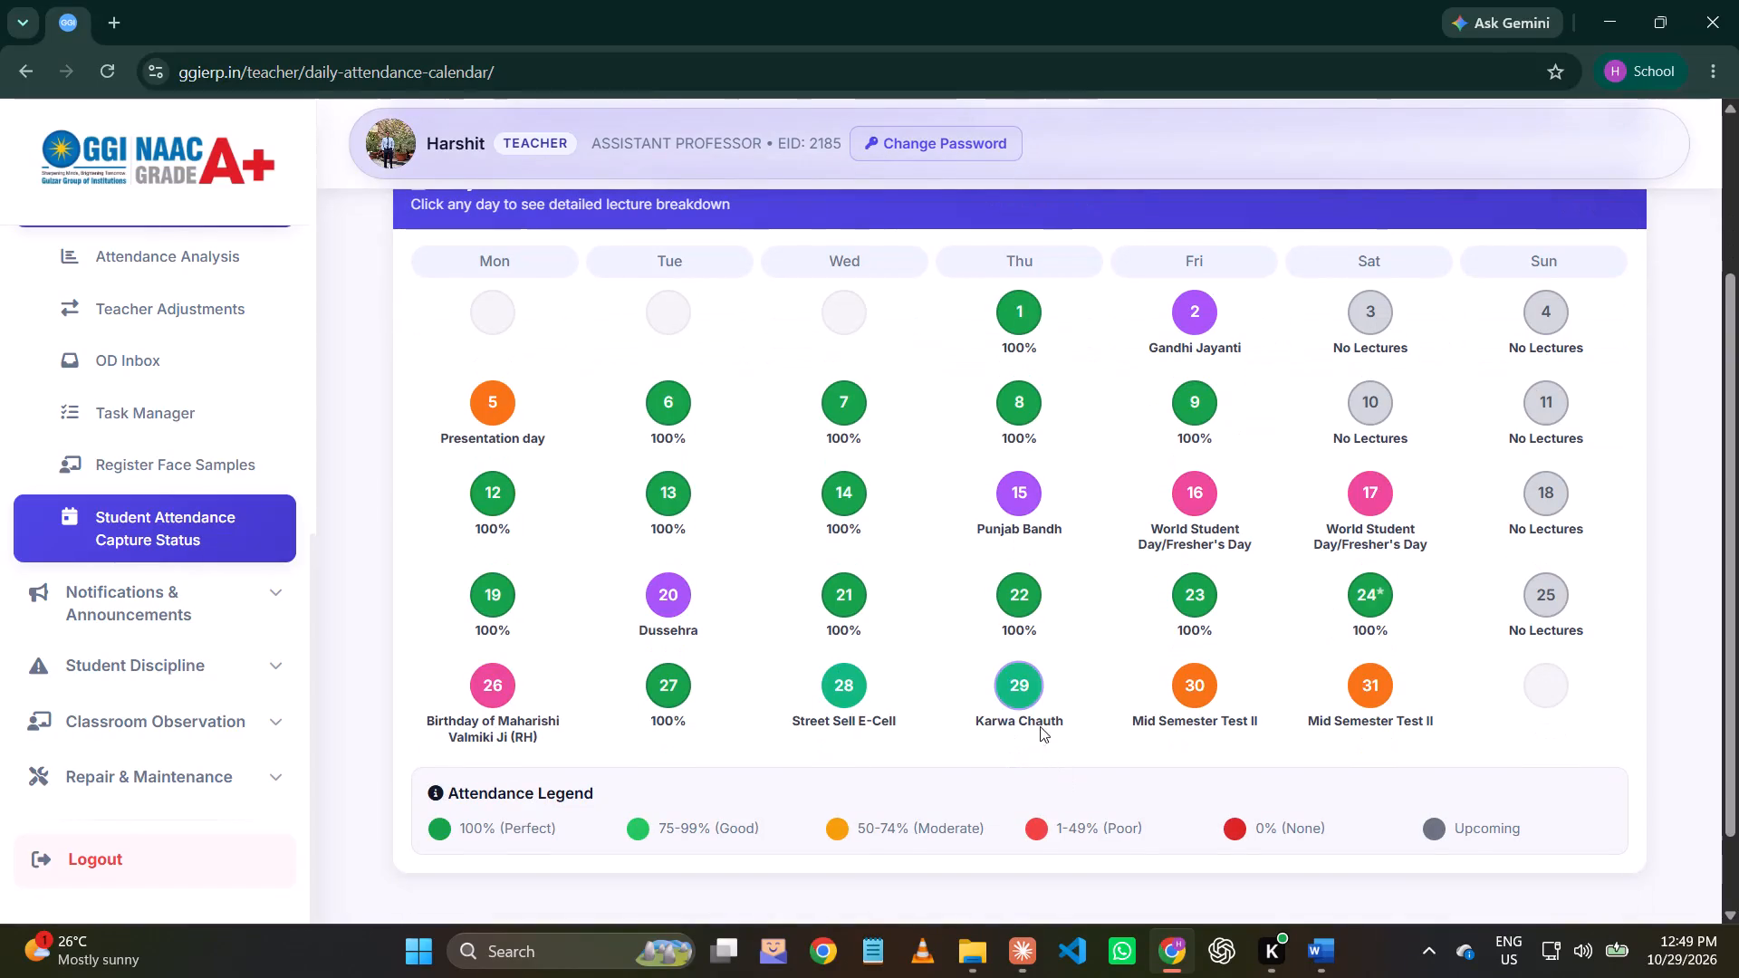
# Open the 28 October period 1 Software Engineering lecture for 3 C and review which students are marked present in its student list.
pyautogui.click(847, 700)
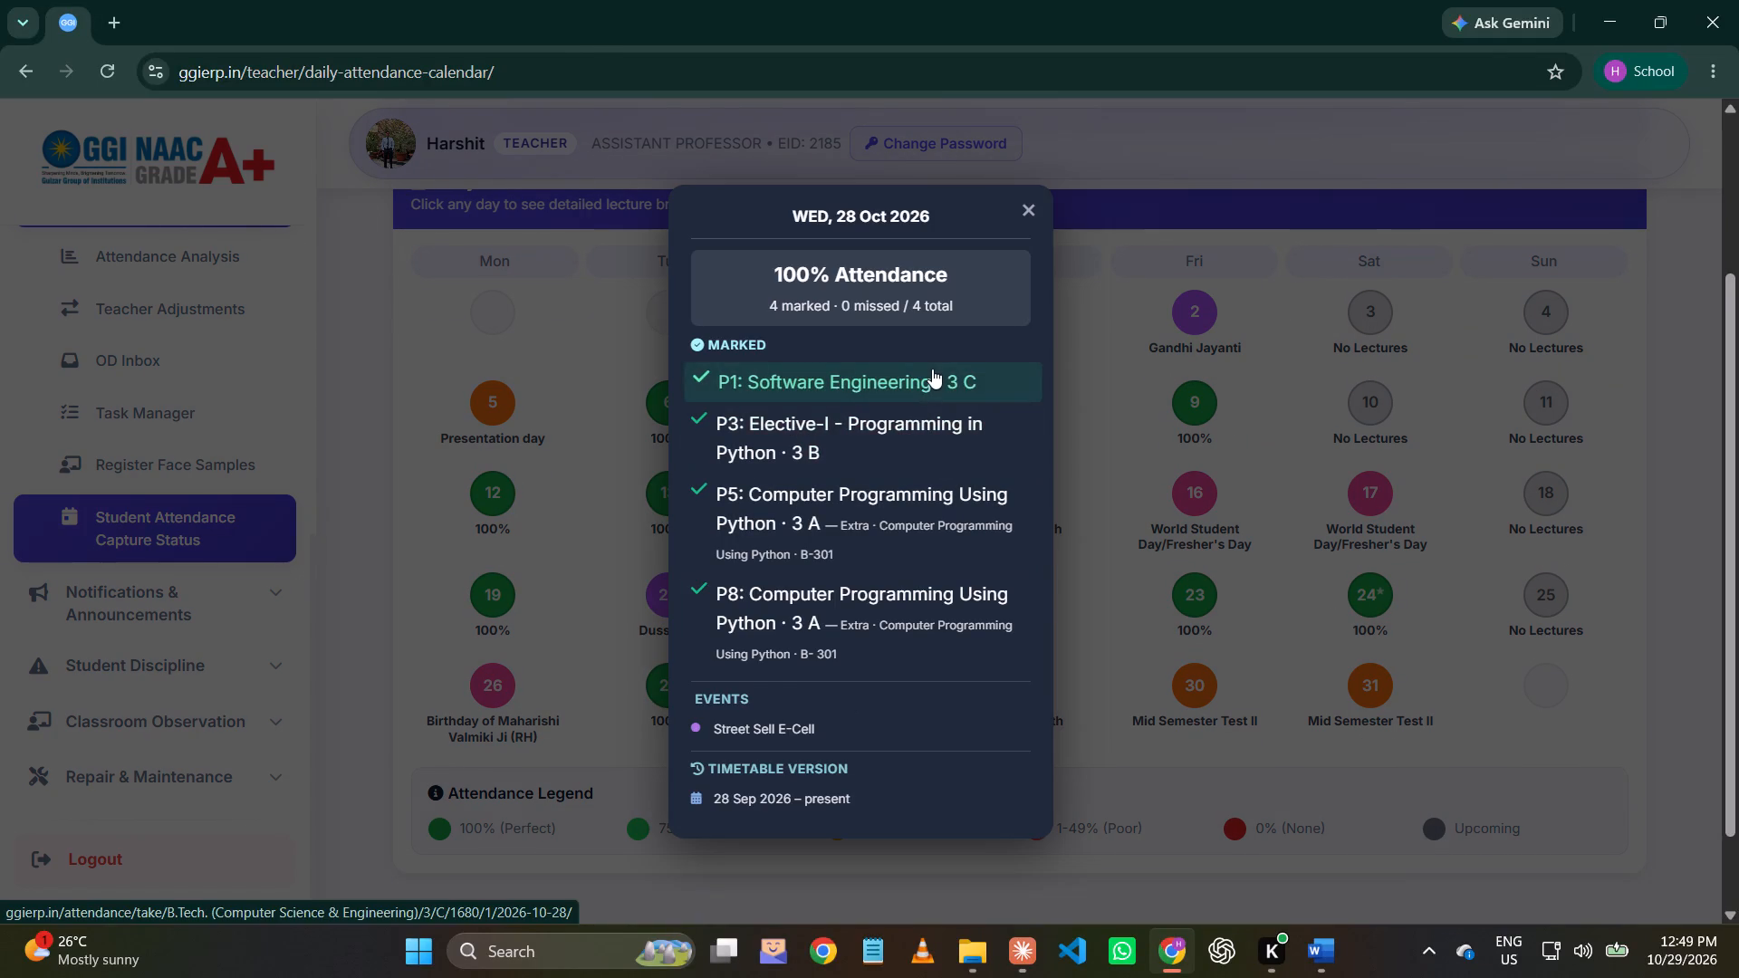
pyautogui.click(932, 369)
pyautogui.scroll(-9, 832, 454)
pyautogui.scroll(-4, 743, 624)
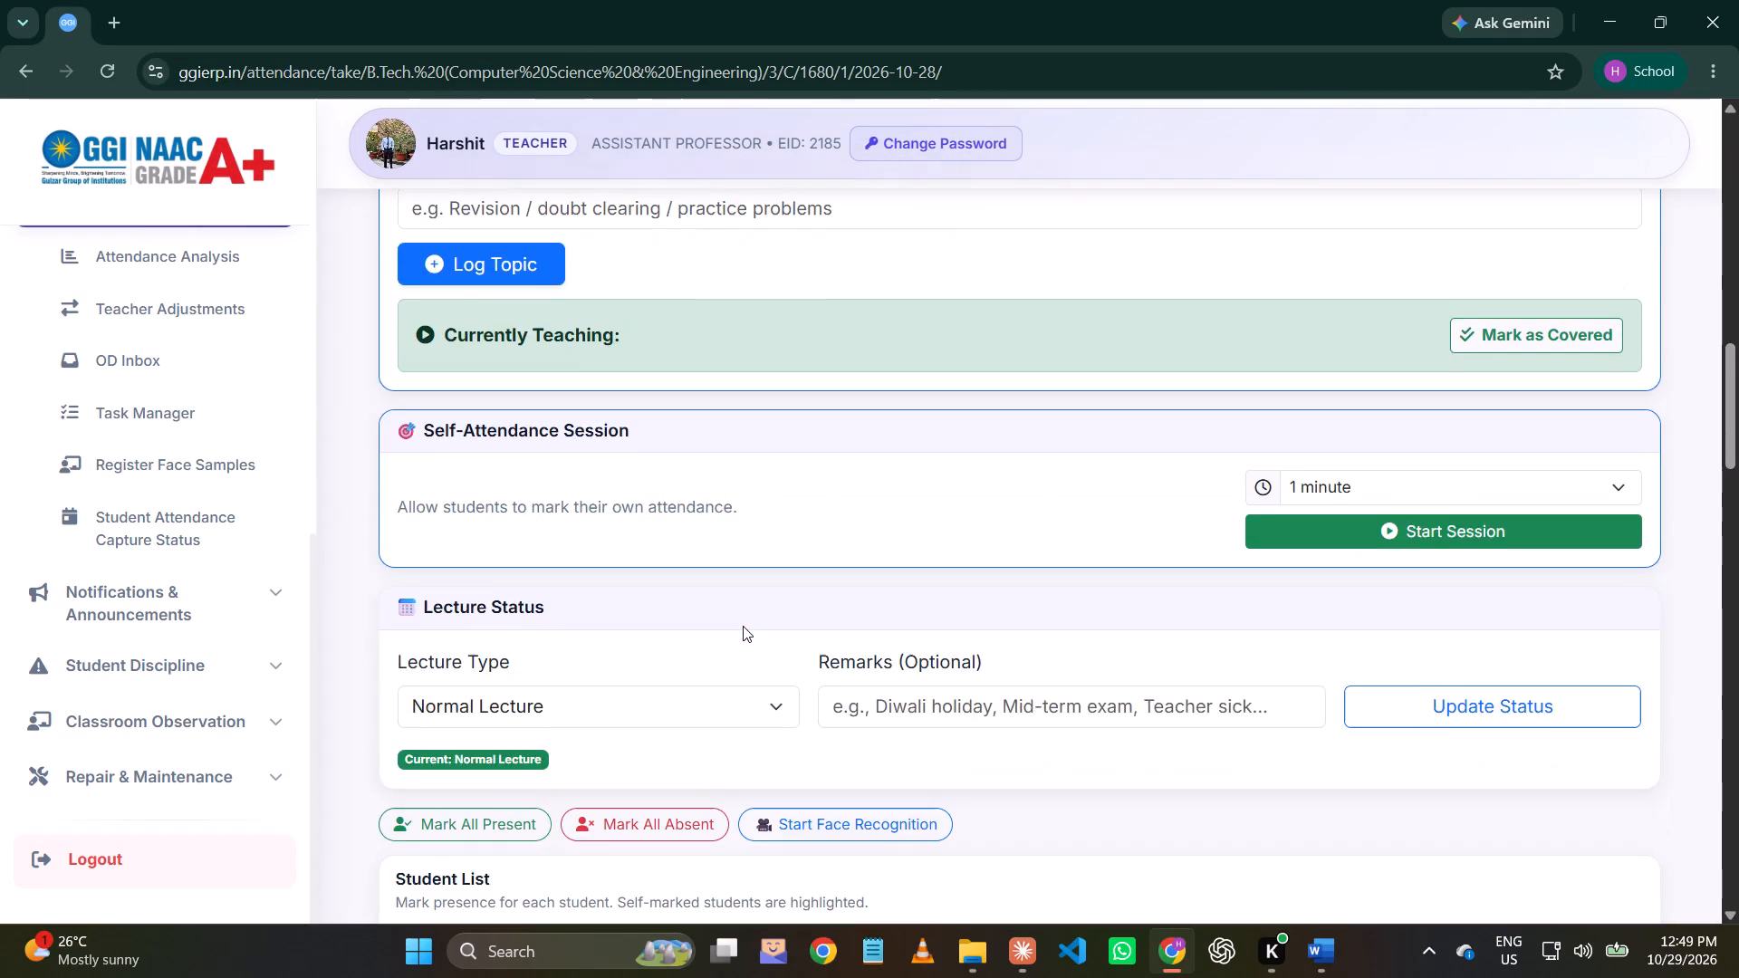
pyautogui.scroll(-6, 743, 626)
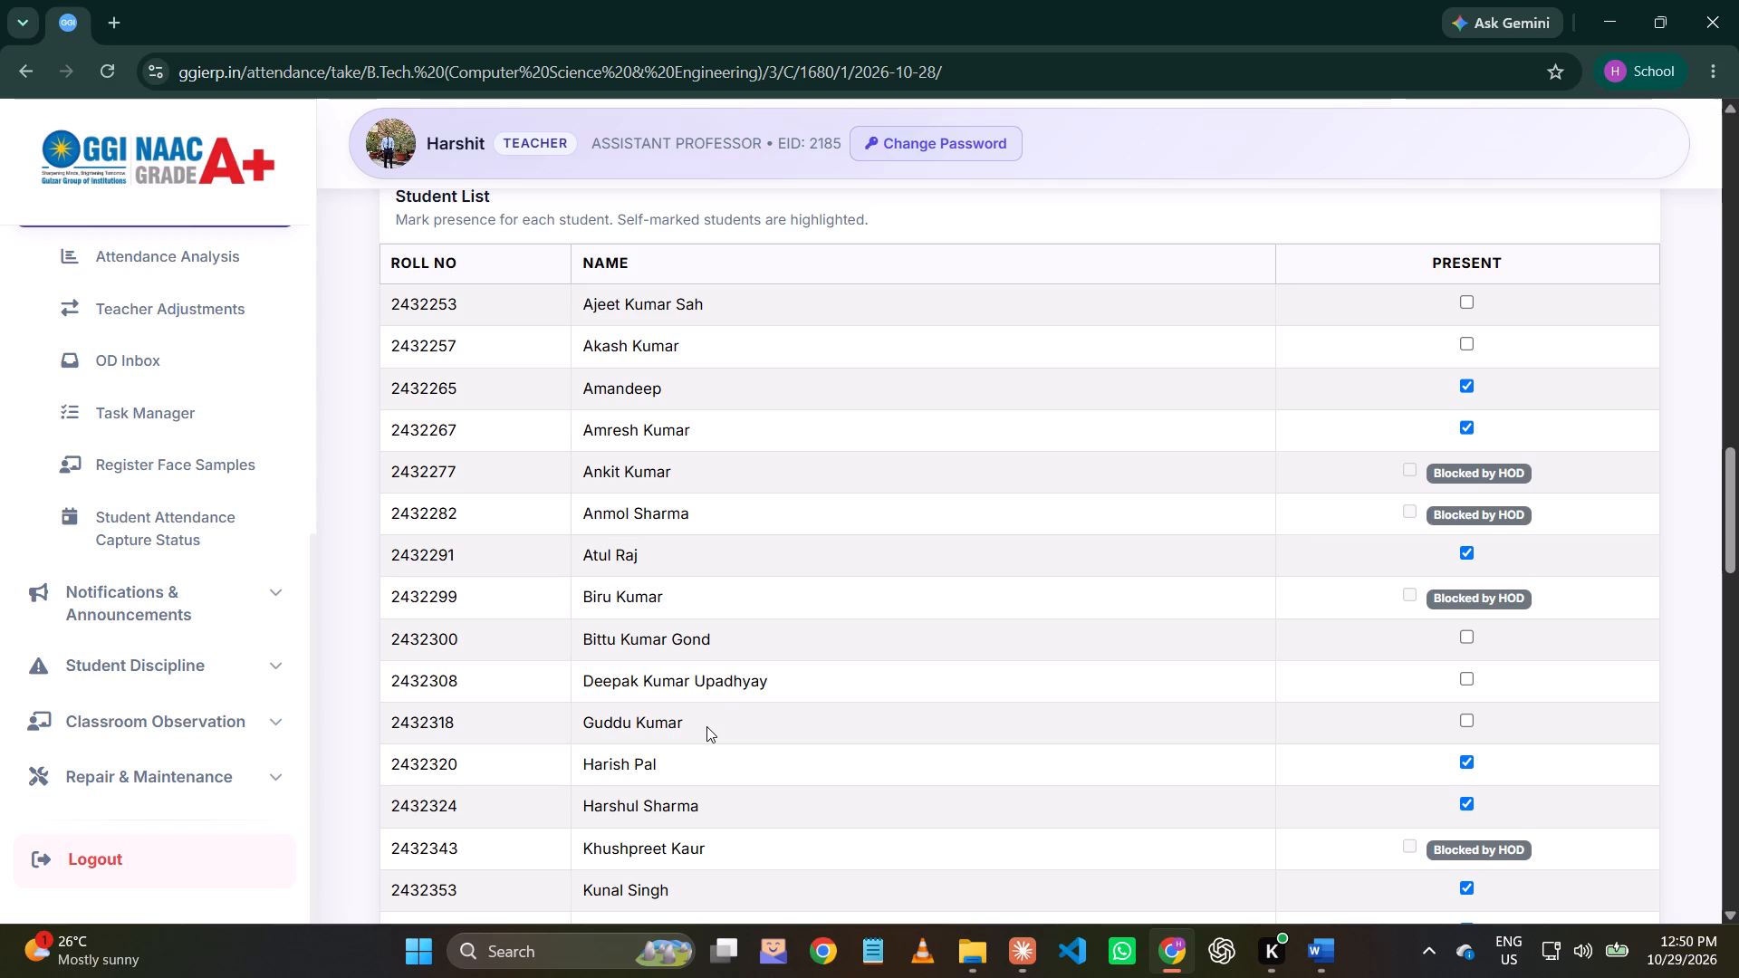
pyautogui.scroll(-3, 706, 727)
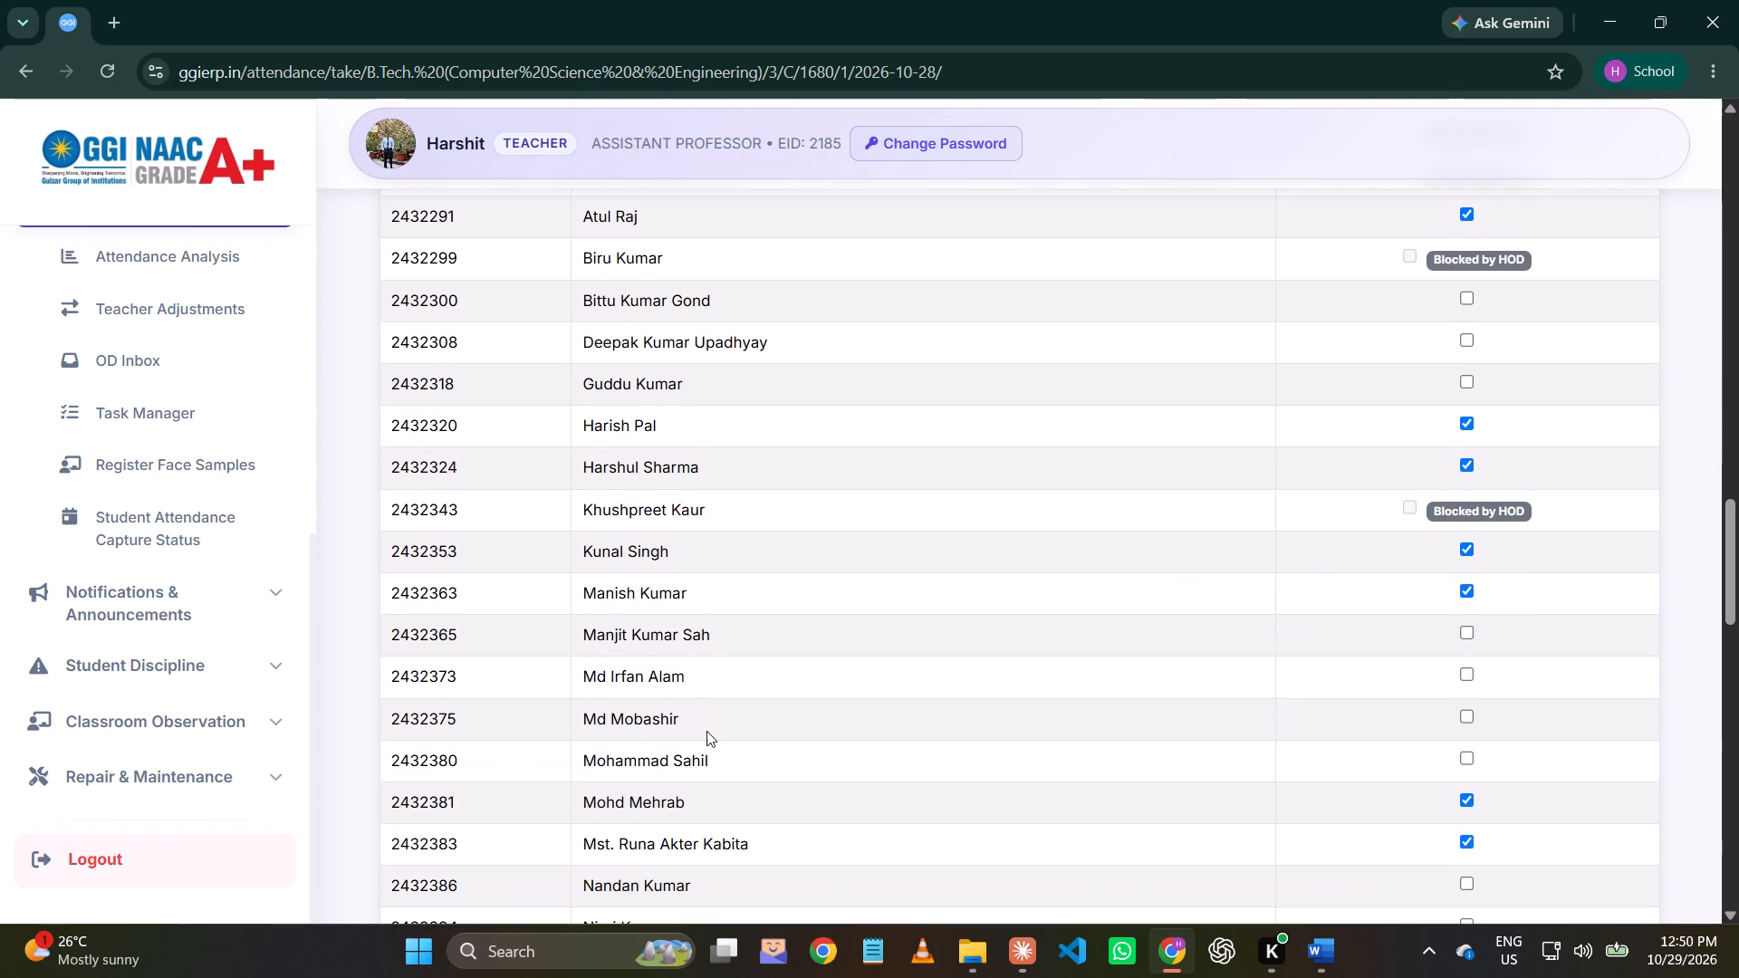
pyautogui.scroll(4, 706, 731)
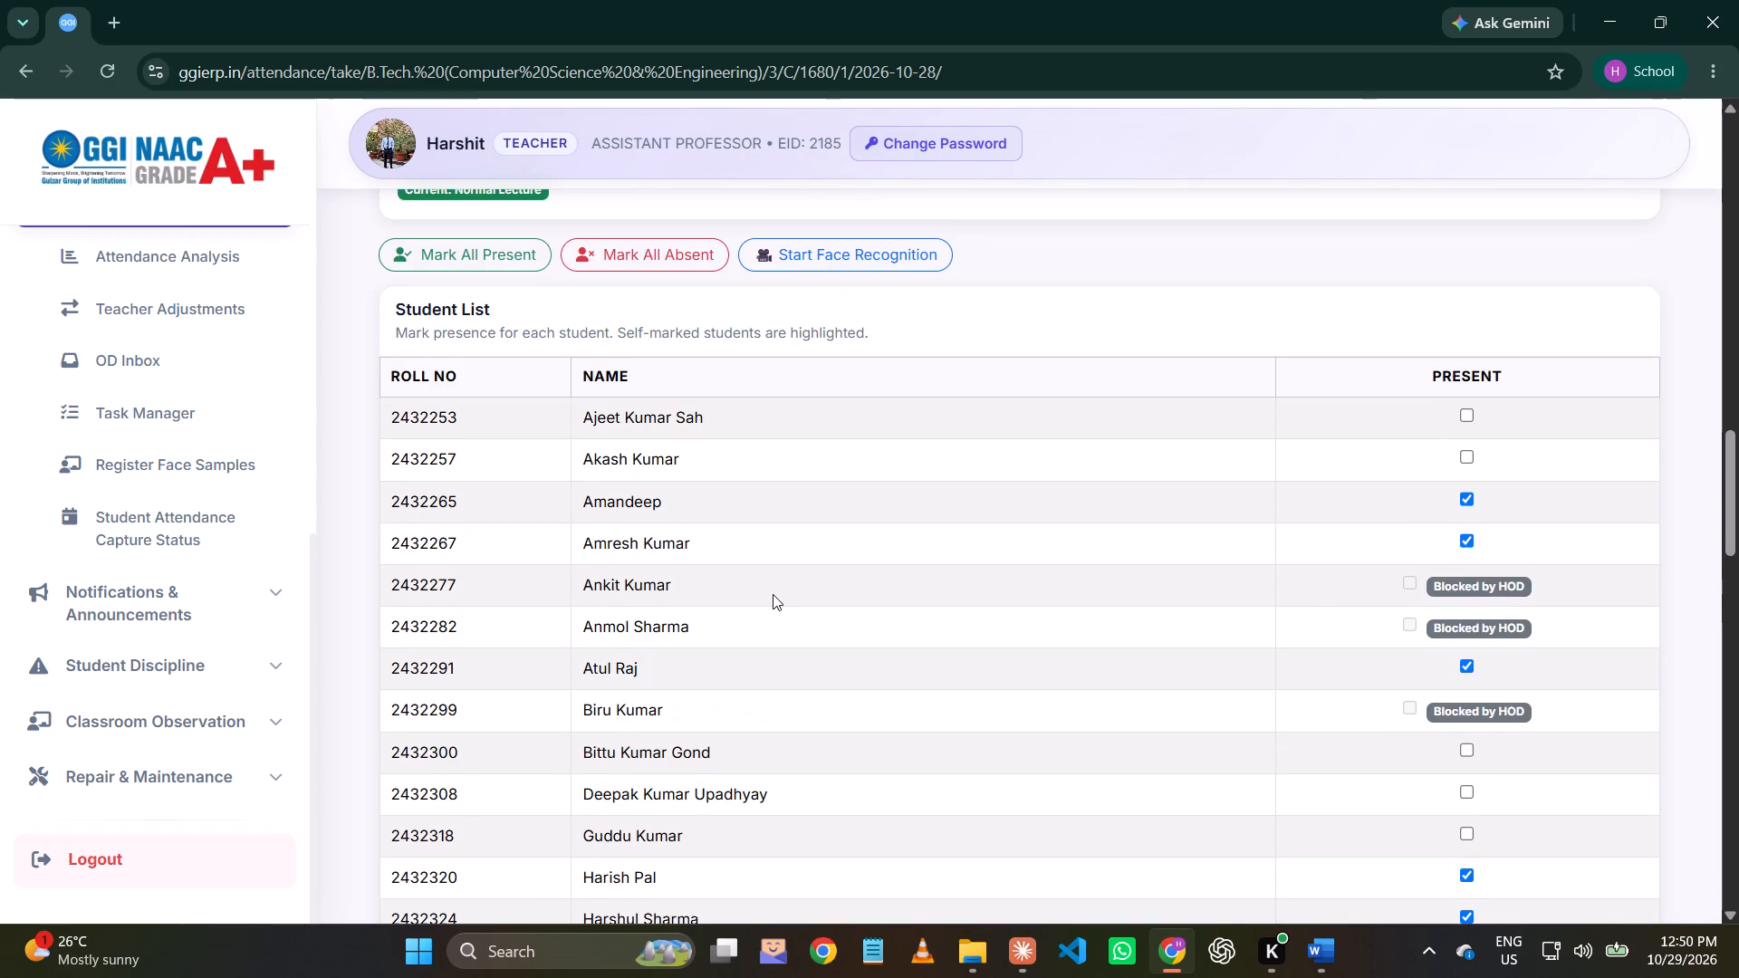